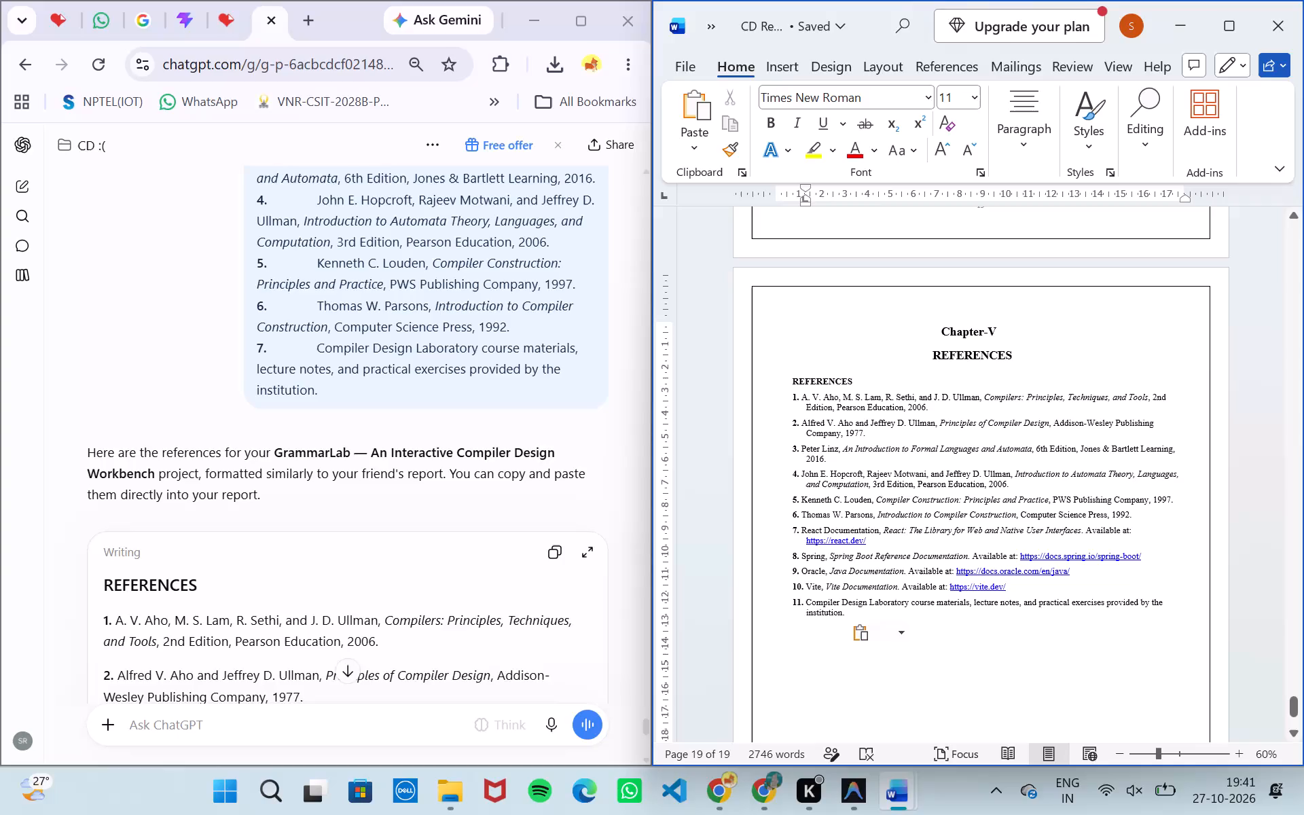
Delete the duplicate REFERENCES heading directly above the first reference in Chapter-V.
{"action": "key", "text": "BackSpace"}
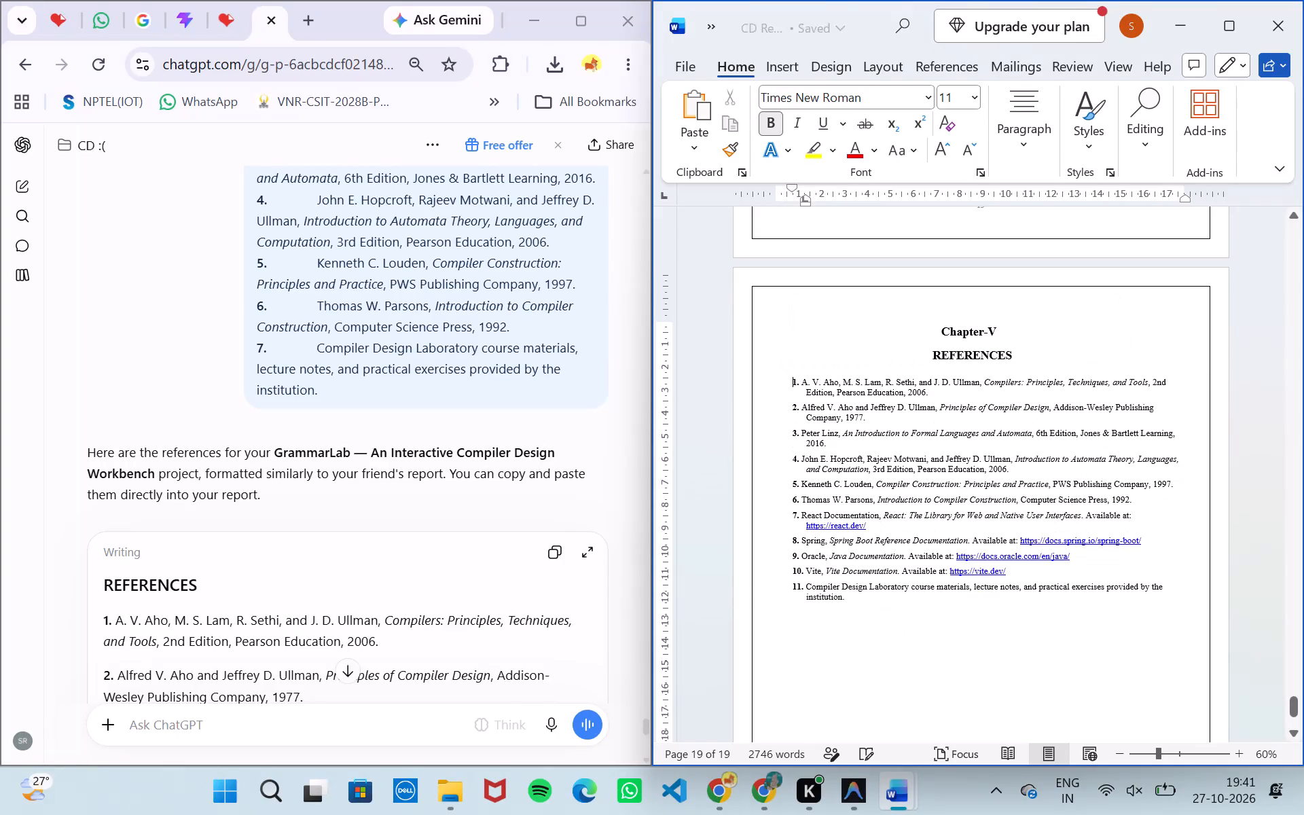
Set the line spacing of all eleven references in Chapter-V to 1.5.
{"action": "left_click_drag", "start_coordinate": [852, 602], "coordinate": [842, 405]}
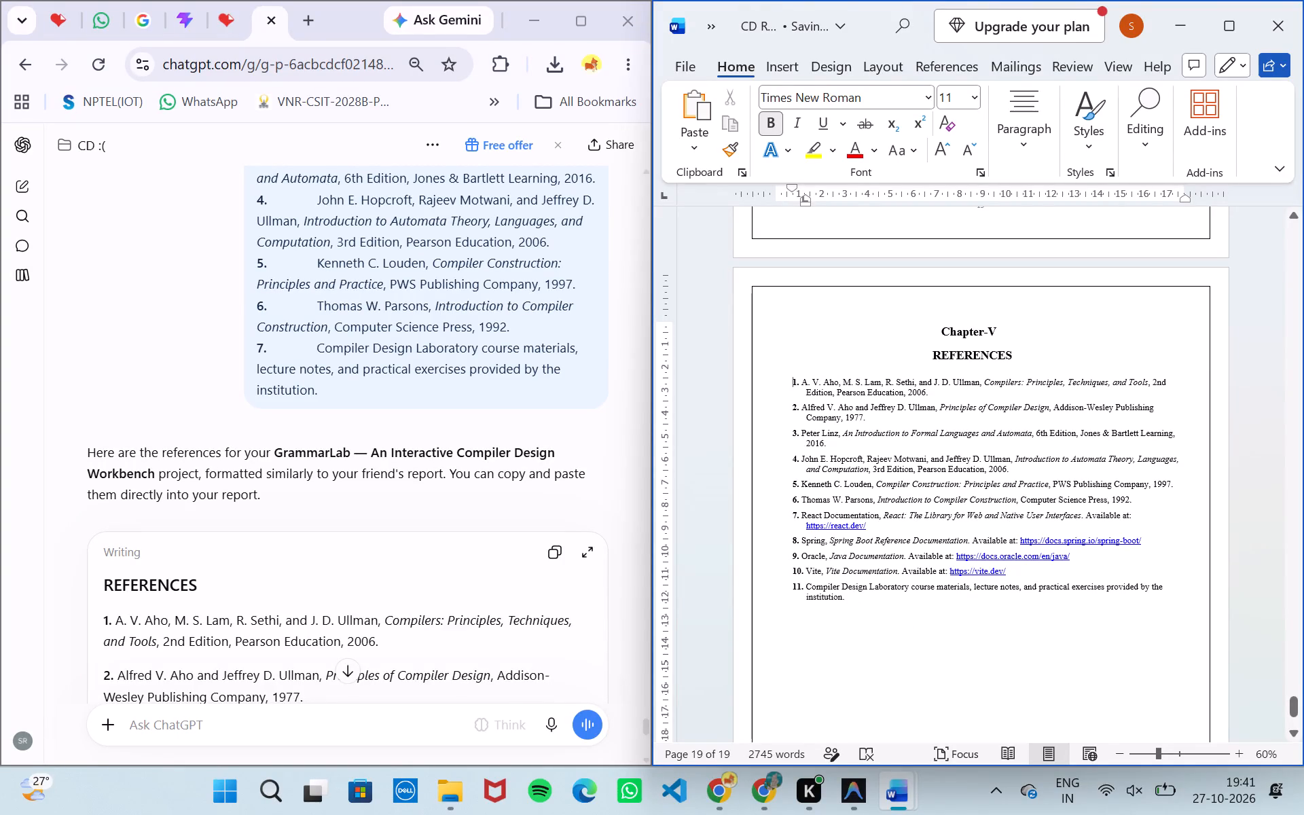
{"action": "left_click_drag", "start_coordinate": [842, 405], "coordinate": [803, 378]}
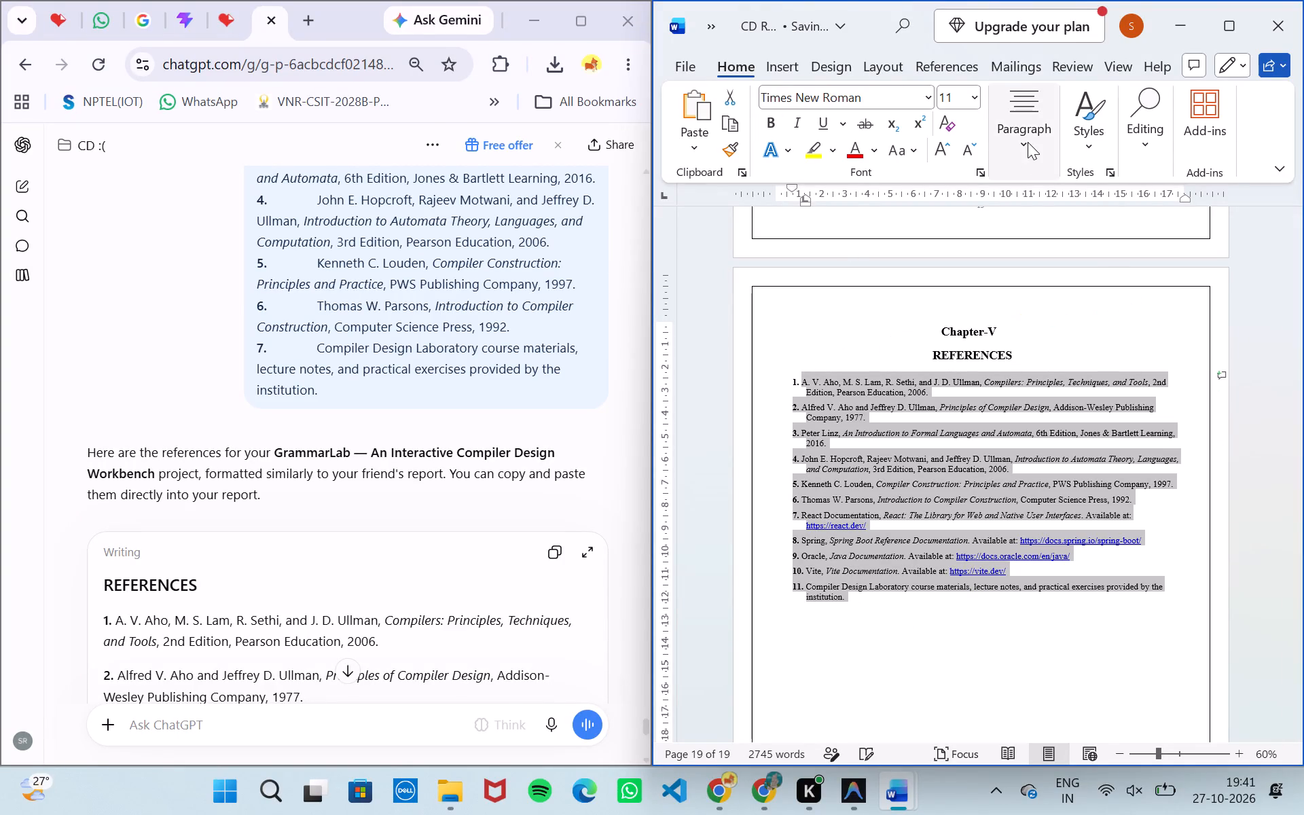
{"action": "left_click", "coordinate": [1028, 142]}
{"action": "left_click", "coordinate": [1140, 238]}
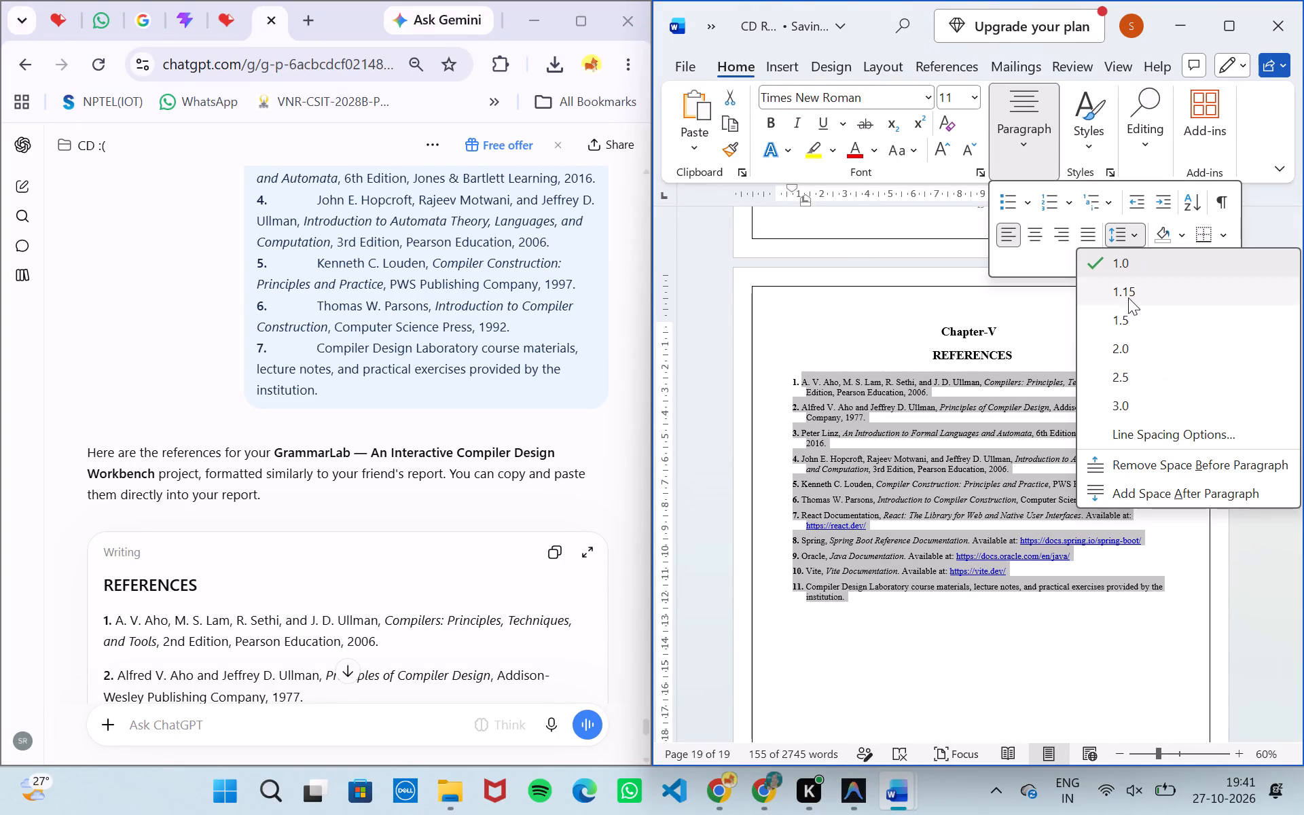
{"action": "left_click", "coordinate": [1125, 321]}
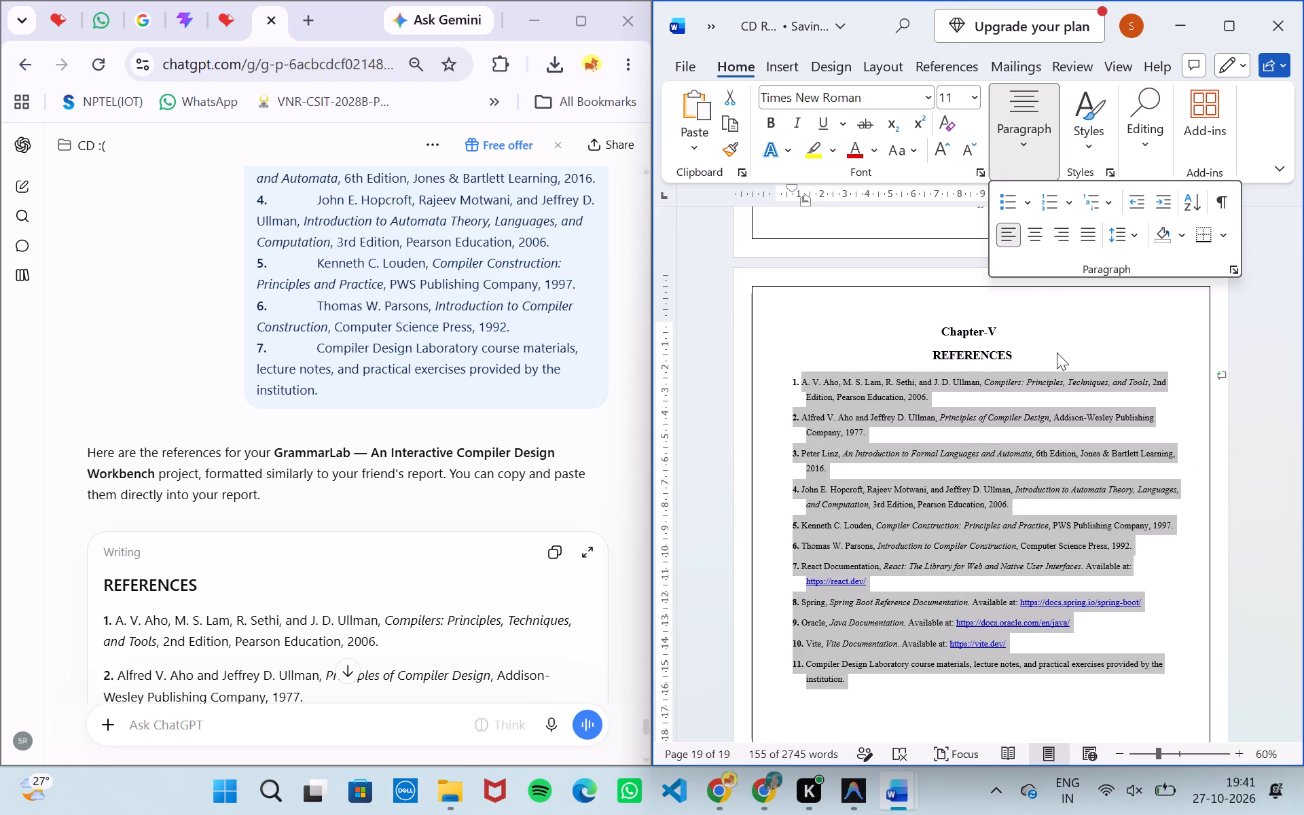
{"action": "left_click", "coordinate": [1057, 352]}
{"action": "left_click", "coordinate": [783, 354]}
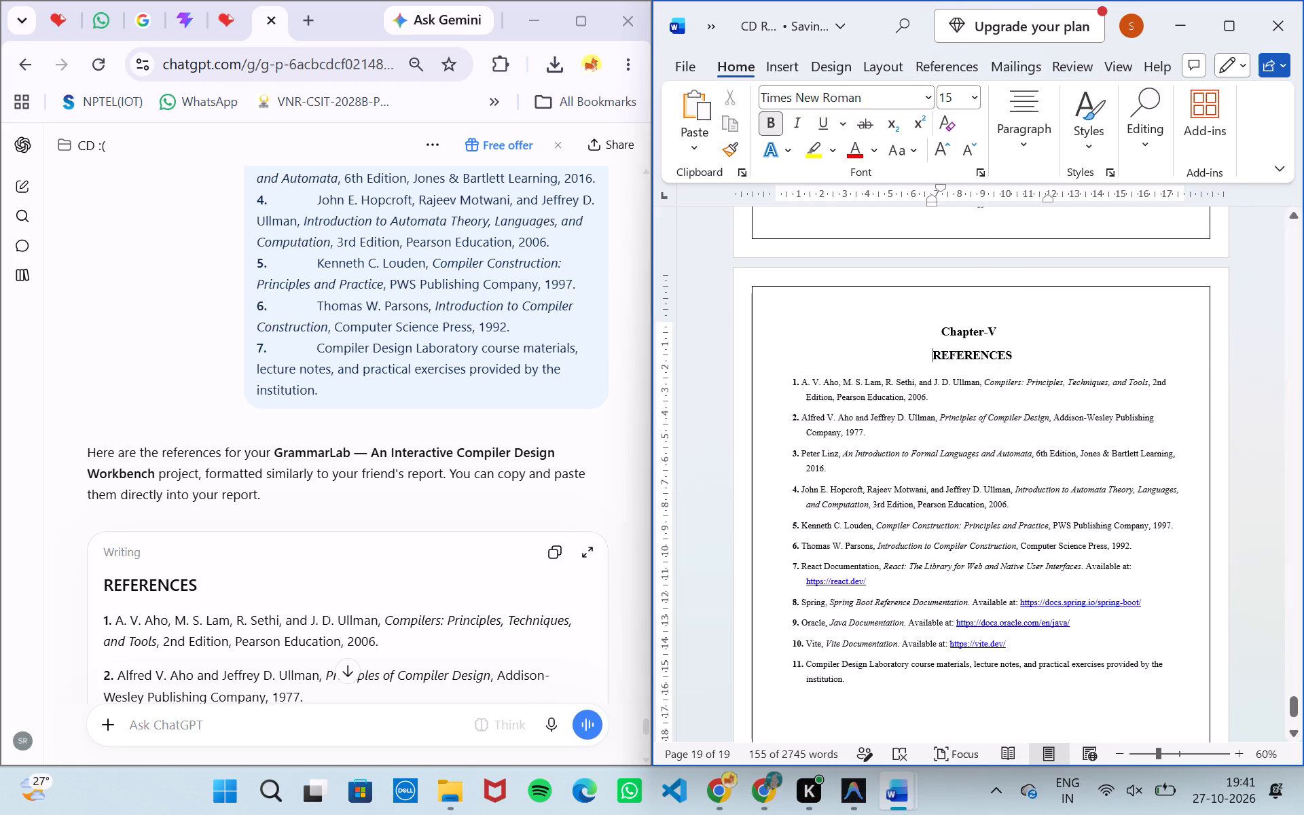
{"action": "scroll", "coordinate": [783, 354], "scroll_direction": "up", "scroll_amount": 4}
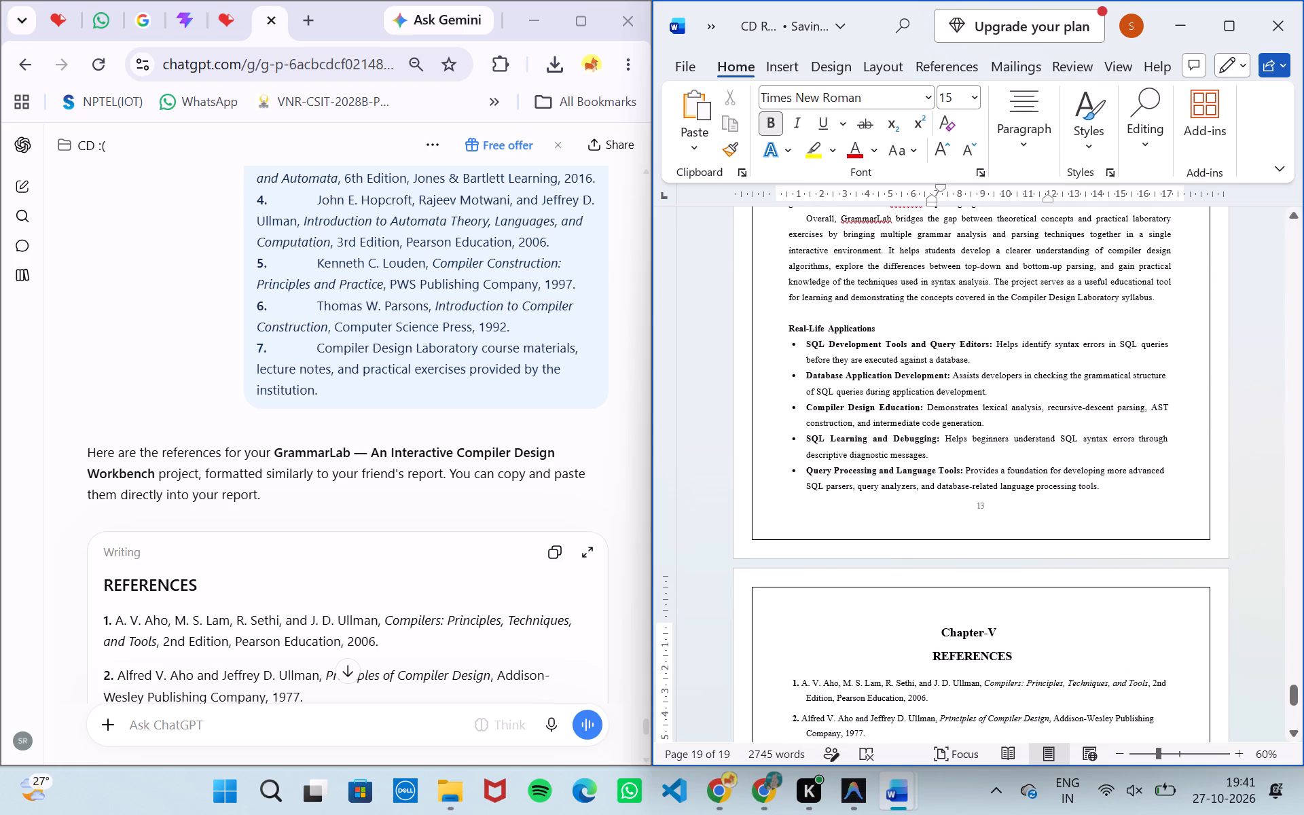
{"action": "left_click_drag", "start_coordinate": [1104, 487], "coordinate": [839, 329]}
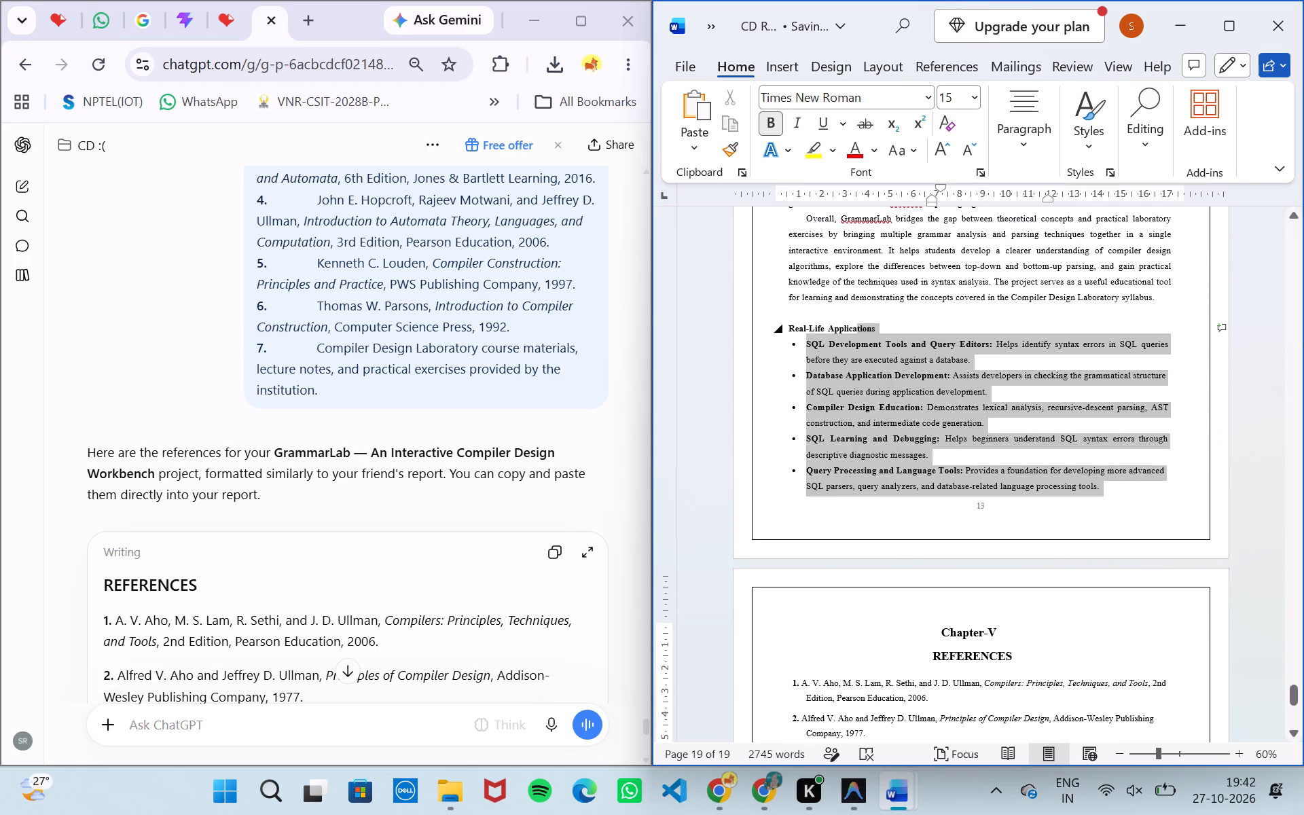
{"action": "left_click_drag", "start_coordinate": [839, 329], "coordinate": [777, 322]}
{"action": "key", "text": "ctrl+c"}
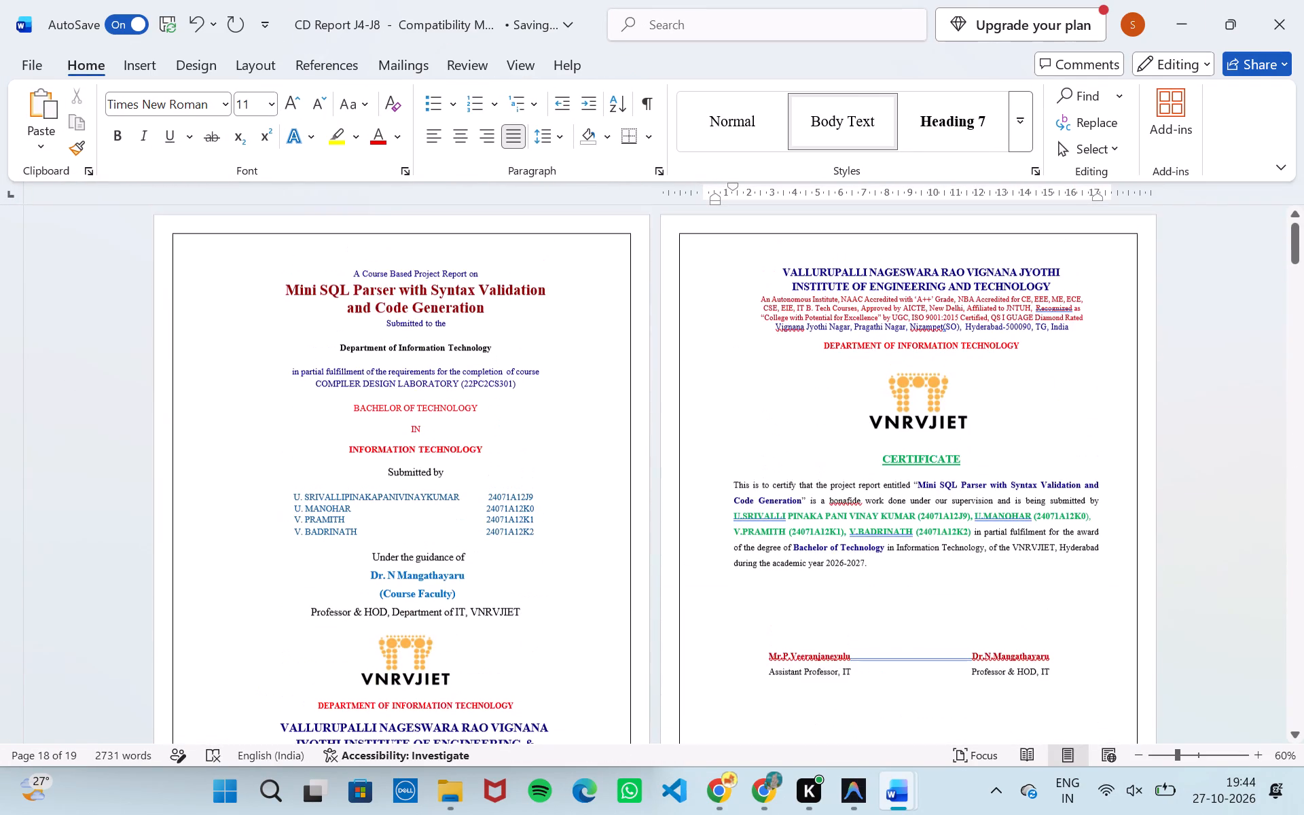
{"action": "scroll", "coordinate": [707, 579], "scroll_direction": "down", "scroll_amount": 6}
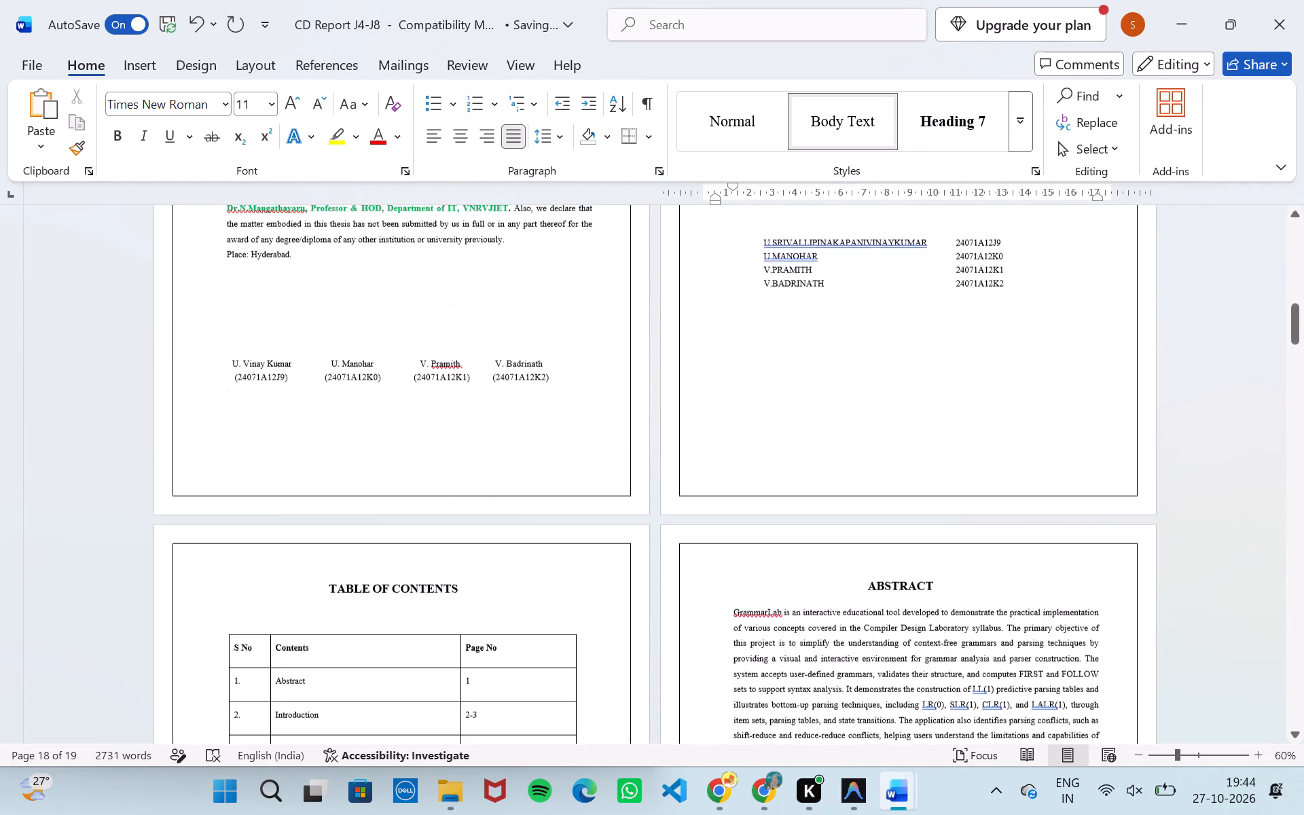
{"action": "scroll", "coordinate": [707, 579], "scroll_direction": "down", "scroll_amount": 3}
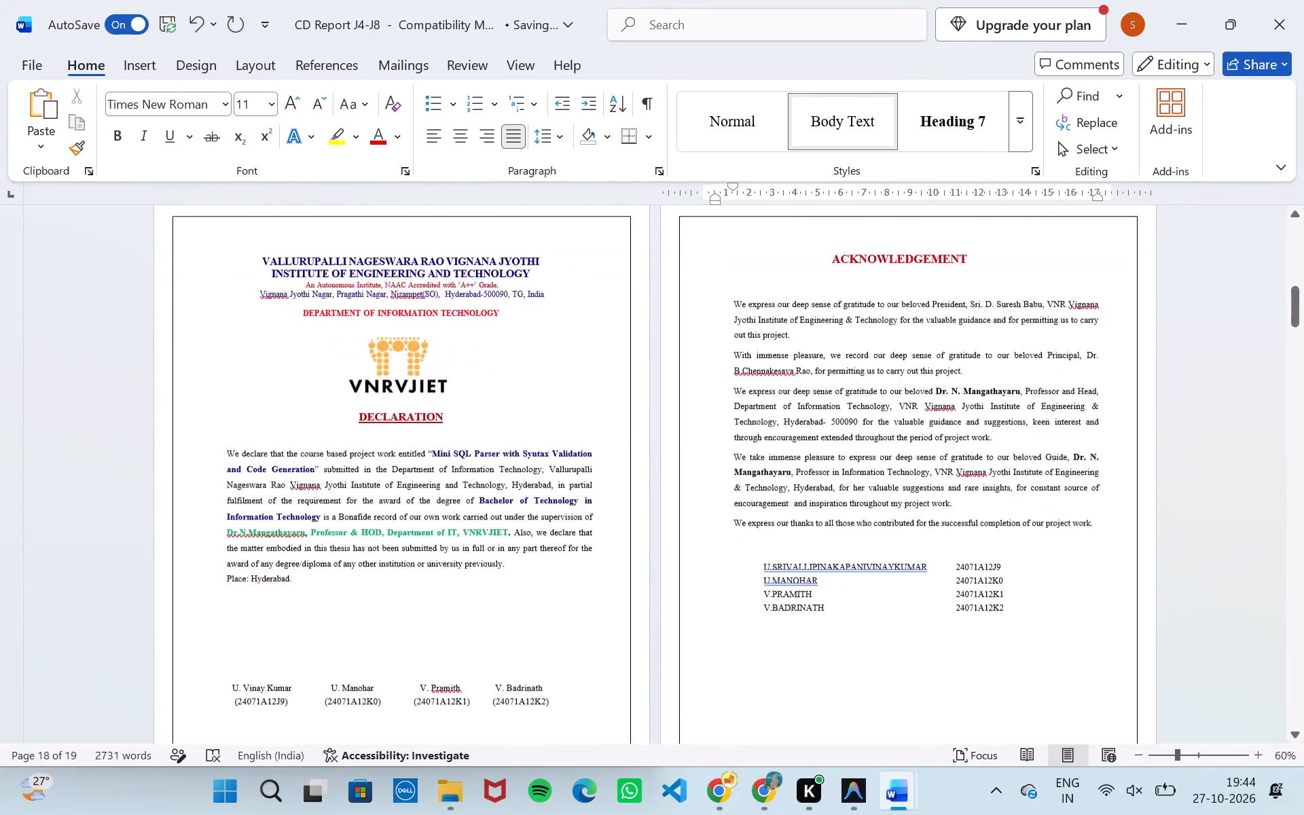
{"action": "scroll", "coordinate": [707, 579], "scroll_direction": "down", "scroll_amount": 2}
{"action": "scroll", "coordinate": [819, 513], "scroll_direction": "up", "scroll_amount": 2}
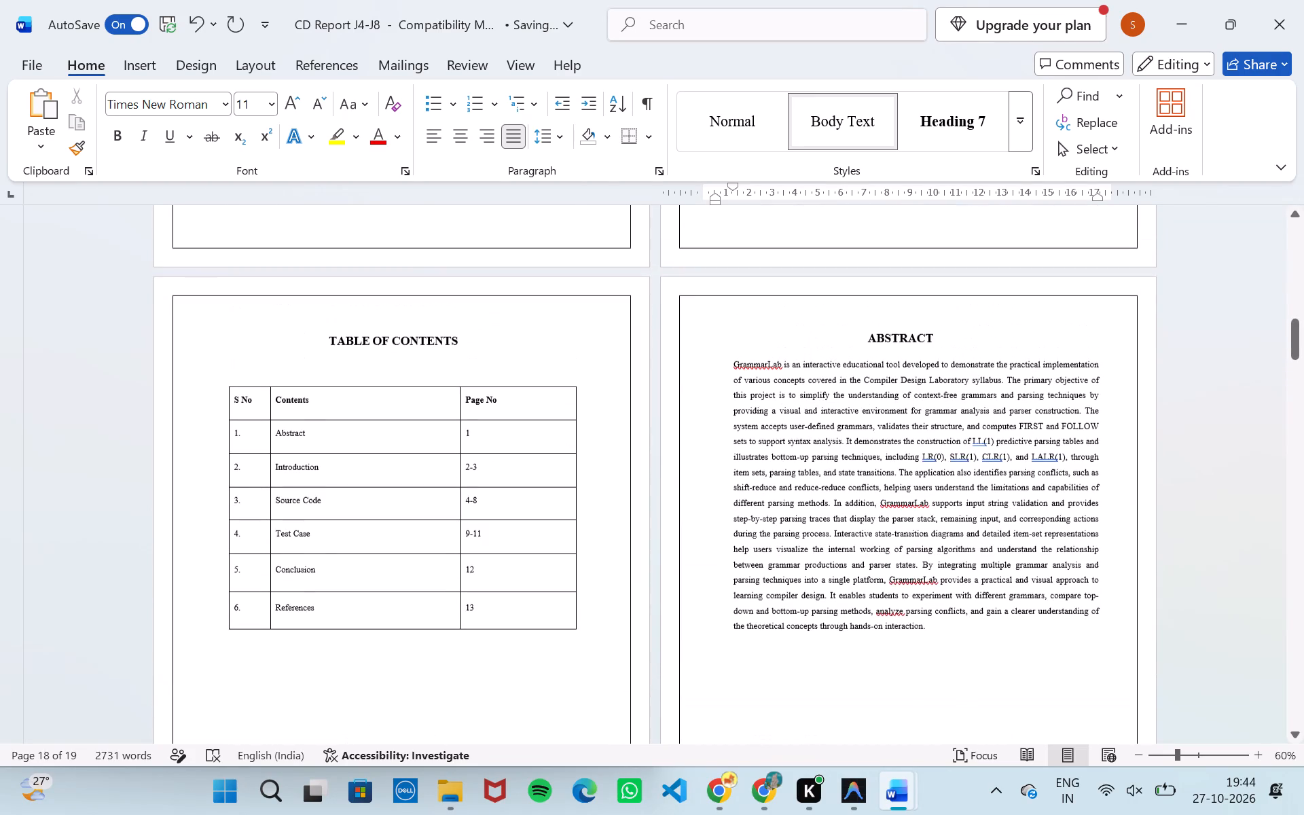
Move the Abstract paragraph's left indent slightly outward and set its font size to 12.
{"action": "left_click_drag", "start_coordinate": [731, 368], "coordinate": [939, 639]}
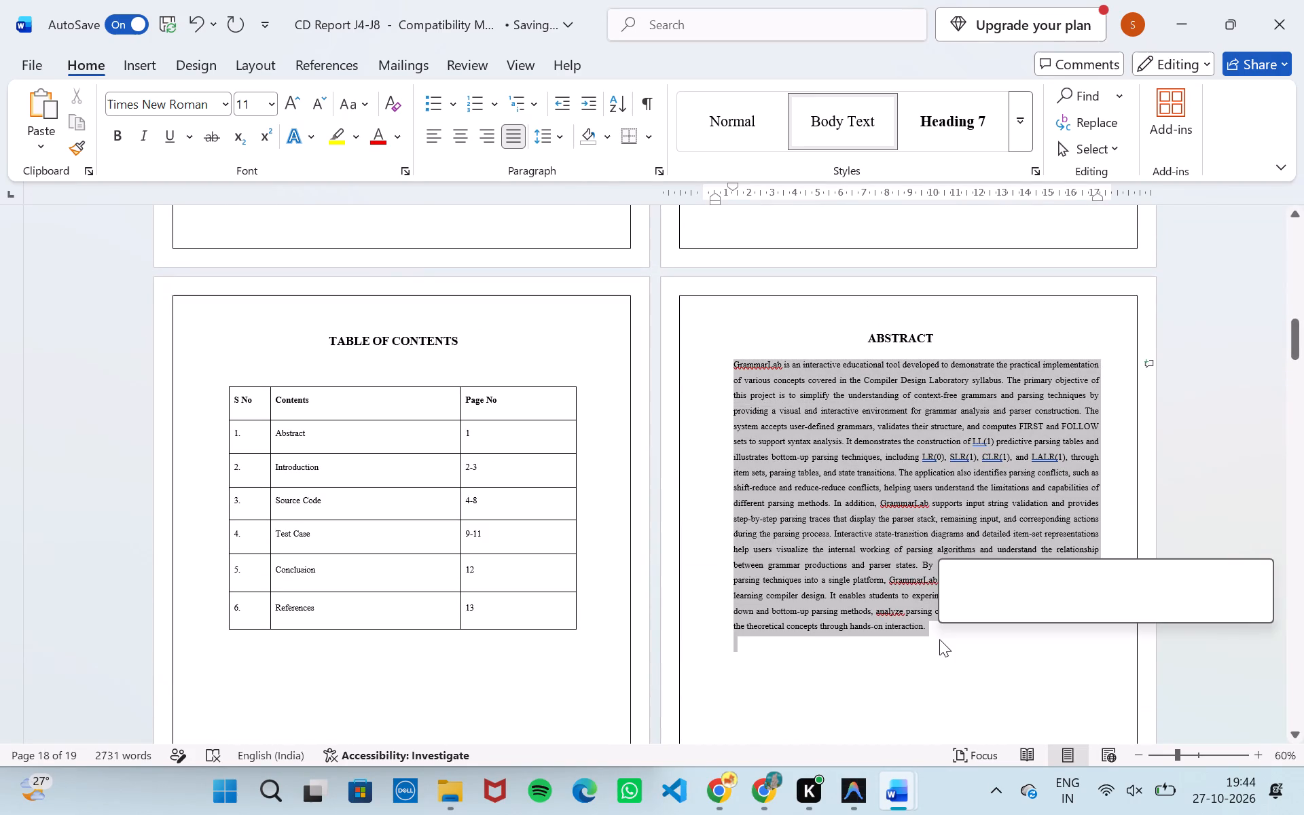
{"action": "left_click", "coordinate": [731, 198]}
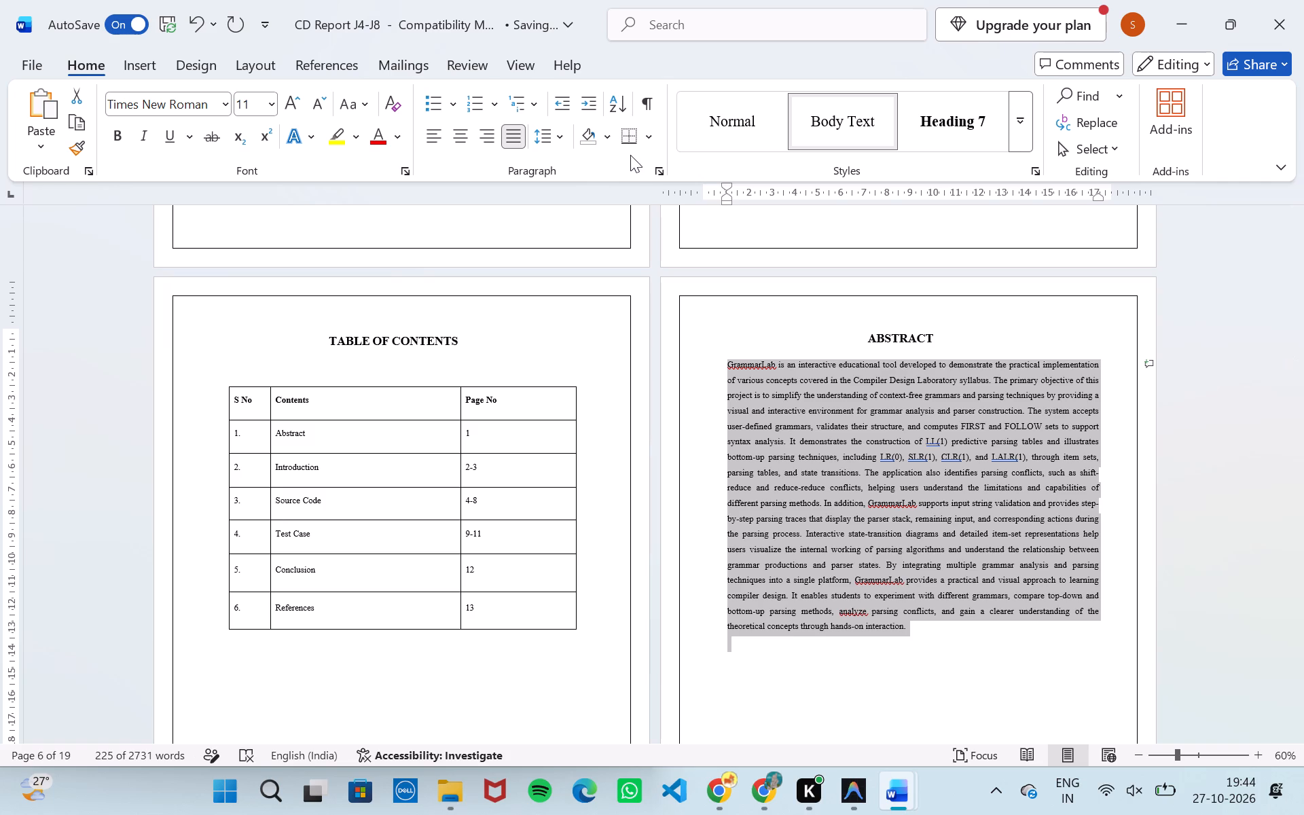
{"action": "left_click", "coordinate": [272, 104]}
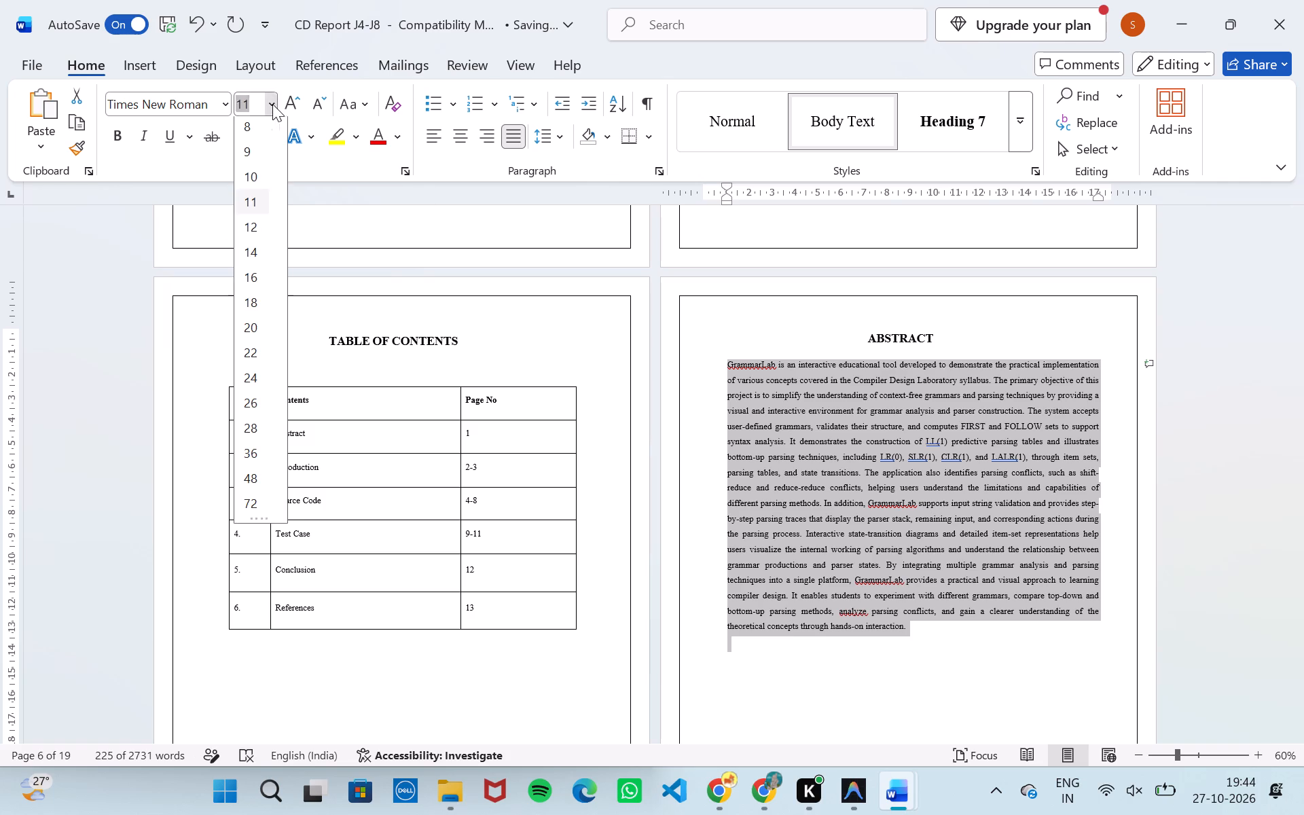
{"action": "left_click", "coordinate": [253, 227]}
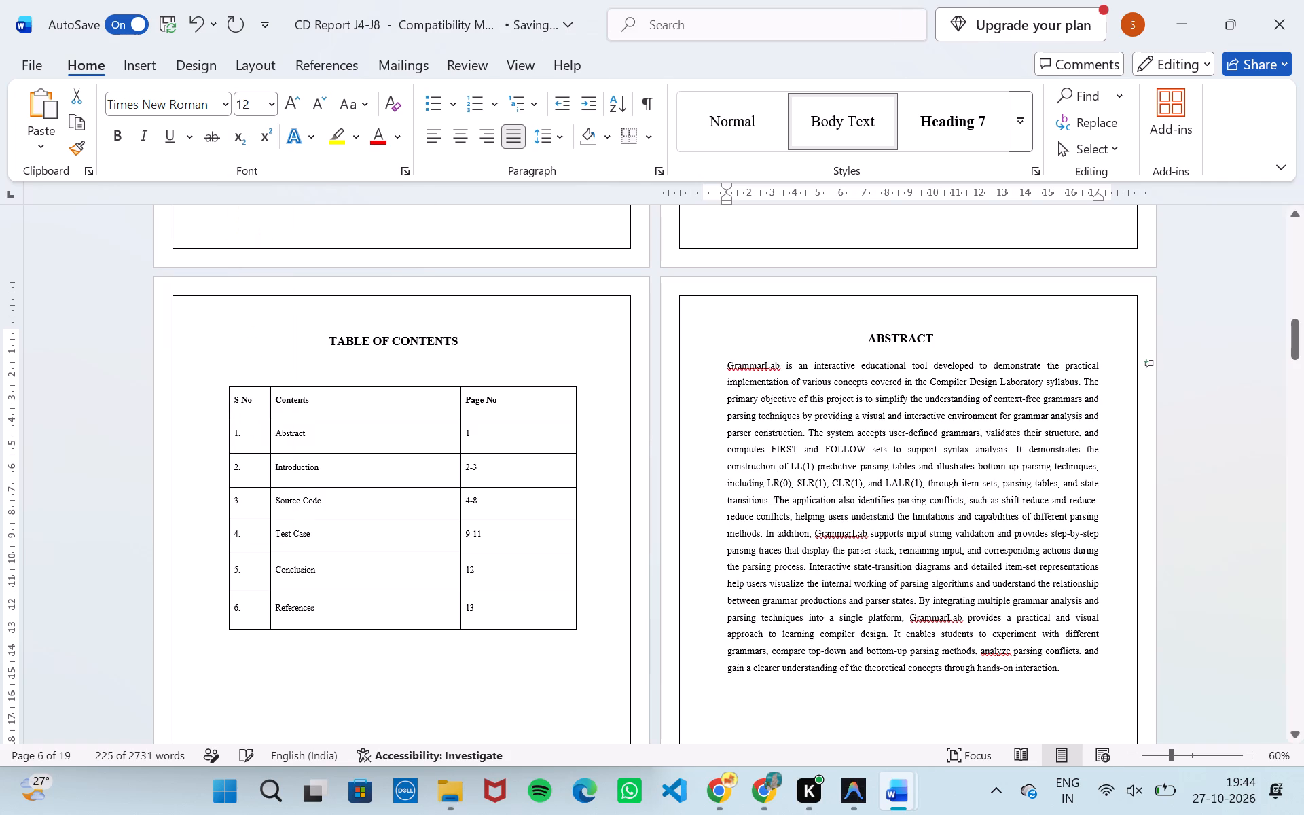
{"action": "left_click", "coordinate": [785, 346]}
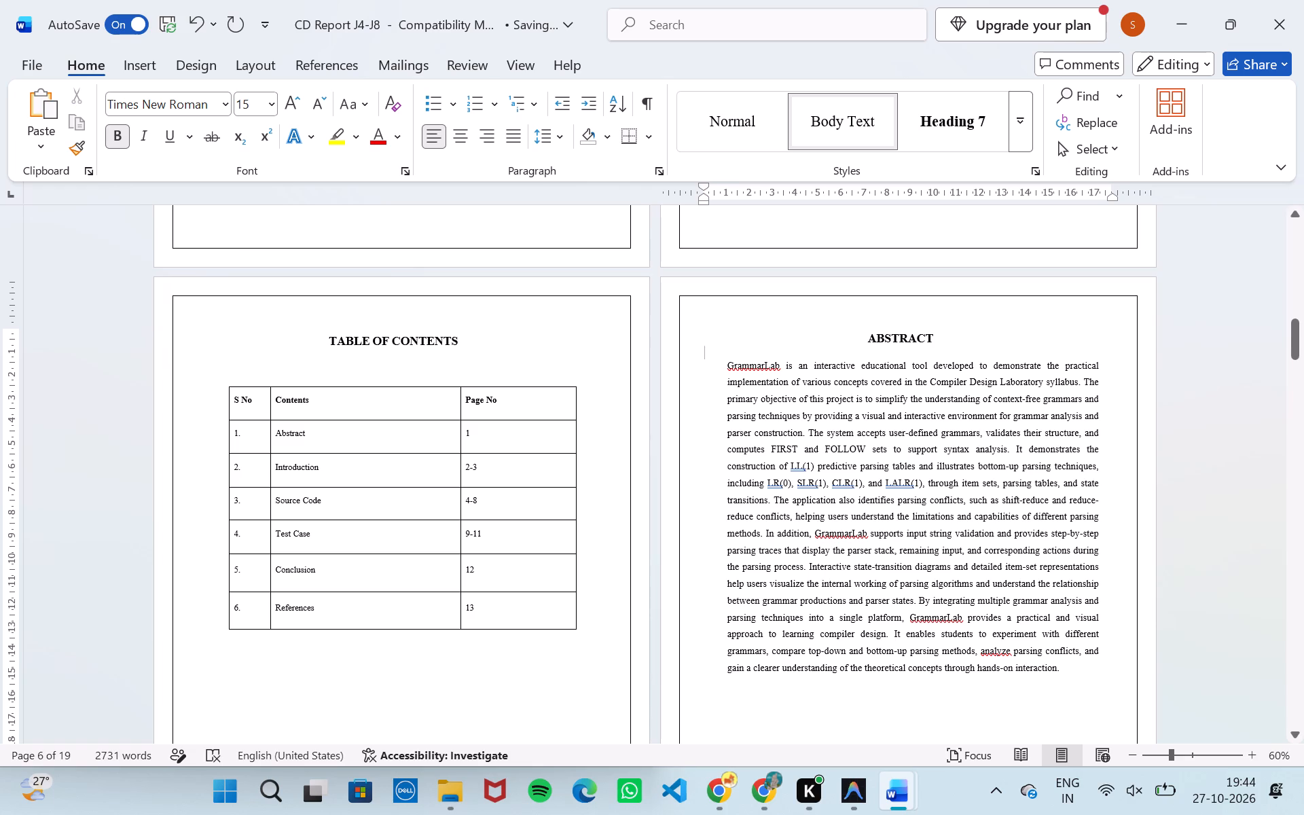
Check the line spacing of the Abstract paragraph.
{"action": "left_click_drag", "start_coordinate": [727, 364], "coordinate": [1075, 668]}
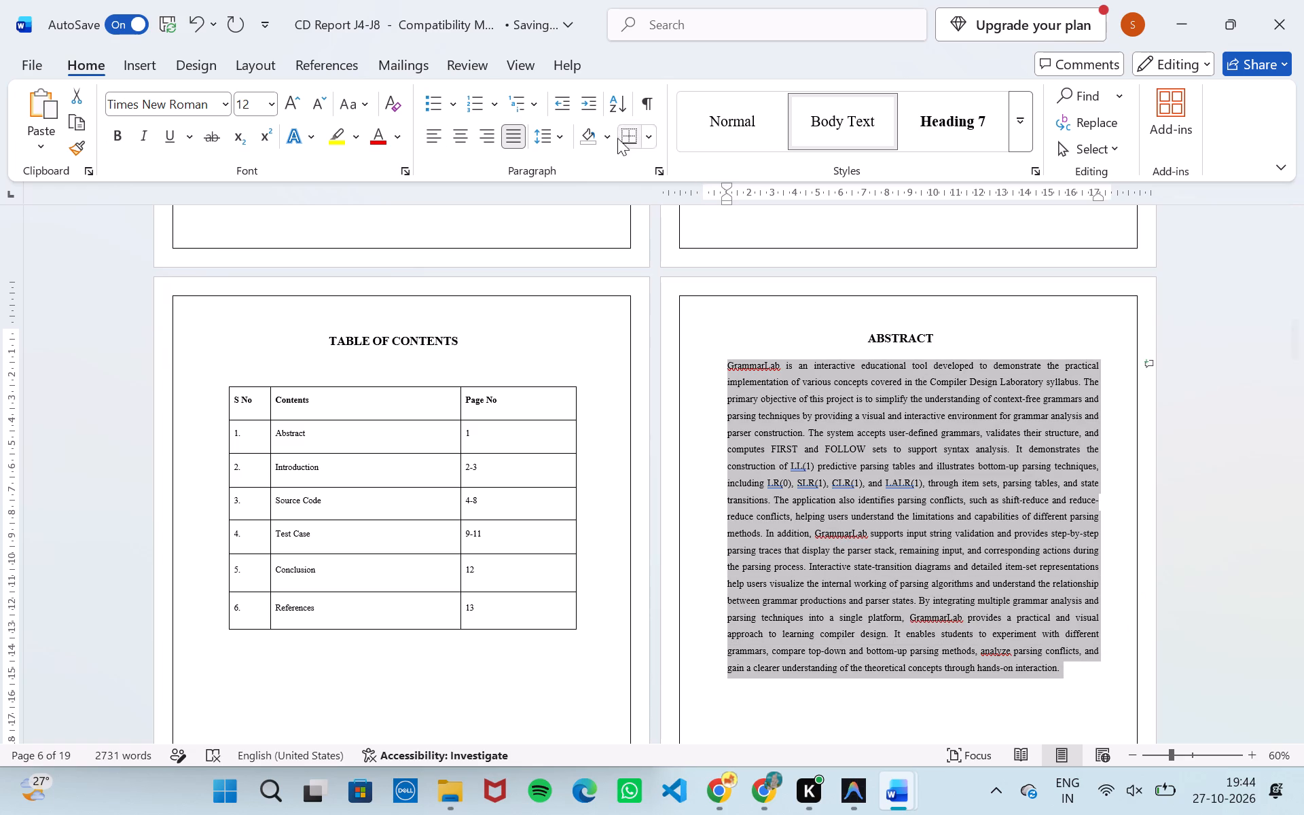
{"action": "left_click", "coordinate": [568, 133]}
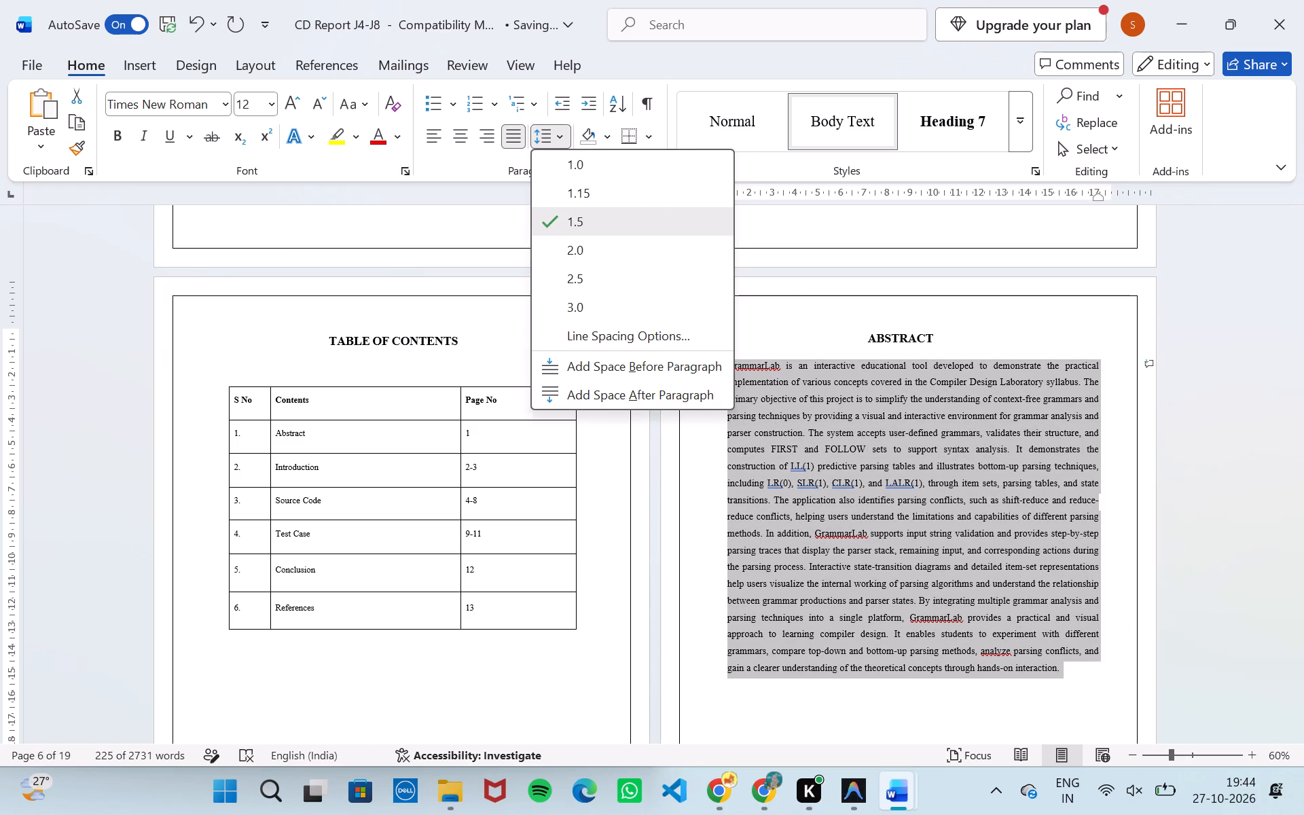
{"action": "left_click", "coordinate": [795, 329]}
Set the font size of the 1.1 Problem Definition paragraphs to 12 and move their left indent slightly outward.
{"action": "scroll", "coordinate": [795, 329], "scroll_direction": "down", "scroll_amount": 4}
{"action": "scroll", "coordinate": [675, 494], "scroll_direction": "down", "scroll_amount": 1}
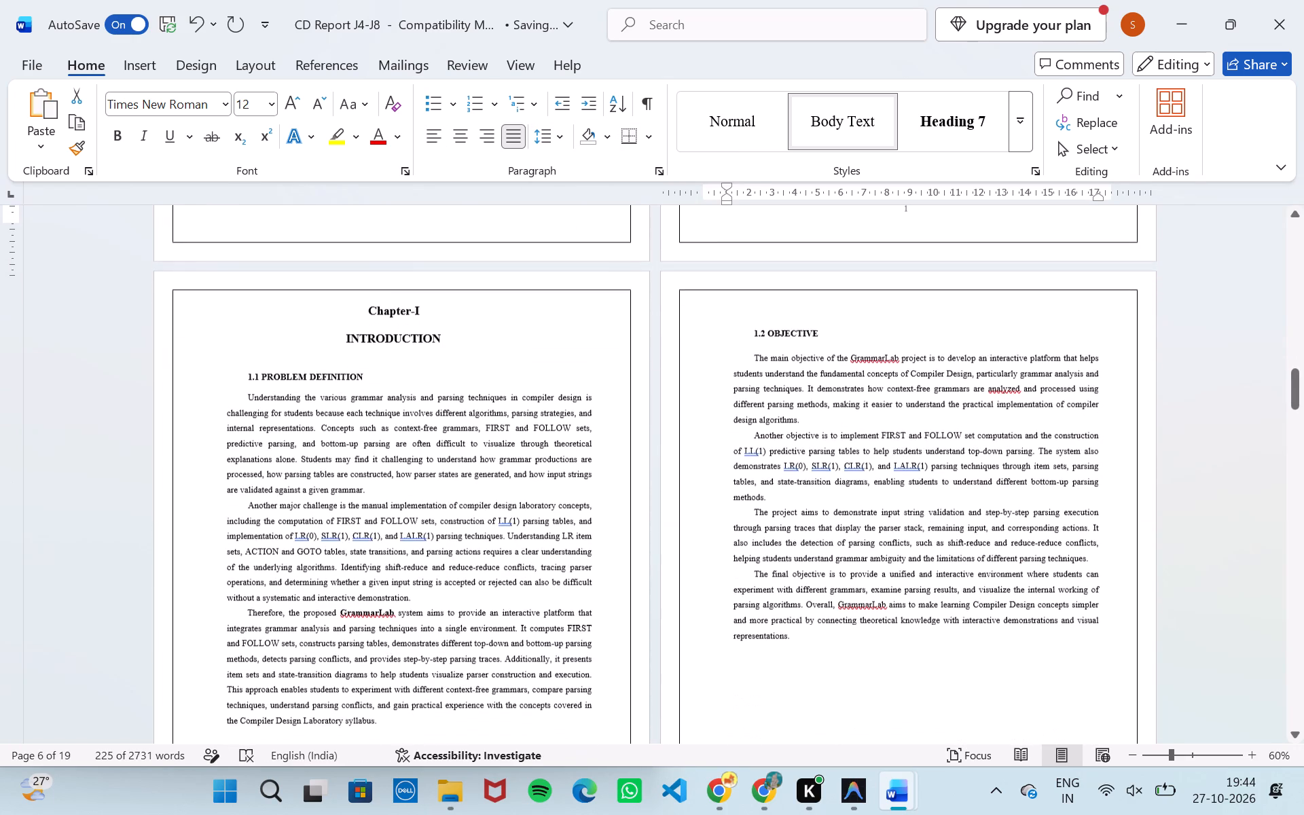
{"action": "scroll", "coordinate": [675, 494], "scroll_direction": "down", "scroll_amount": 1}
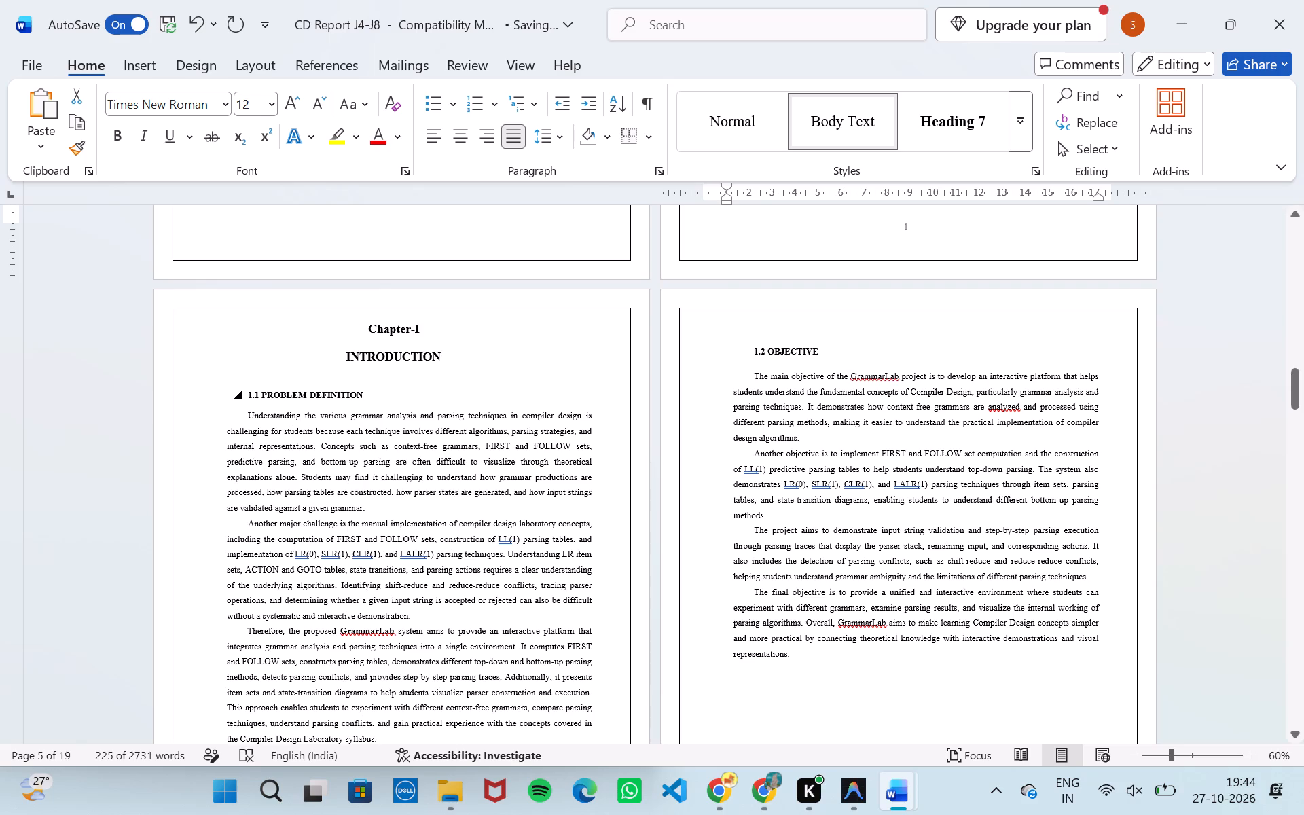
{"action": "scroll", "coordinate": [535, 444], "scroll_direction": "down", "scroll_amount": 1}
{"action": "scroll", "coordinate": [391, 613], "scroll_direction": "up", "scroll_amount": 1}
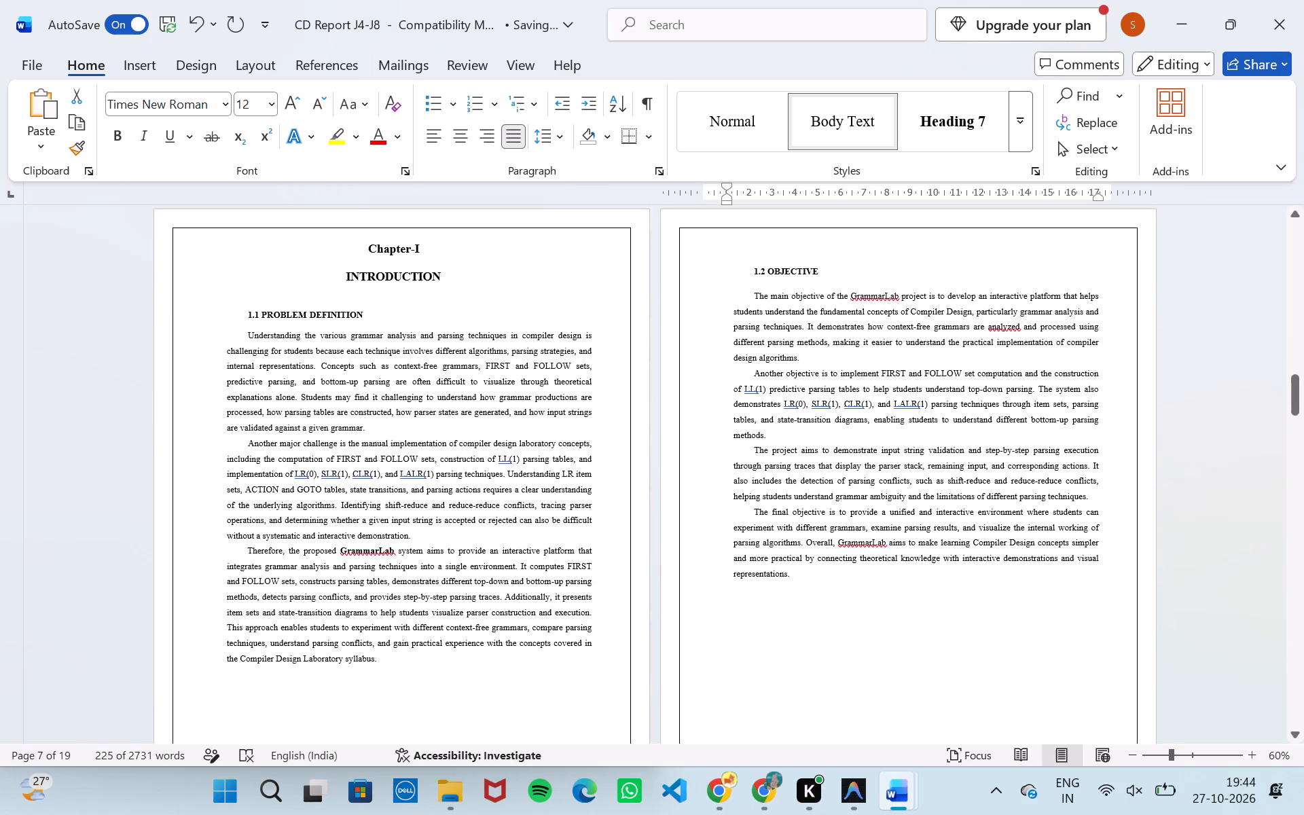
{"action": "left_click_drag", "start_coordinate": [382, 661], "coordinate": [239, 337]}
{"action": "left_click", "coordinate": [274, 97]}
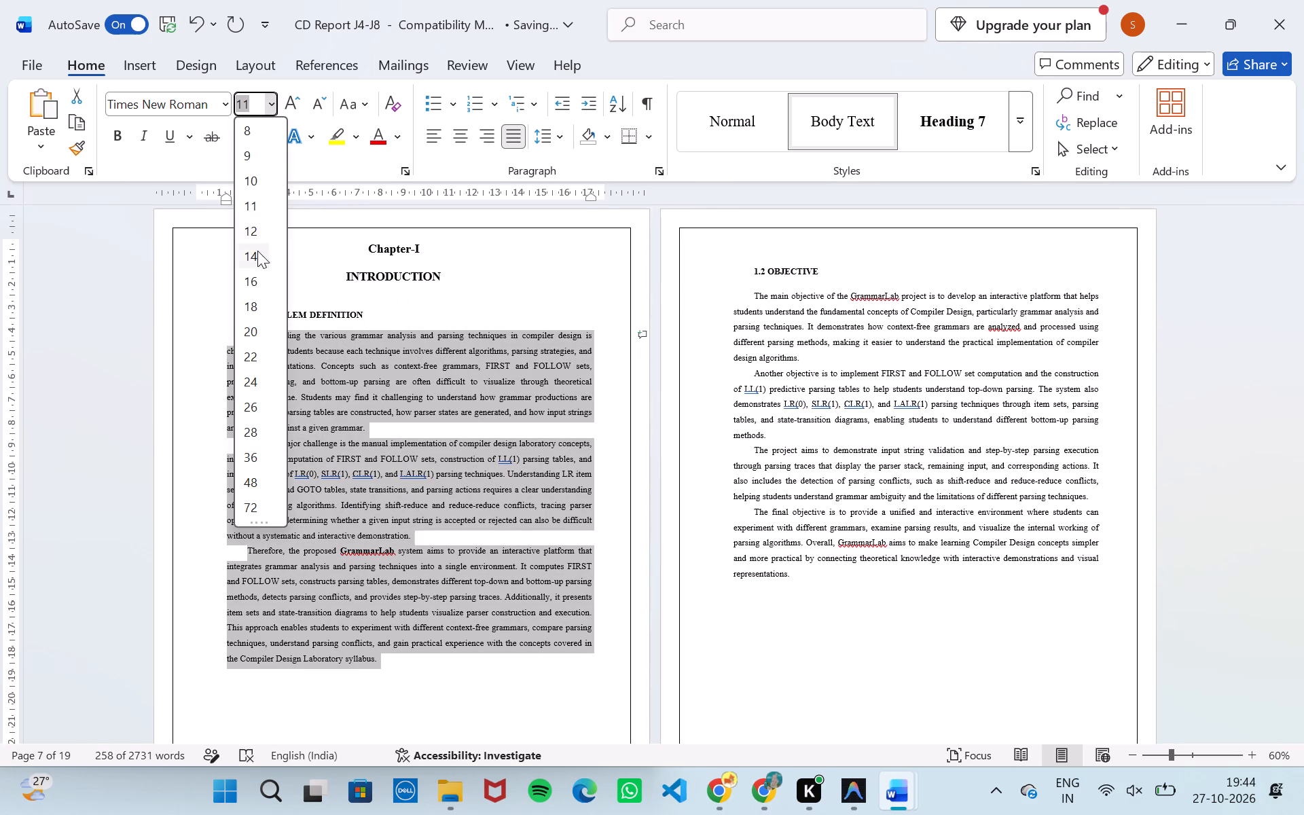
{"action": "left_click", "coordinate": [253, 234]}
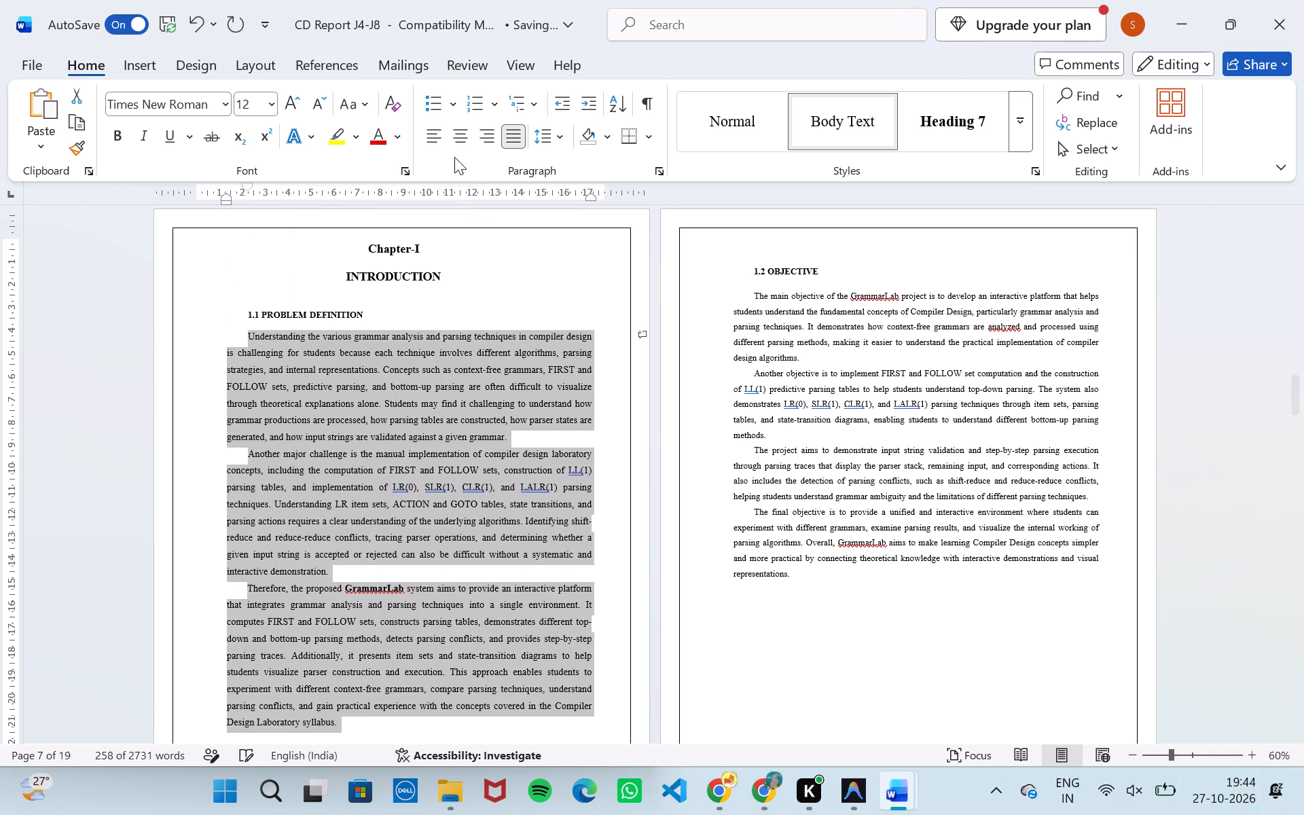
{"action": "left_click", "coordinate": [564, 137]}
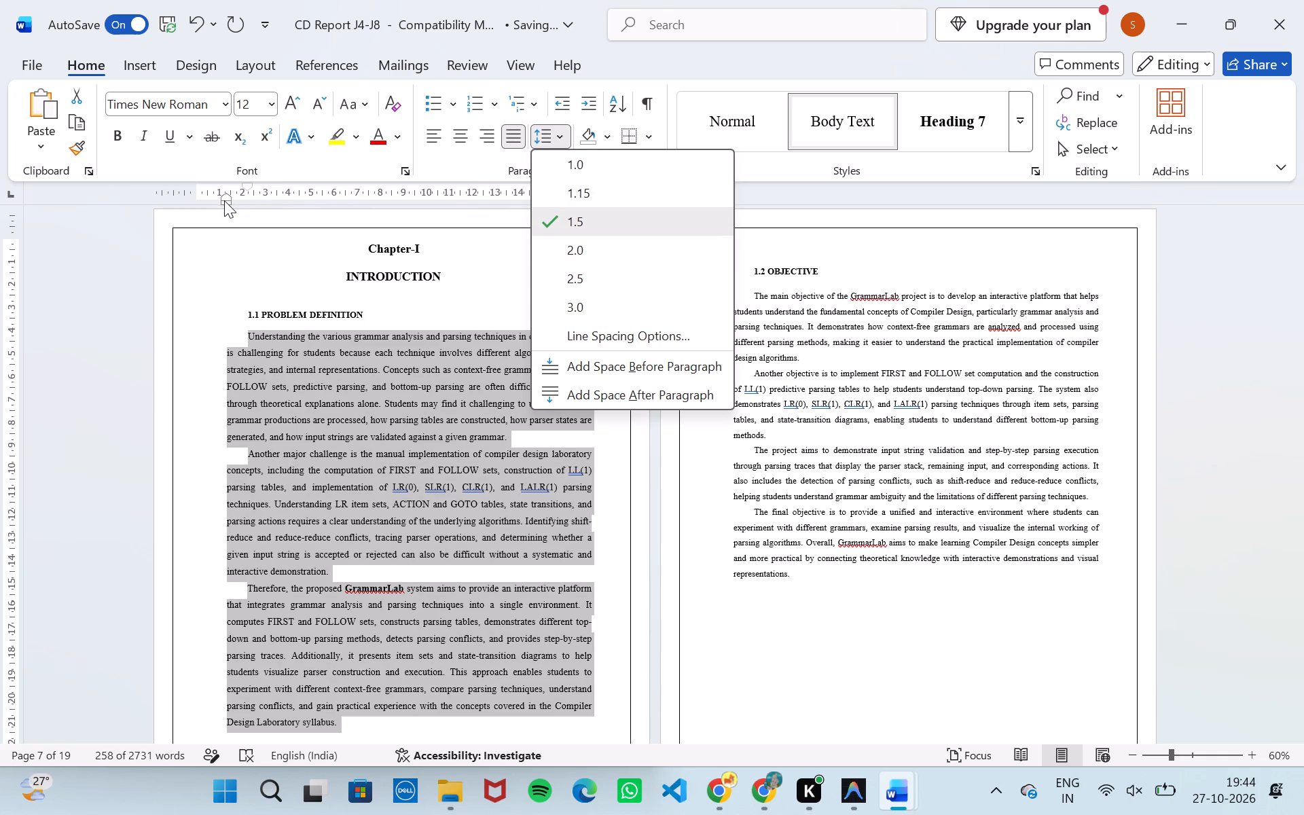
{"action": "left_click_drag", "start_coordinate": [223, 199], "coordinate": [216, 198]}
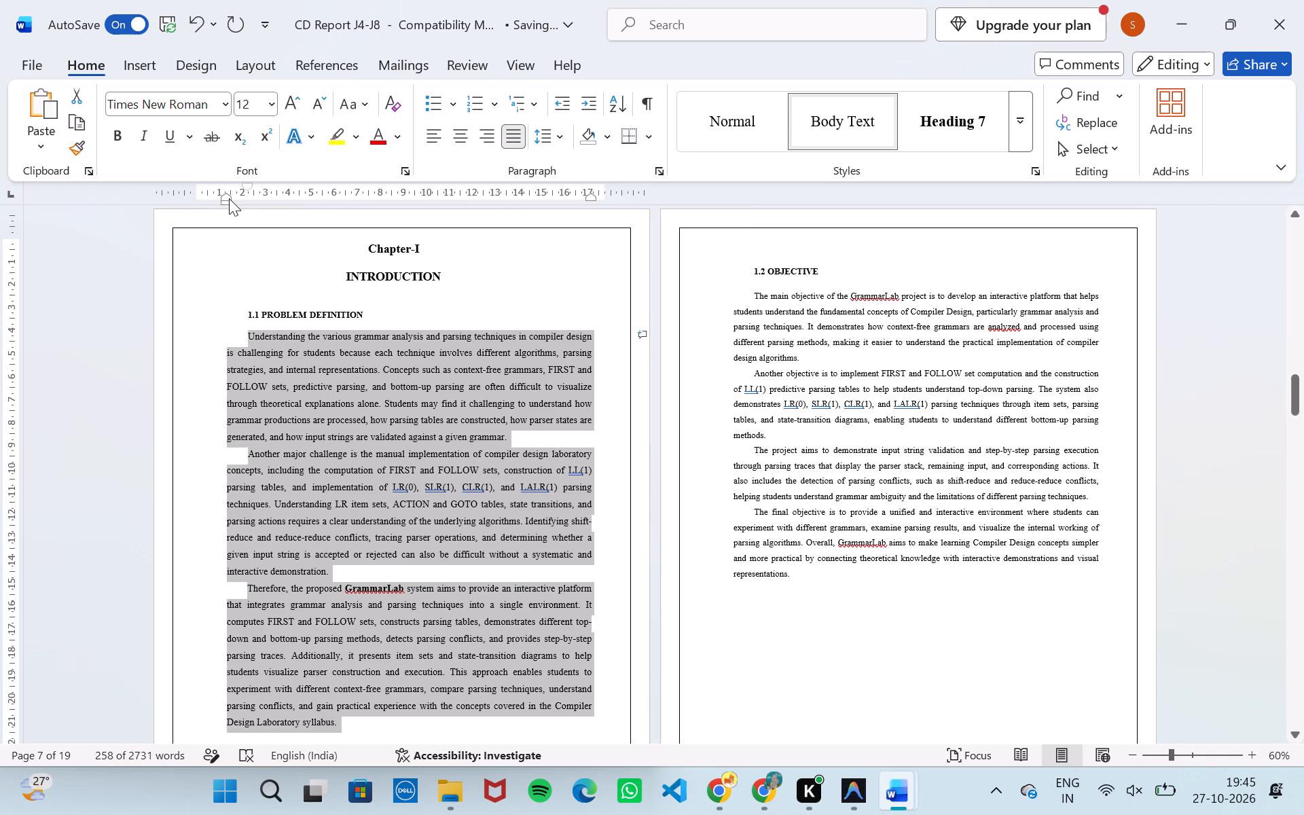
{"action": "left_click_drag", "start_coordinate": [229, 198], "coordinate": [221, 198]}
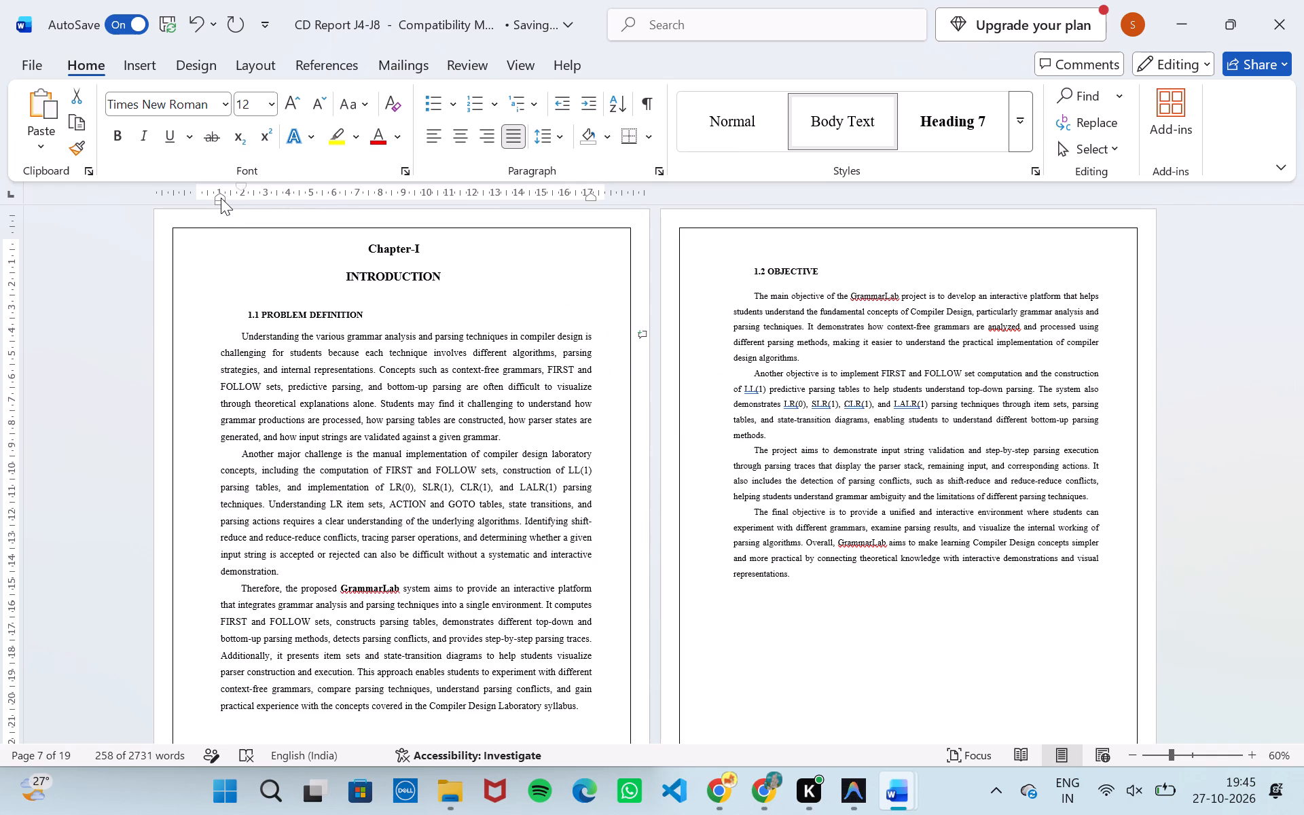
{"action": "left_click", "coordinate": [529, 310]}
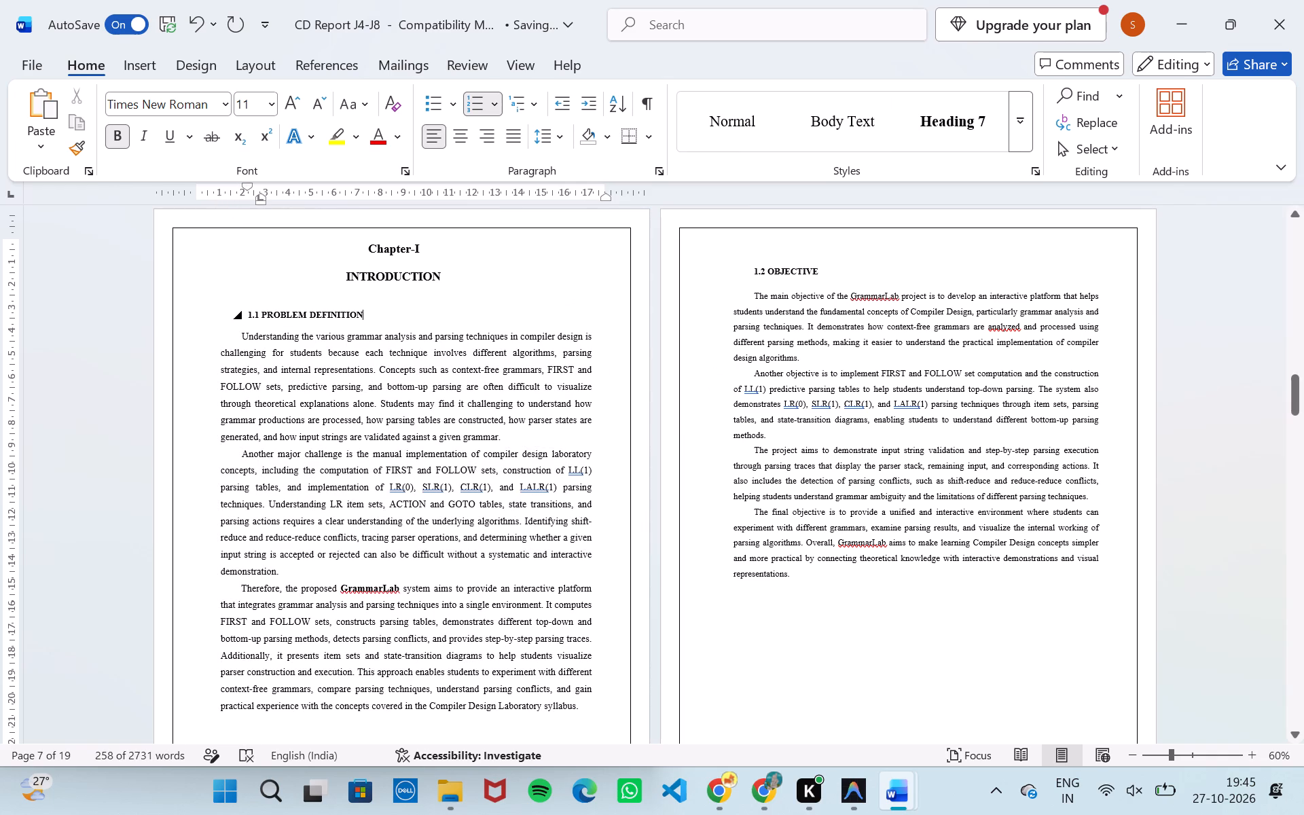
Move the left indent of the 1.2 Objective paragraphs slightly outward and set their font size to 12.
{"action": "left_click_drag", "start_coordinate": [795, 574], "coordinate": [793, 569]}
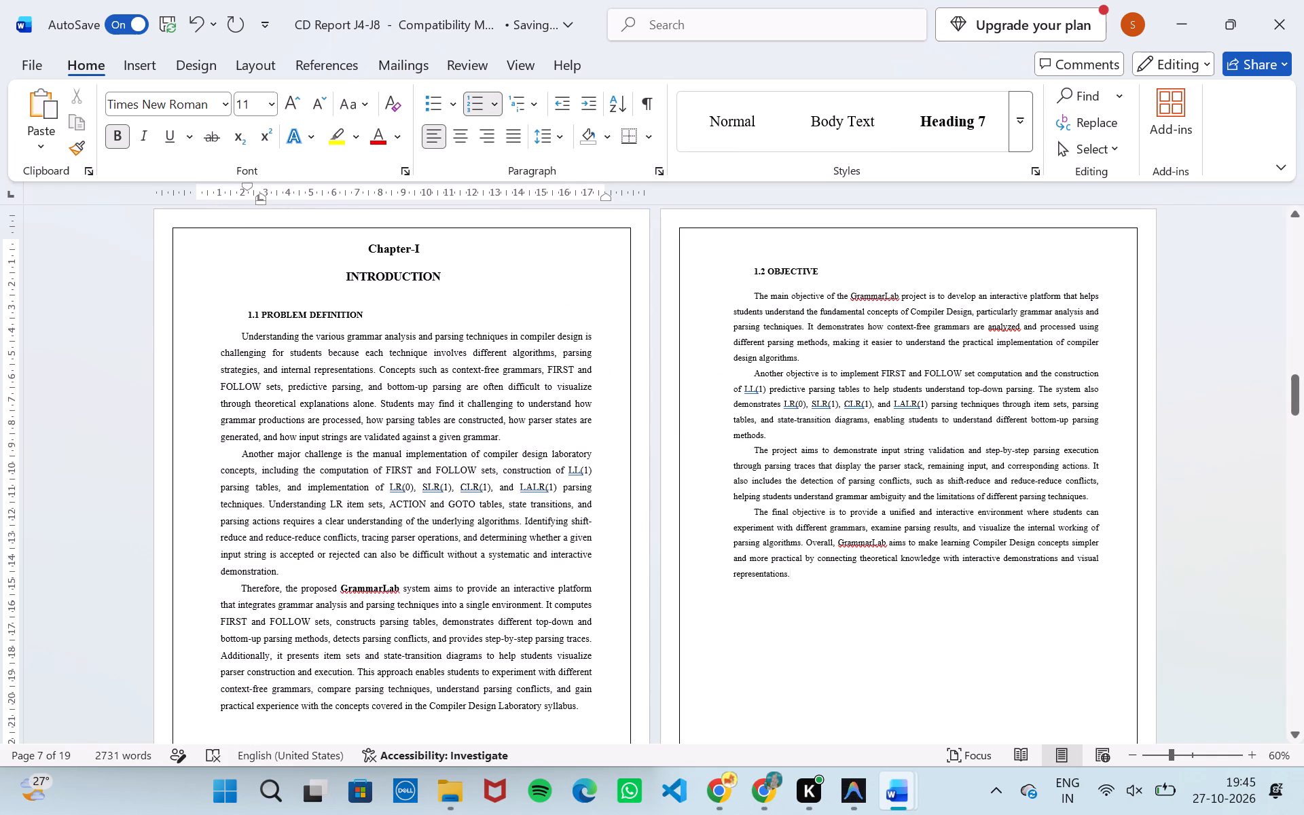
{"action": "left_click_drag", "start_coordinate": [793, 569], "coordinate": [758, 298]}
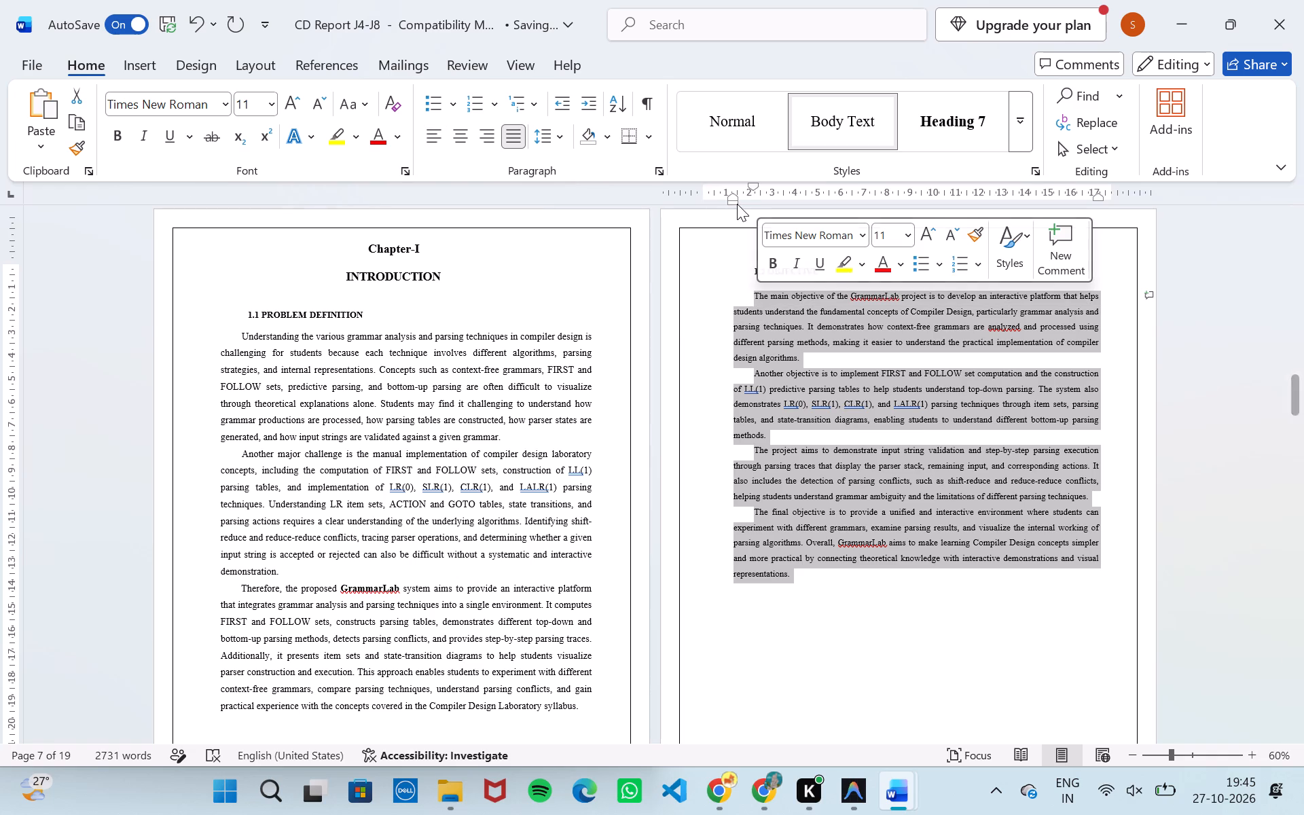
{"action": "left_click_drag", "start_coordinate": [733, 200], "coordinate": [727, 200]}
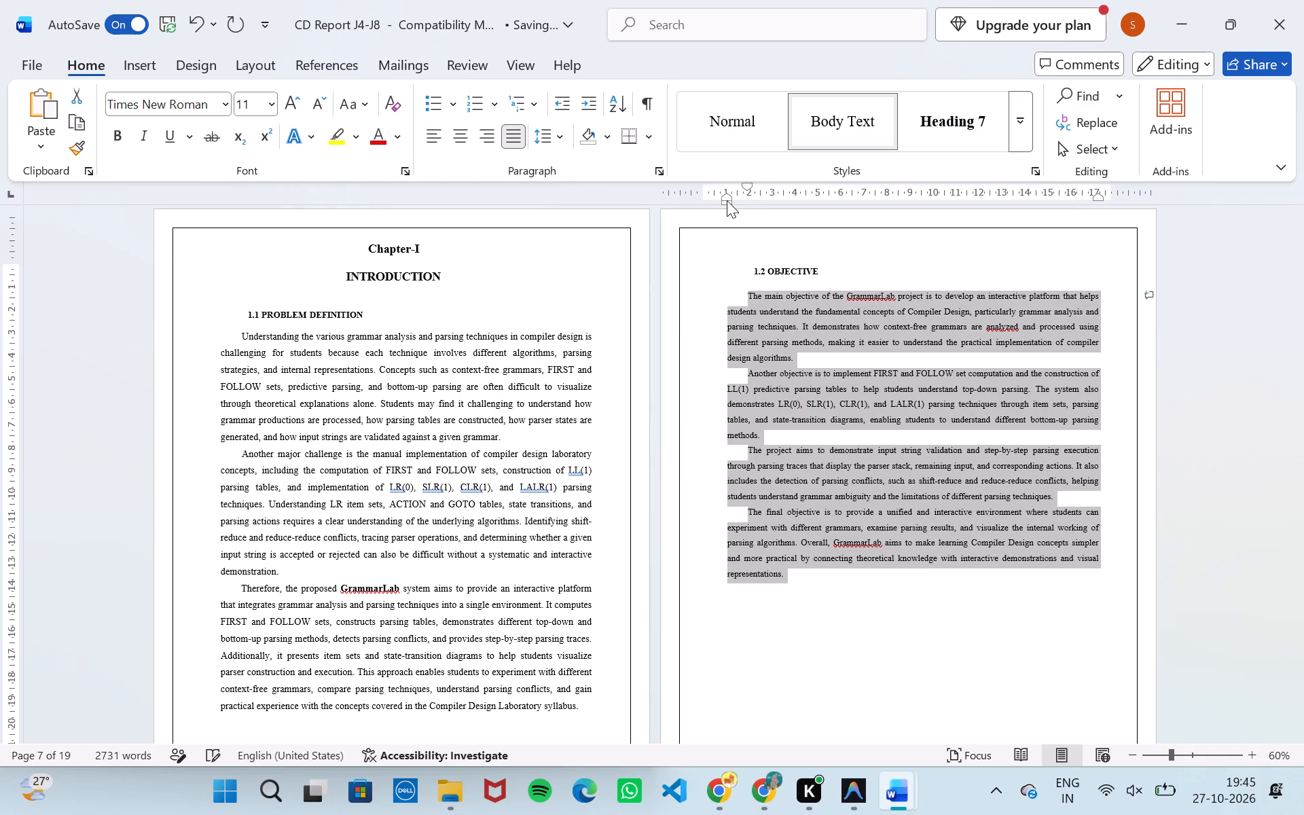
{"action": "left_click", "coordinate": [272, 100]}
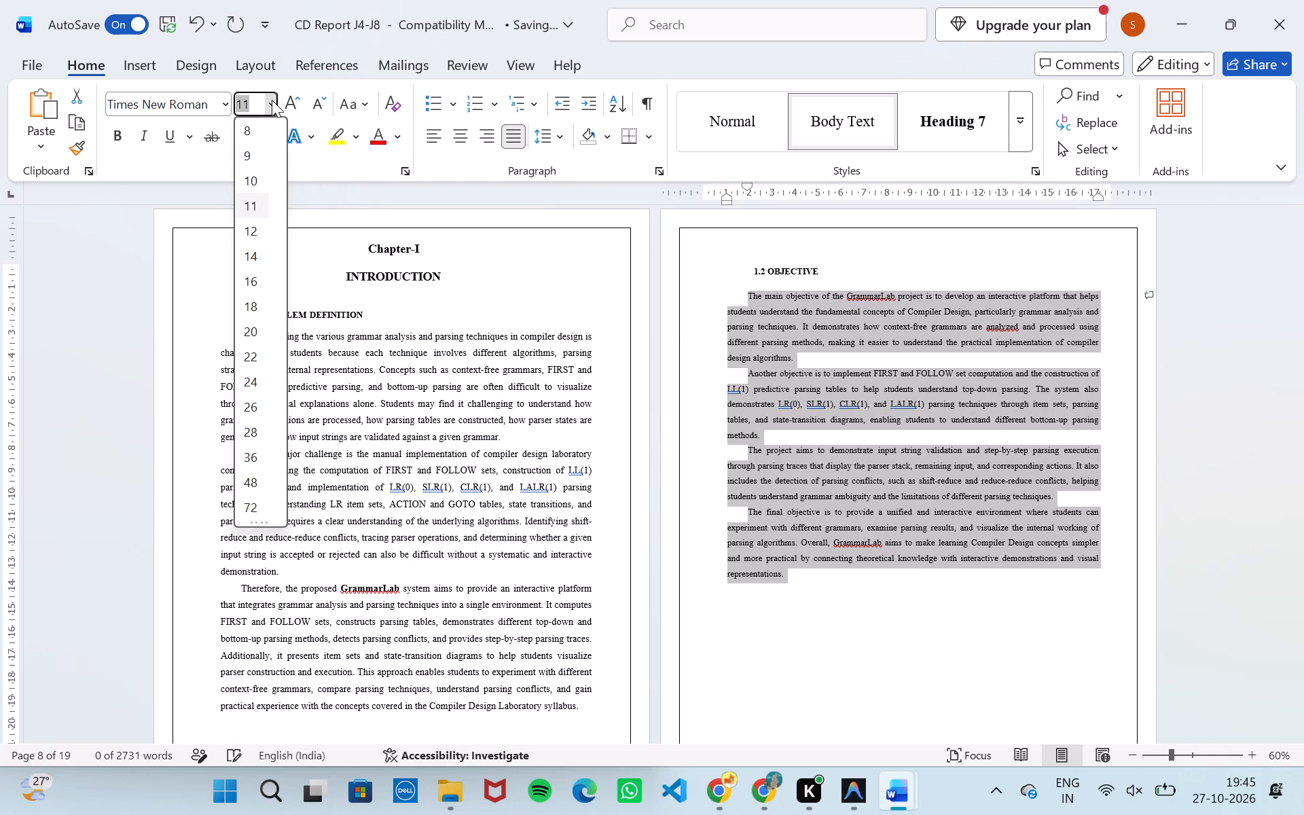
{"action": "left_click", "coordinate": [255, 228]}
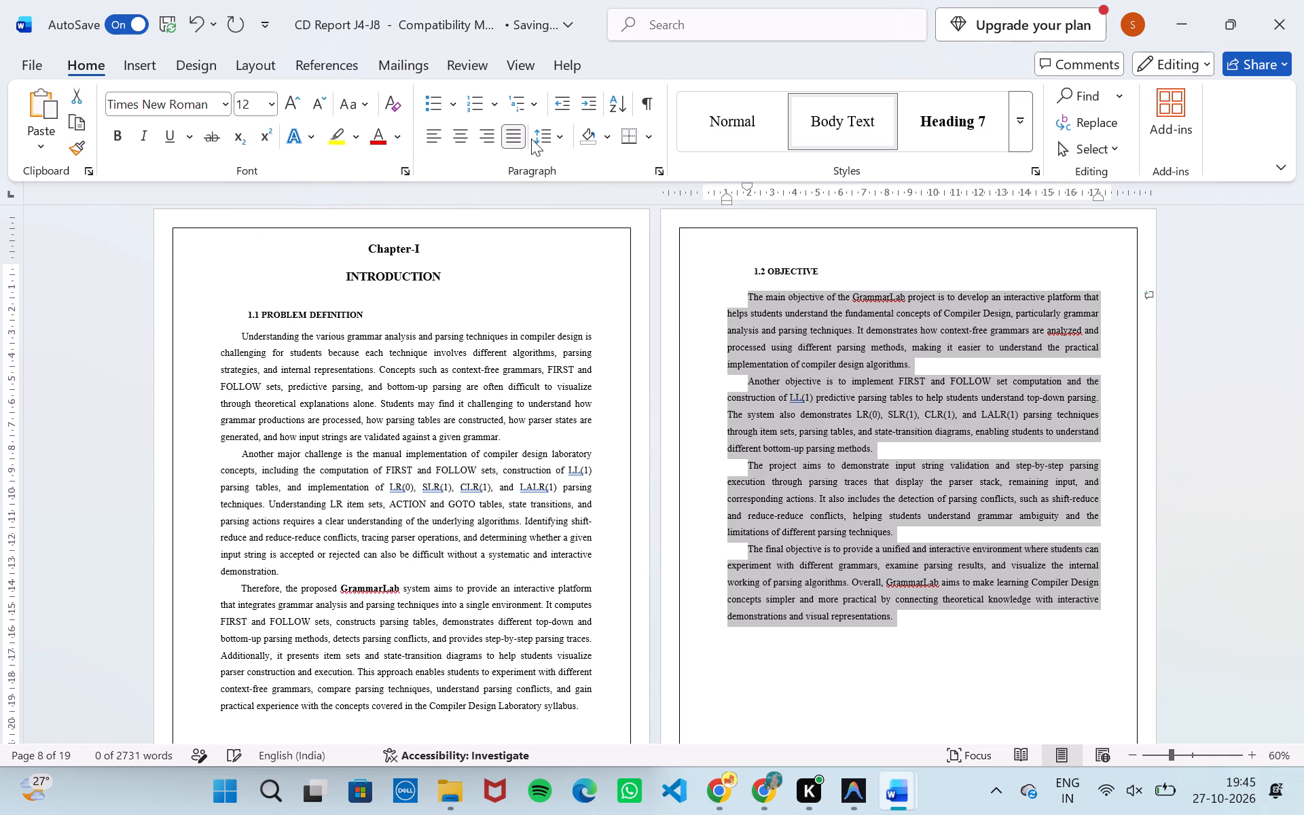
{"action": "left_click", "coordinate": [554, 134]}
{"action": "left_click", "coordinate": [856, 259]}
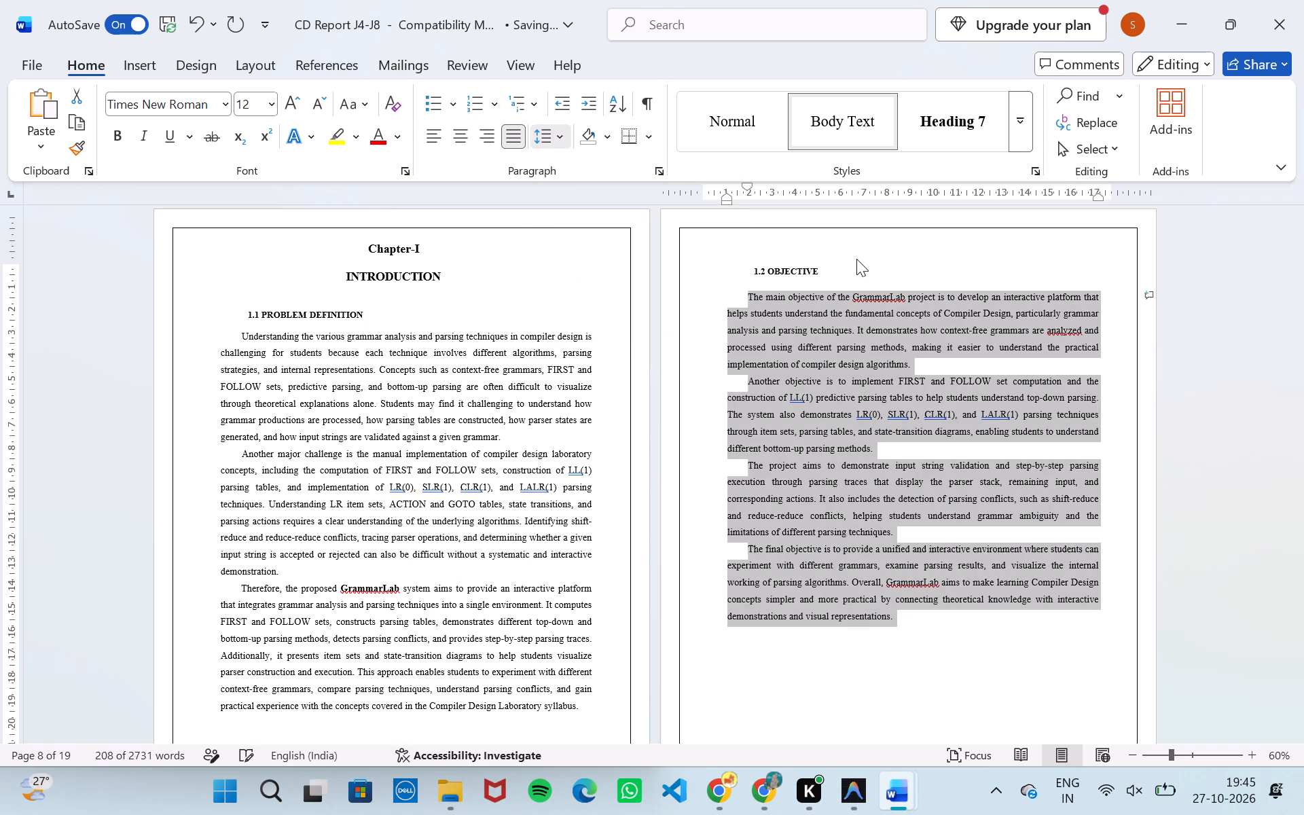
{"action": "left_click", "coordinate": [930, 659]}
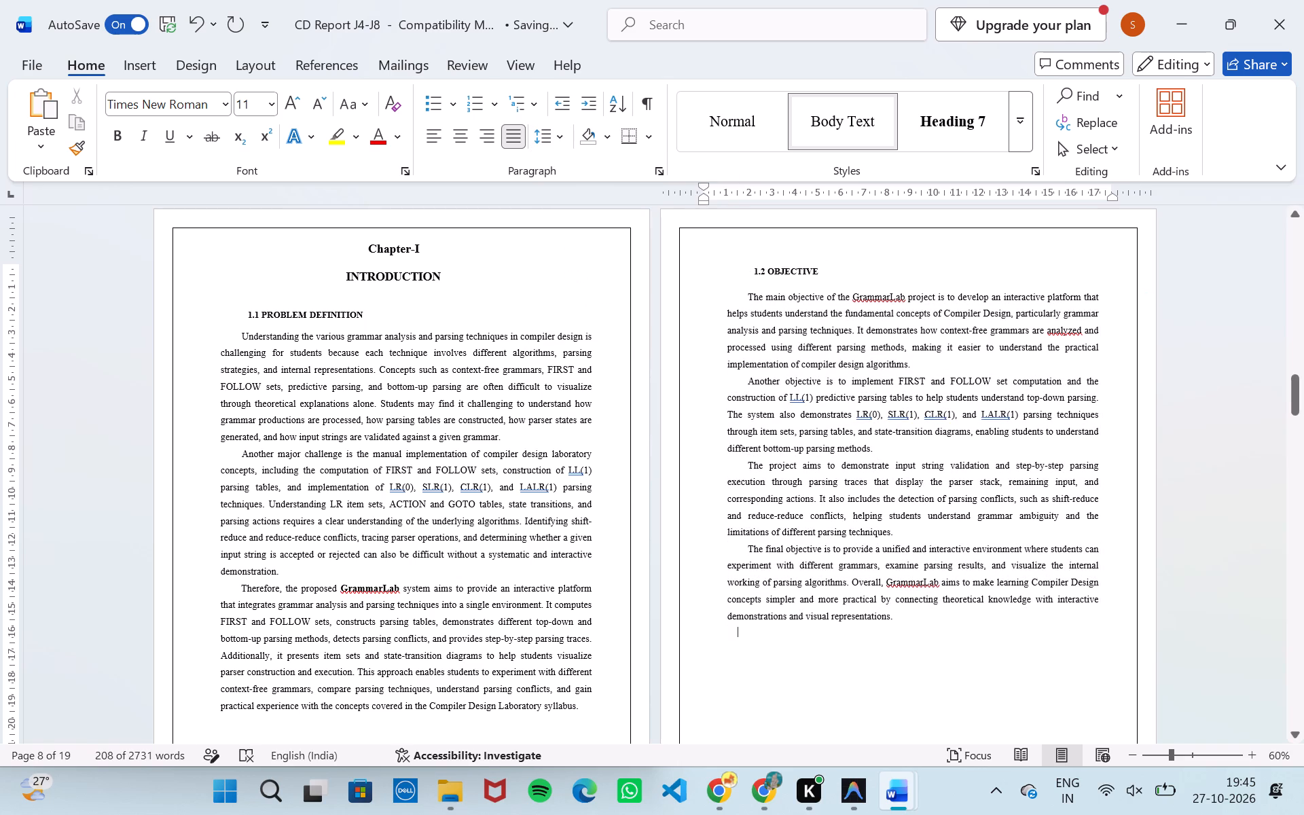
Set the line spacing of the Chapter-I and INTRODUCTION headings to 1.5.
{"action": "scroll", "coordinate": [573, 401], "scroll_direction": "down", "scroll_amount": 3}
{"action": "scroll", "coordinate": [573, 401], "scroll_direction": "up", "scroll_amount": 1}
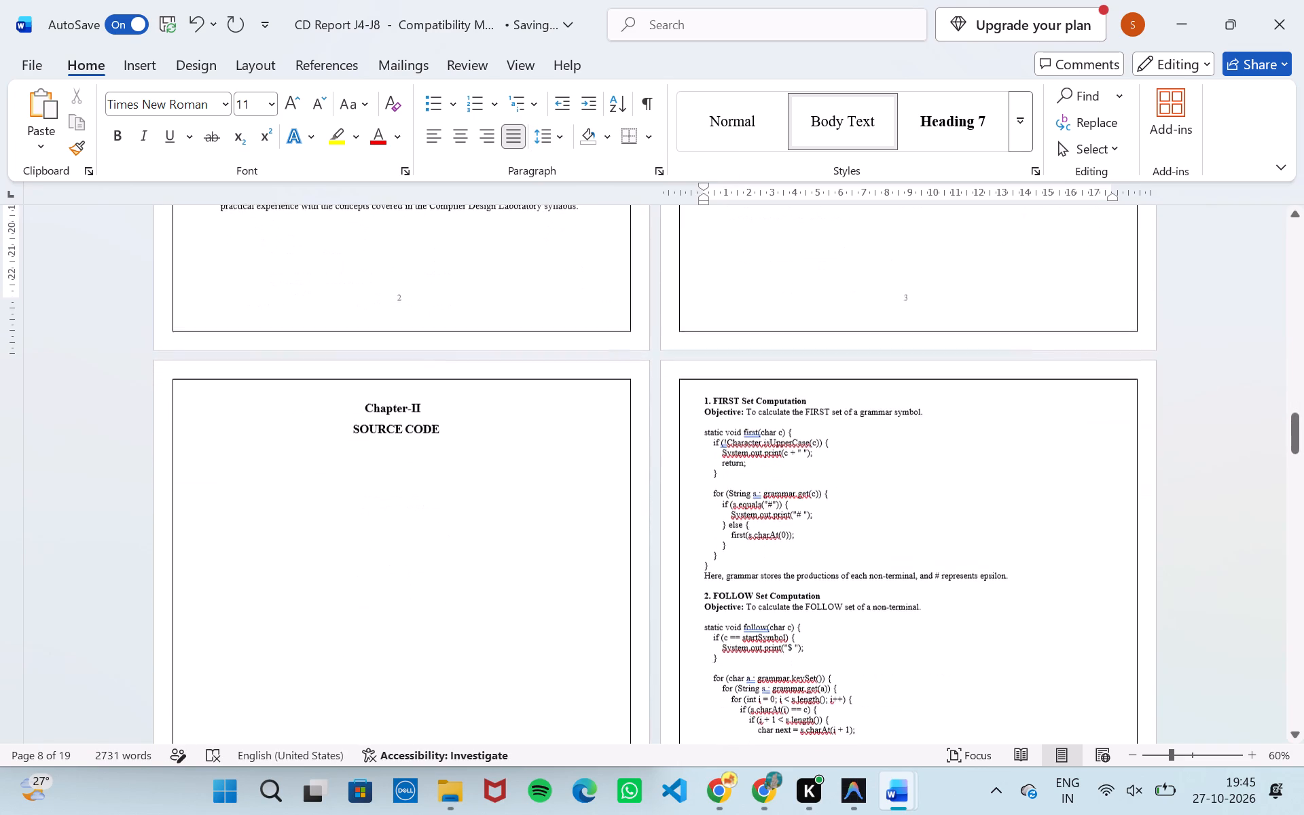
{"action": "scroll", "coordinate": [573, 401], "scroll_direction": "up", "scroll_amount": 2}
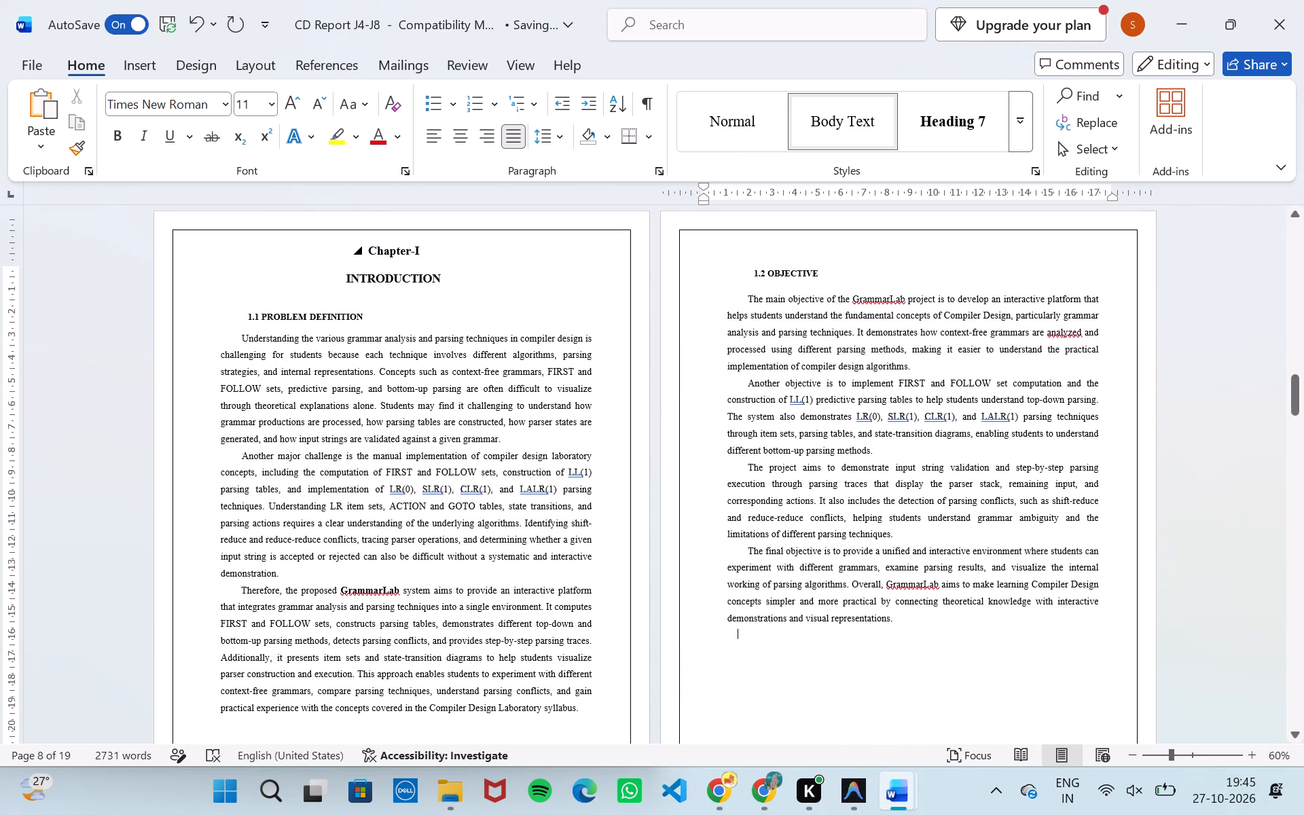
{"action": "left_click_drag", "start_coordinate": [371, 250], "coordinate": [453, 273]}
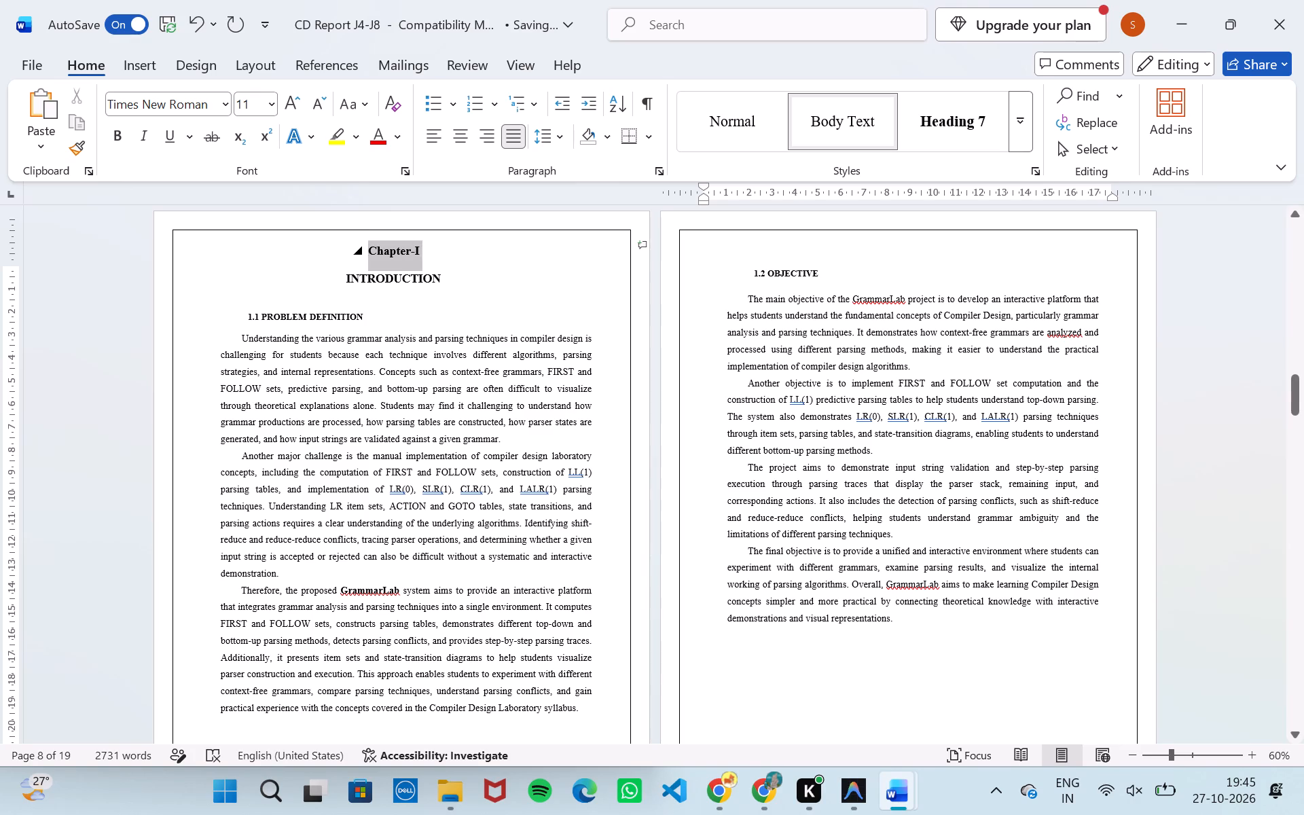
{"action": "left_click_drag", "start_coordinate": [453, 273], "coordinate": [454, 278]}
{"action": "left_click", "coordinate": [566, 137]}
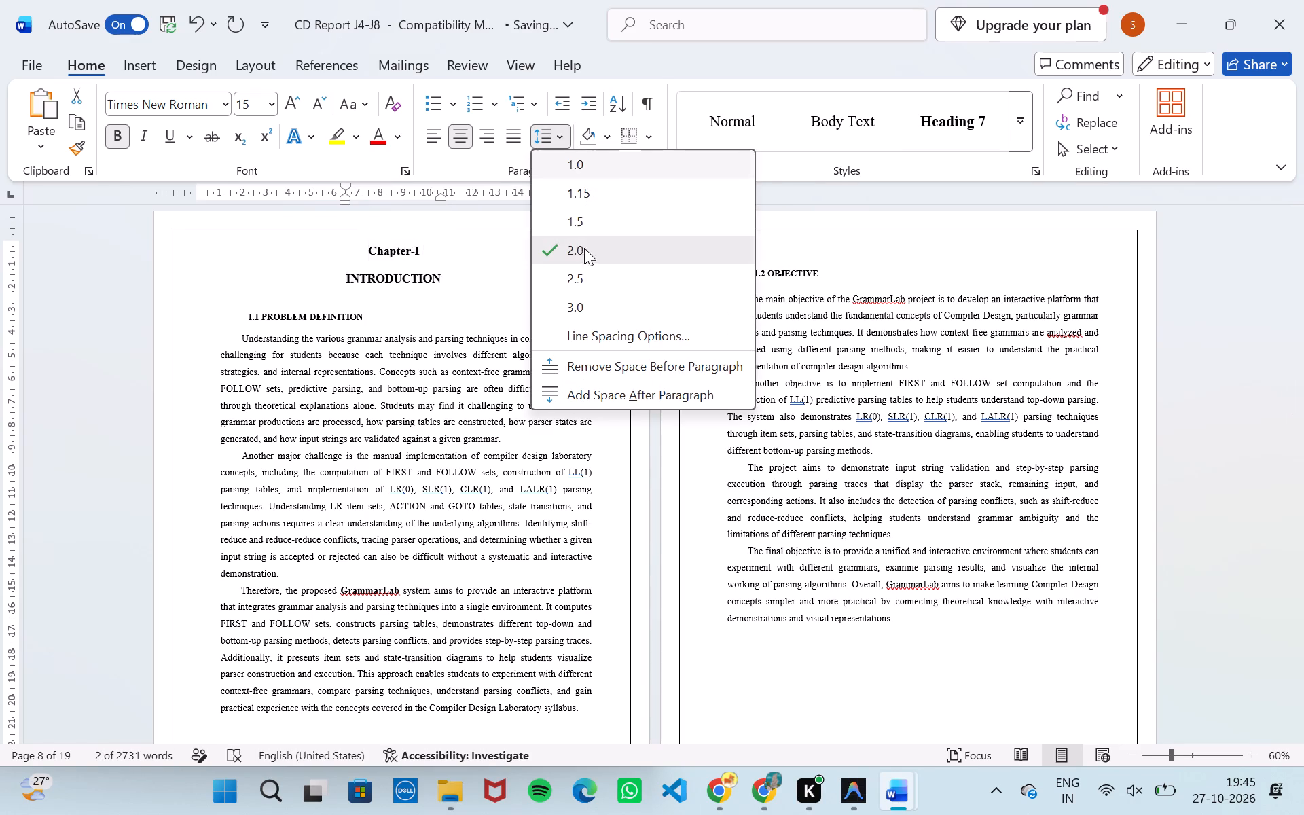
{"action": "left_click", "coordinate": [576, 220]}
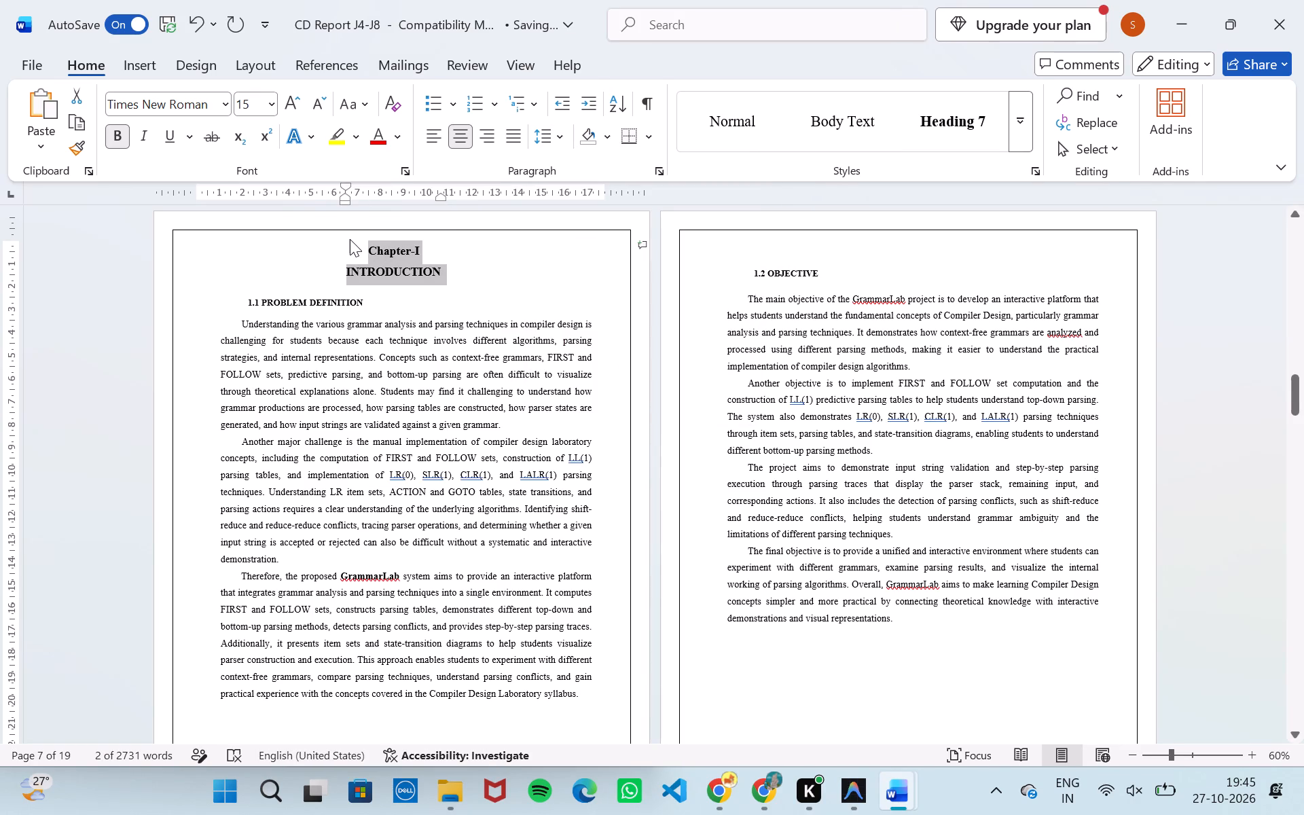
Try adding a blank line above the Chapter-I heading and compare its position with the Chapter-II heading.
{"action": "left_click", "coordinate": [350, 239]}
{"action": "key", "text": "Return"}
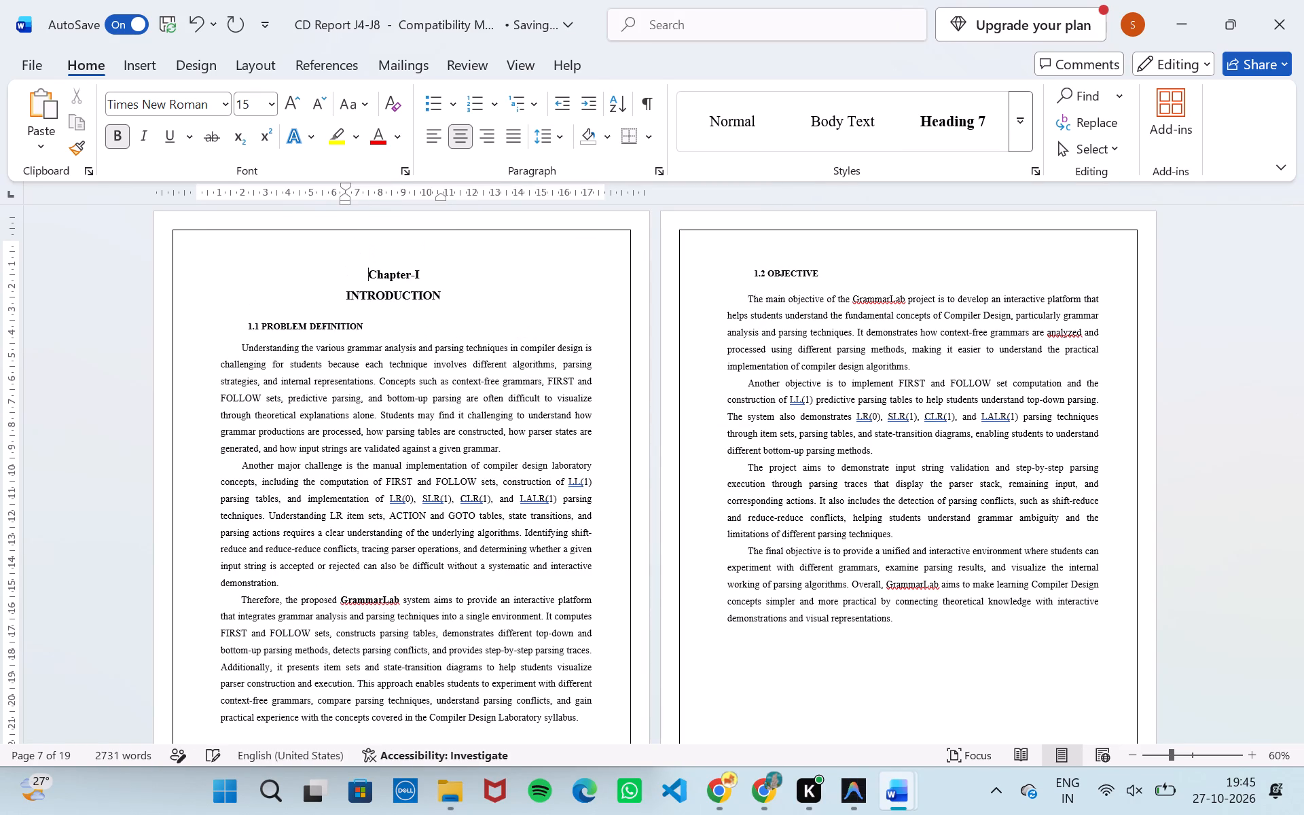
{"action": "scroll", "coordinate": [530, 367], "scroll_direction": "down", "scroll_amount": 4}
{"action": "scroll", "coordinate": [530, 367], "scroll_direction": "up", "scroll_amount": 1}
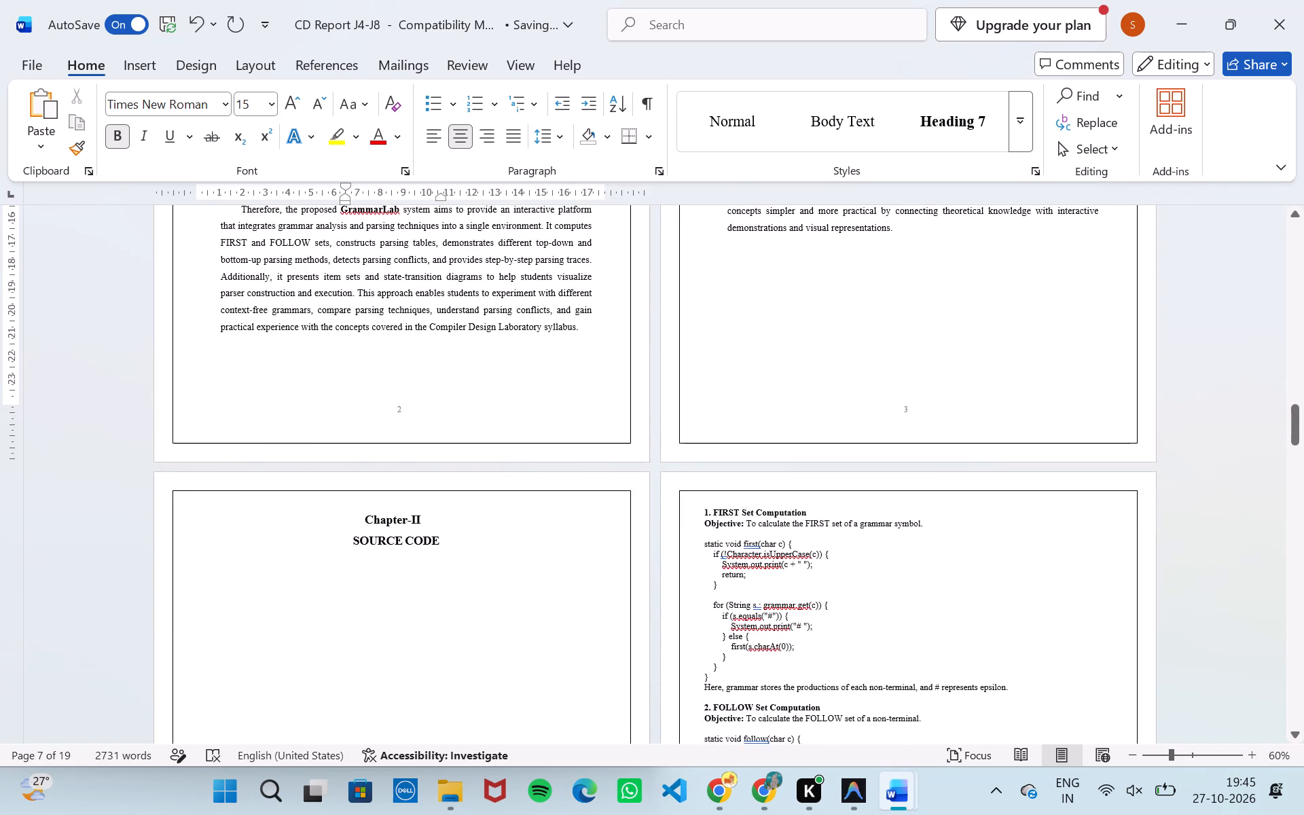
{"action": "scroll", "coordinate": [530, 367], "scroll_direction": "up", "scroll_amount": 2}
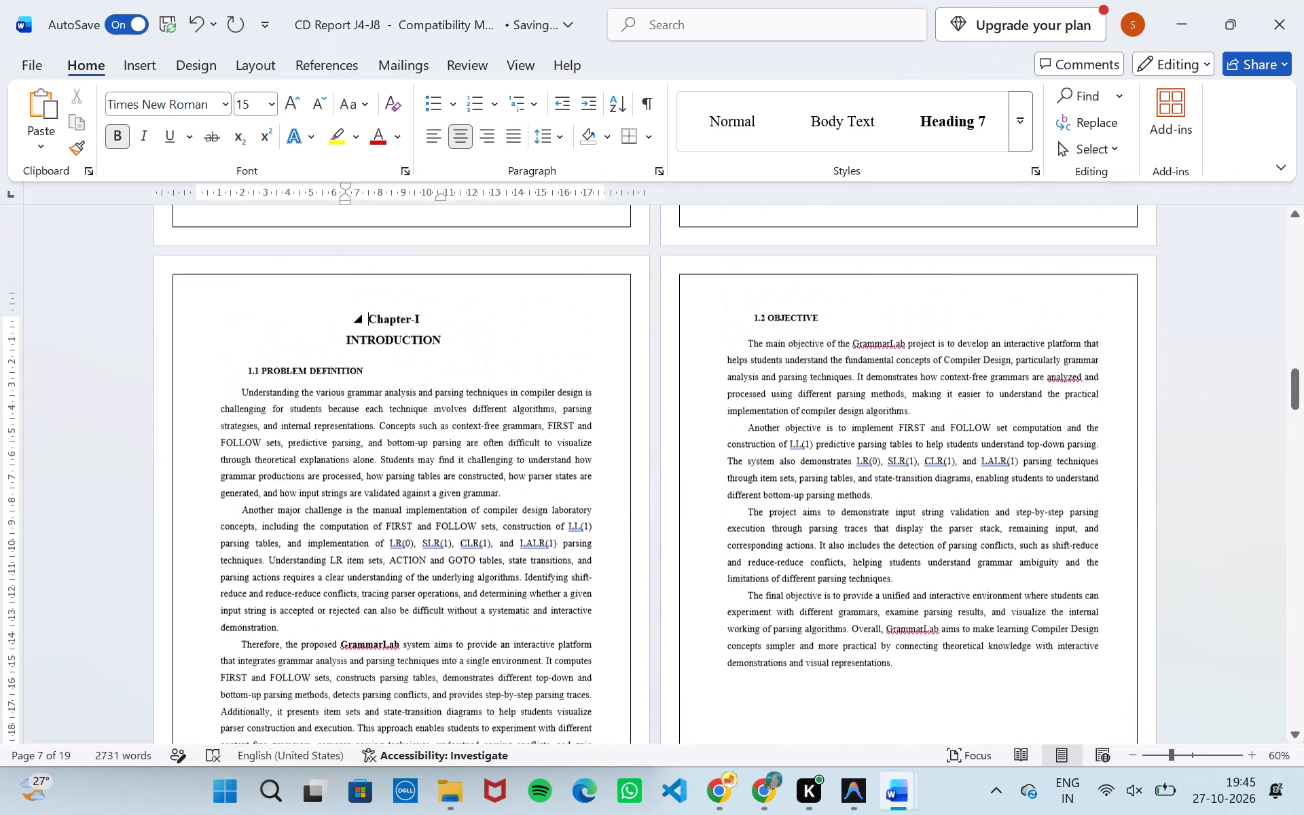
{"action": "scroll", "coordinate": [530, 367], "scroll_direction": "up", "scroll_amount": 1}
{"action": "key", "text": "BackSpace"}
Compare the Chapter-I and Chapter-II heading positions and move the top margin of the Chapter-I page slightly down.
{"action": "scroll", "coordinate": [530, 367], "scroll_direction": "down", "scroll_amount": 1}
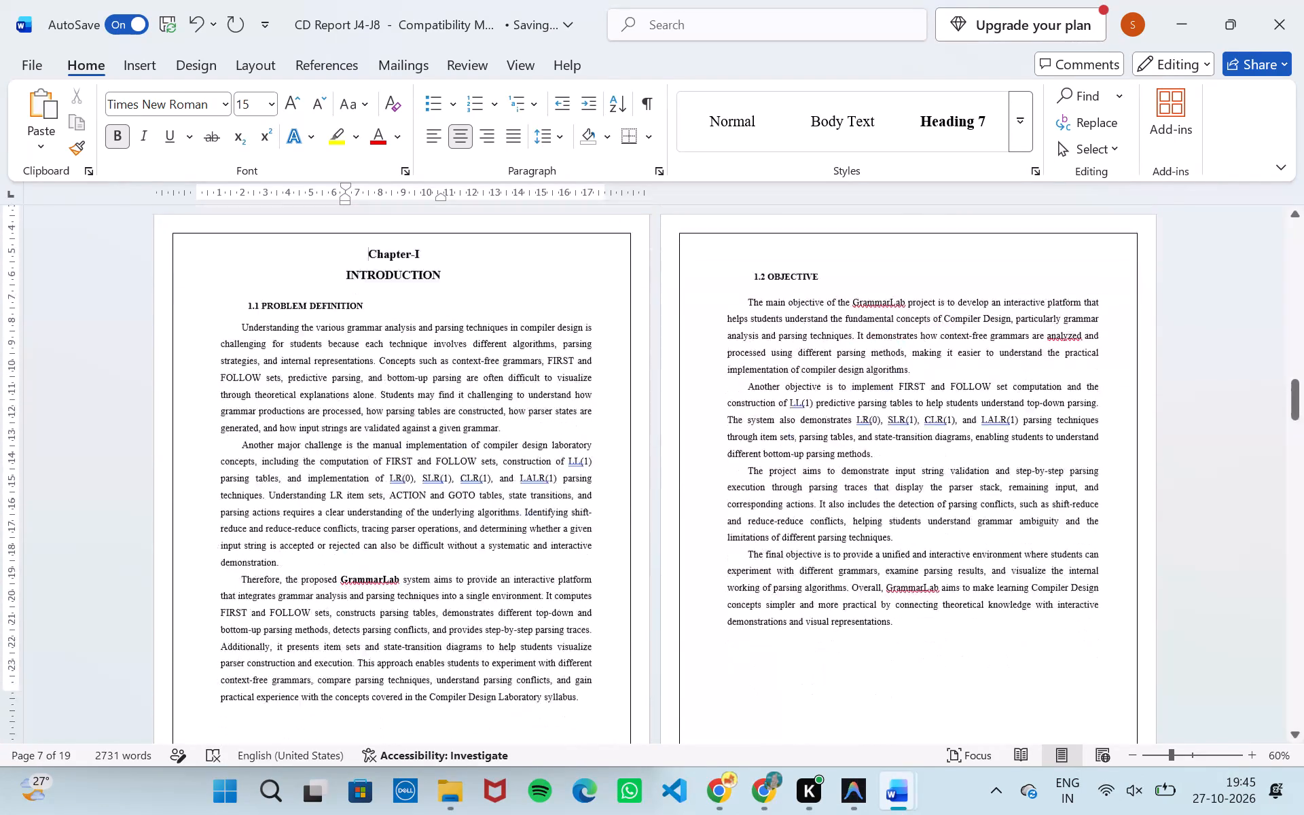
{"action": "scroll", "coordinate": [530, 367], "scroll_direction": "down", "scroll_amount": 1}
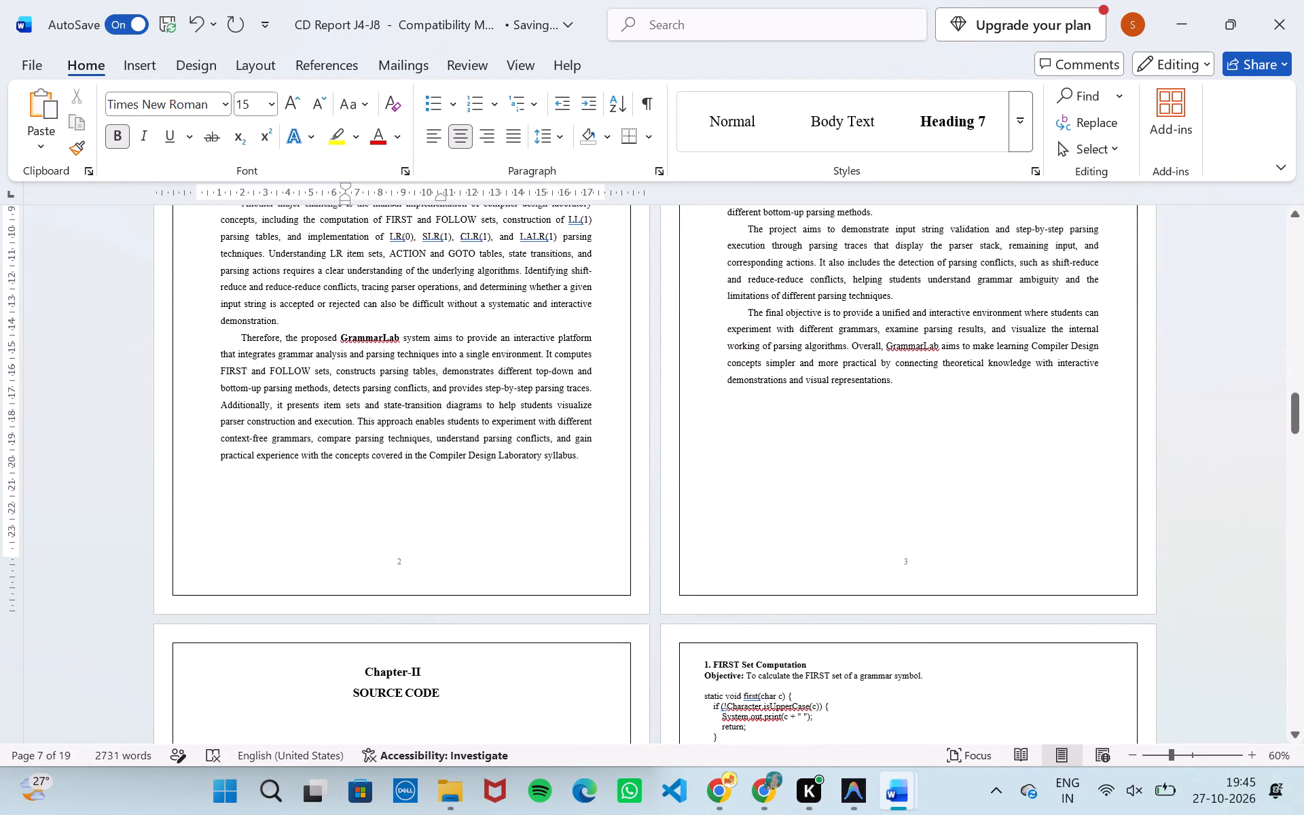
{"action": "left_click", "coordinate": [395, 677]}
{"action": "scroll", "coordinate": [395, 677], "scroll_direction": "down", "scroll_amount": 1}
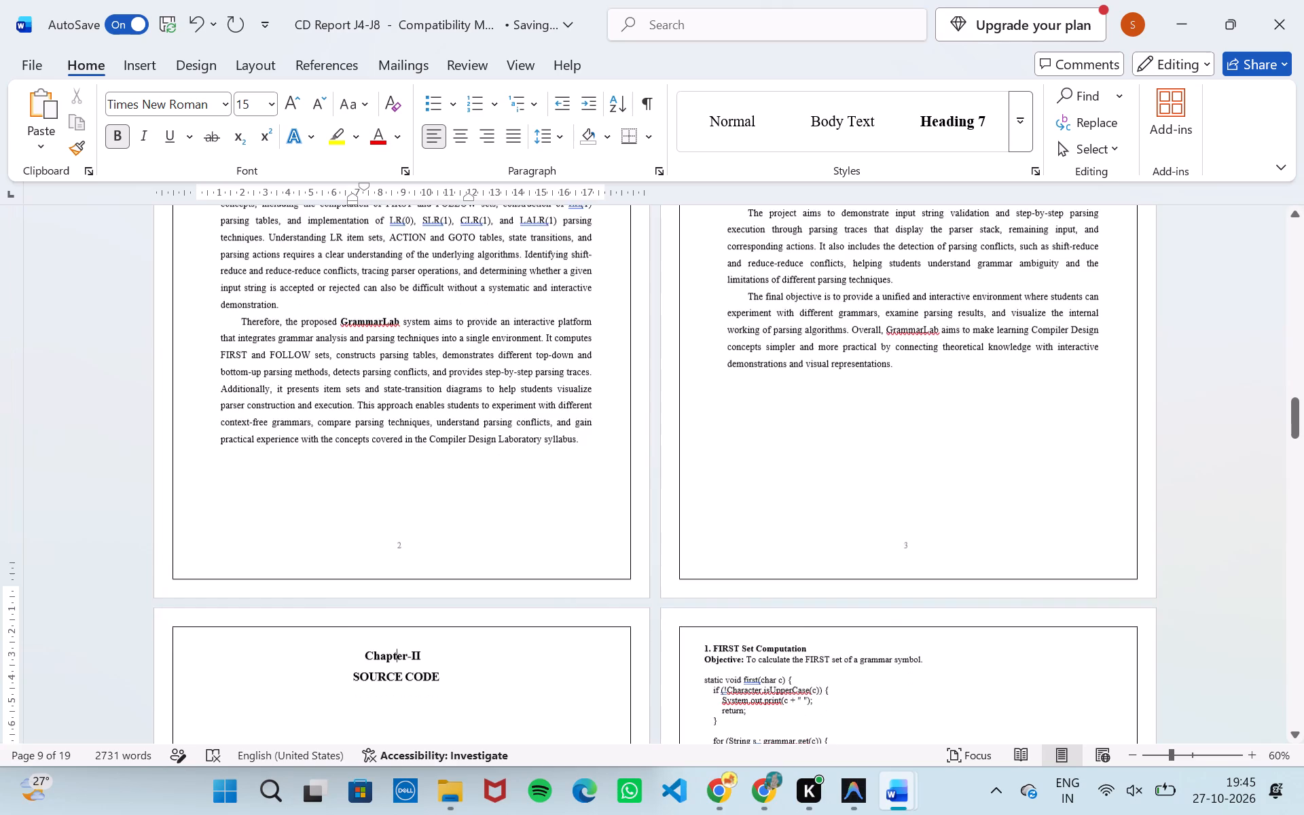
{"action": "scroll", "coordinate": [395, 677], "scroll_direction": "down", "scroll_amount": 1}
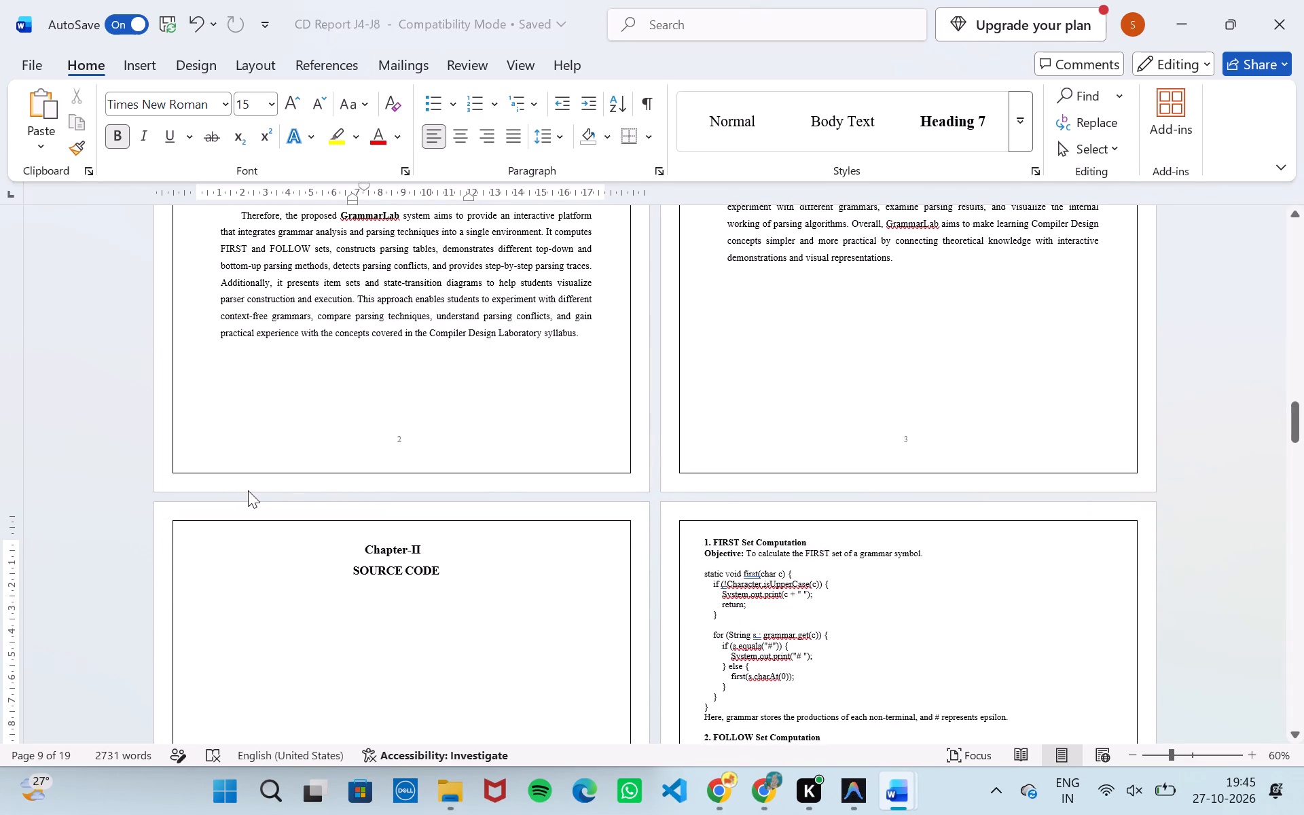
{"action": "scroll", "coordinate": [248, 490], "scroll_direction": "up", "scroll_amount": 4}
{"action": "left_click", "coordinate": [388, 274]}
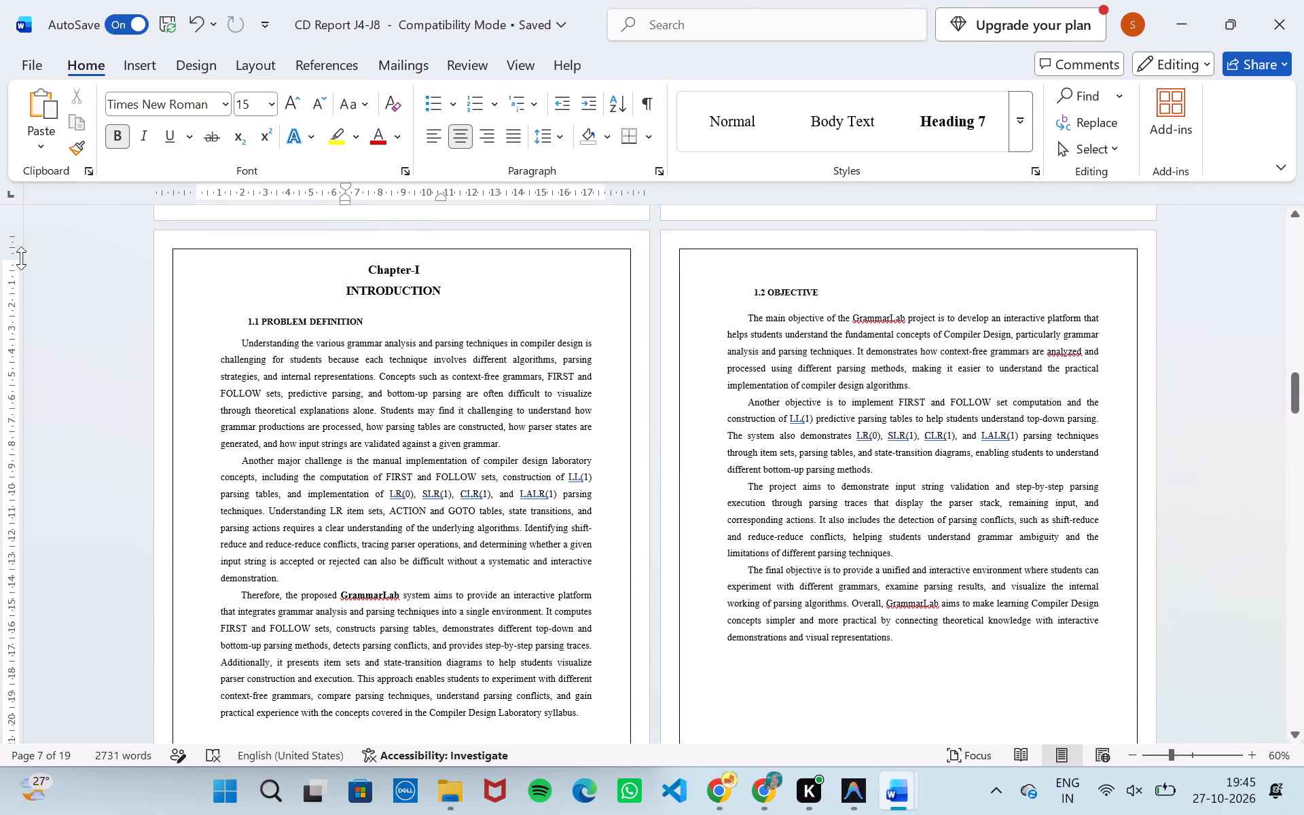
{"action": "left_click", "coordinate": [13, 259]}
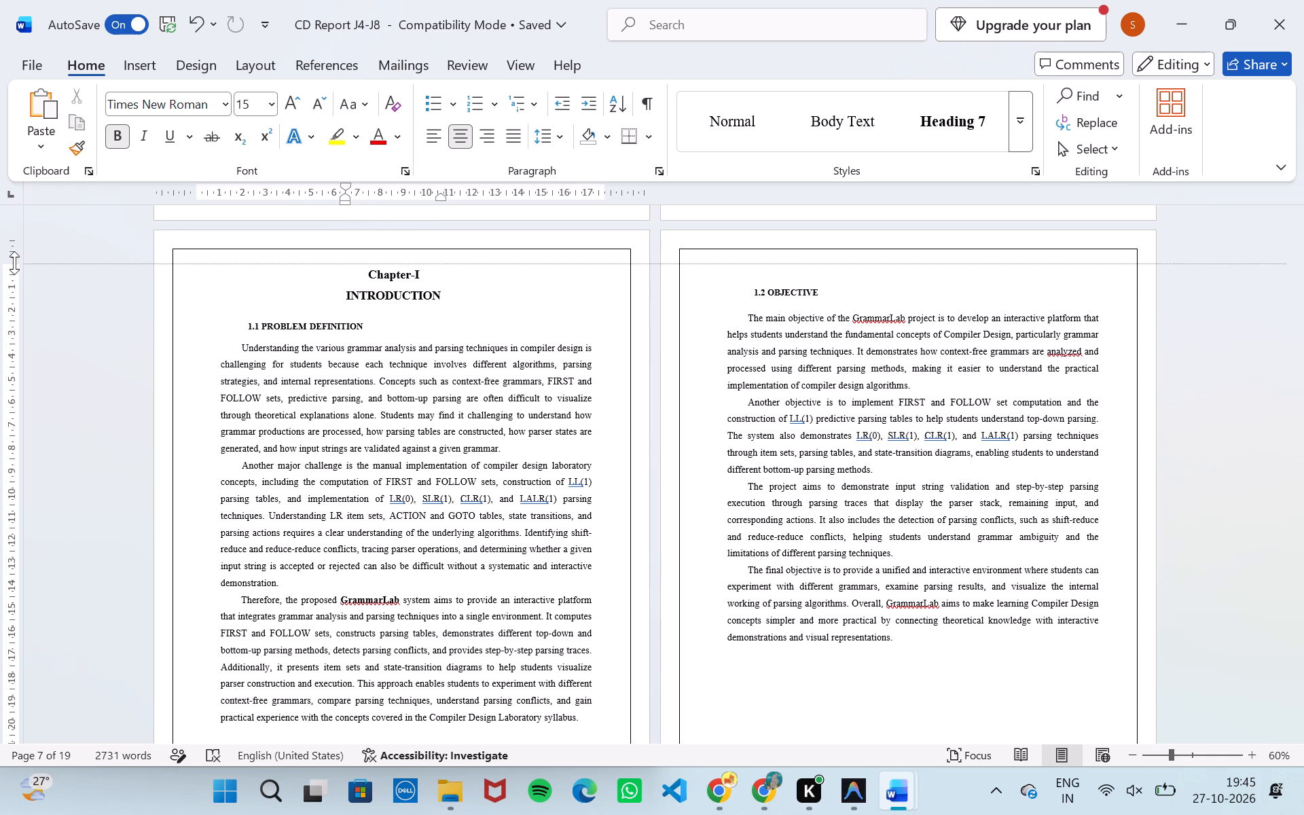
{"action": "left_click", "coordinate": [473, 305]}
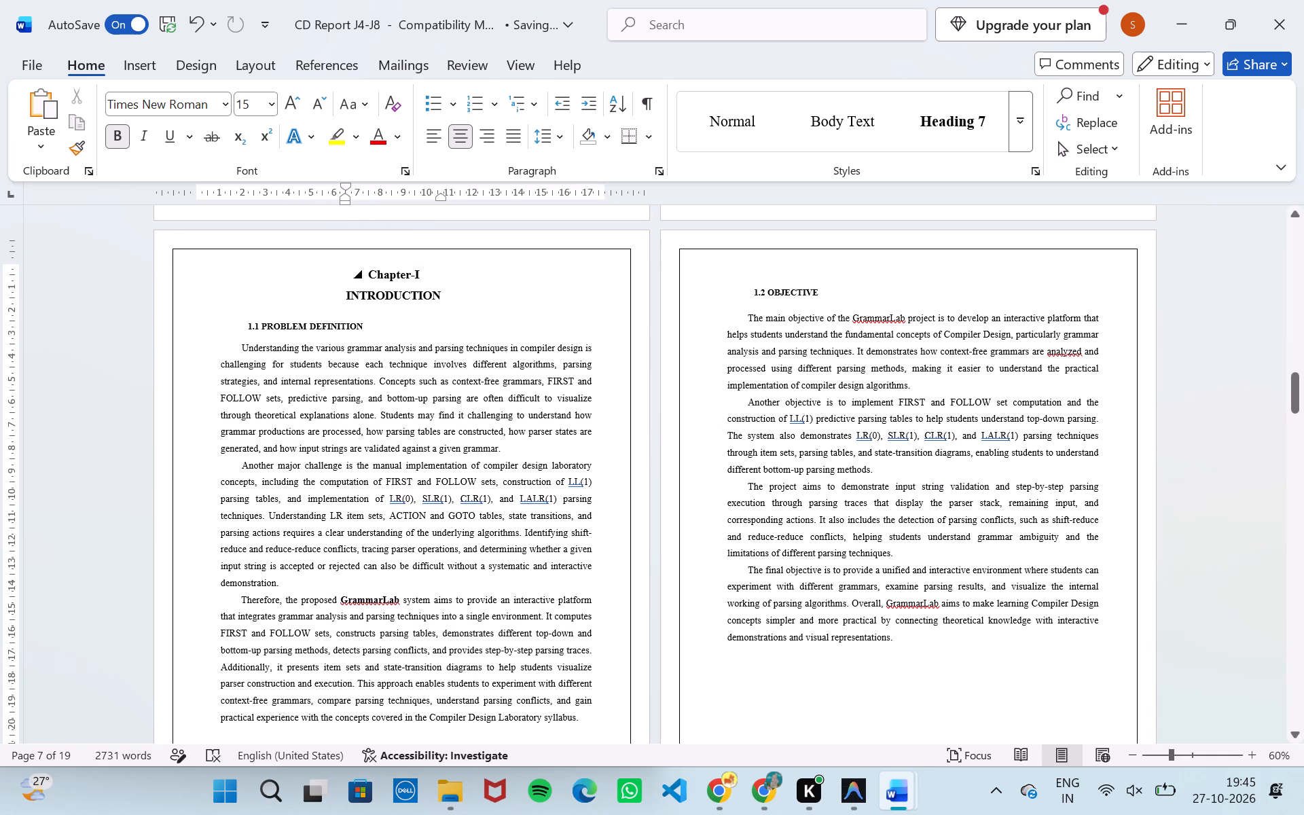
Set all Chapter-II algorithm sections, from FIRST Set Computation through State Transition Diagram Generation, to Times New Roman, size 12.
{"action": "scroll", "coordinate": [473, 305], "scroll_direction": "down", "scroll_amount": 7}
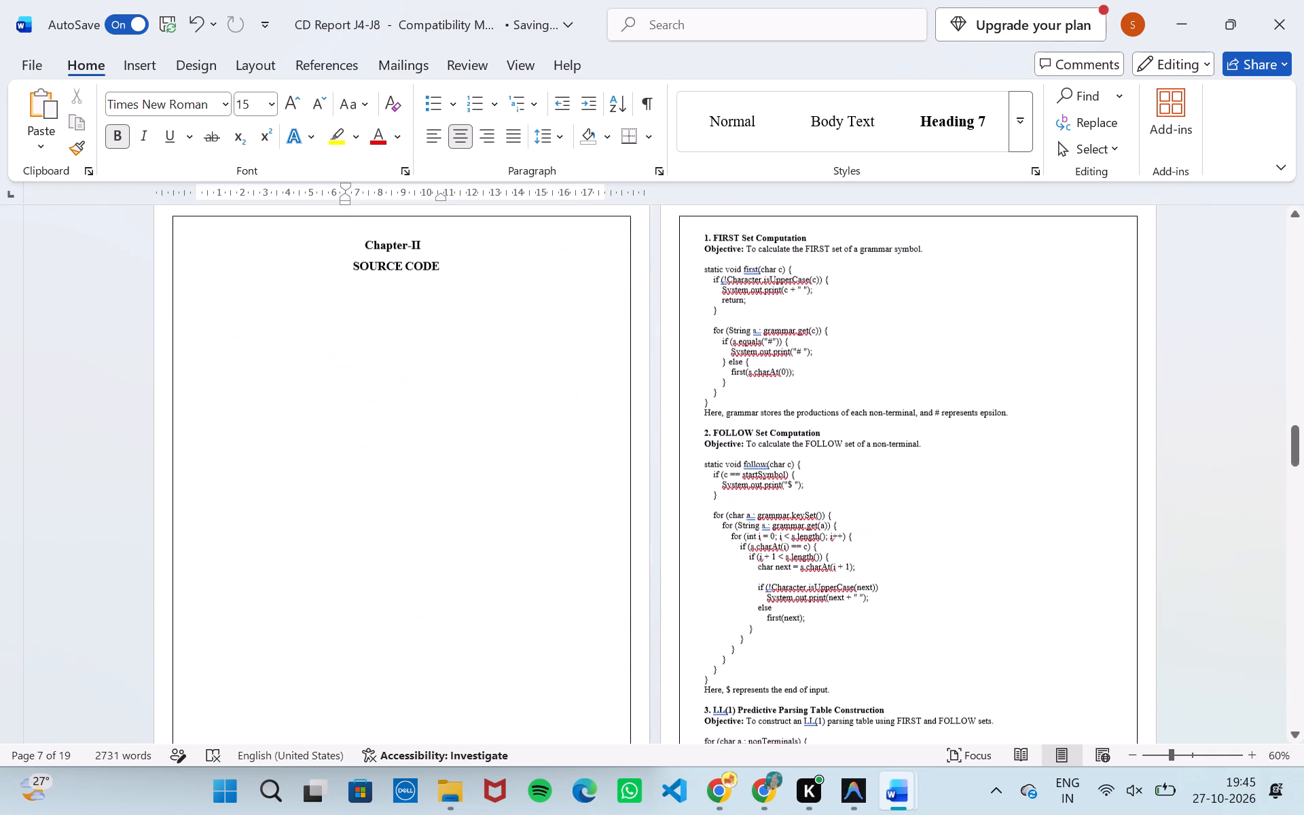
{"action": "left_click_drag", "start_coordinate": [703, 235], "coordinate": [802, 475]}
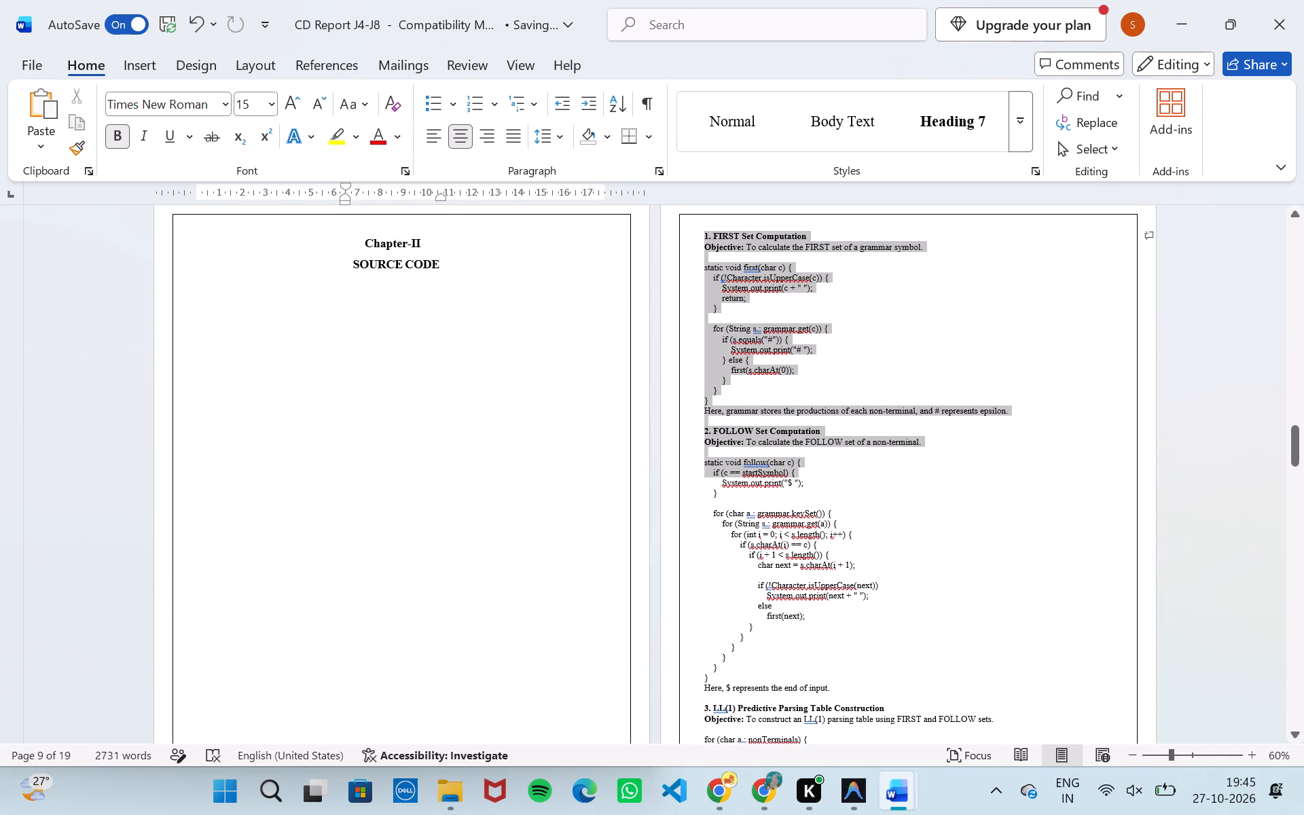
{"action": "left_click_drag", "start_coordinate": [802, 475], "coordinate": [808, 791]}
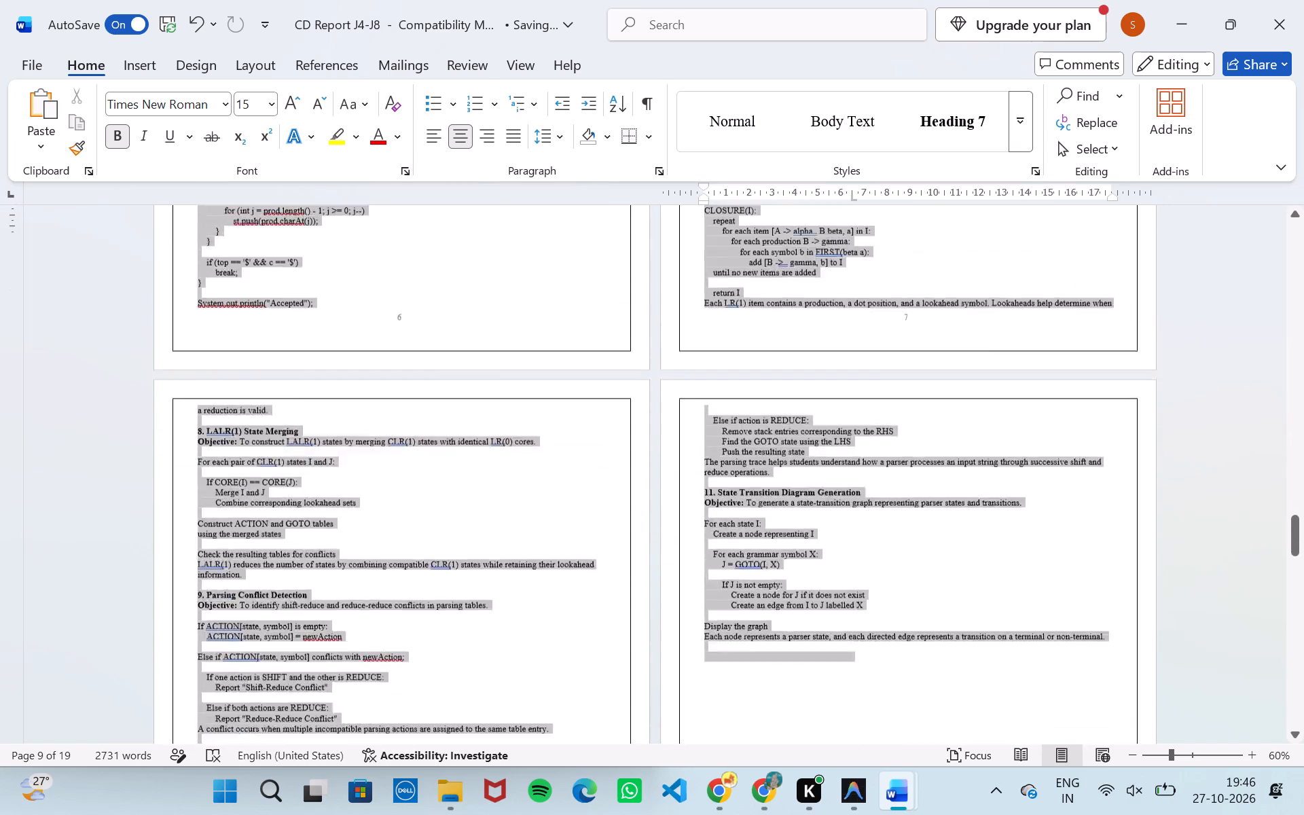
{"action": "left_click_drag", "start_coordinate": [808, 791], "coordinate": [863, 199]}
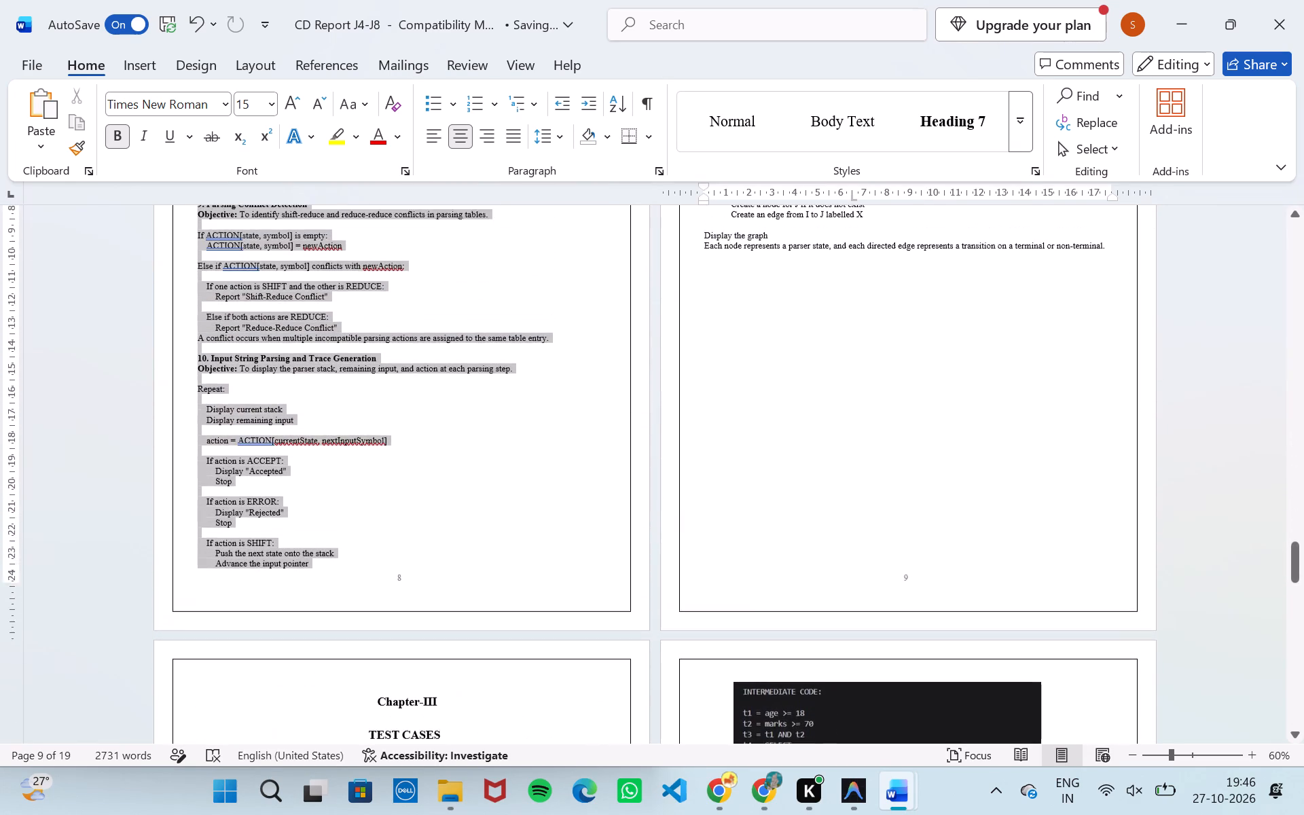
{"action": "left_click_drag", "start_coordinate": [863, 199], "coordinate": [1105, 312]}
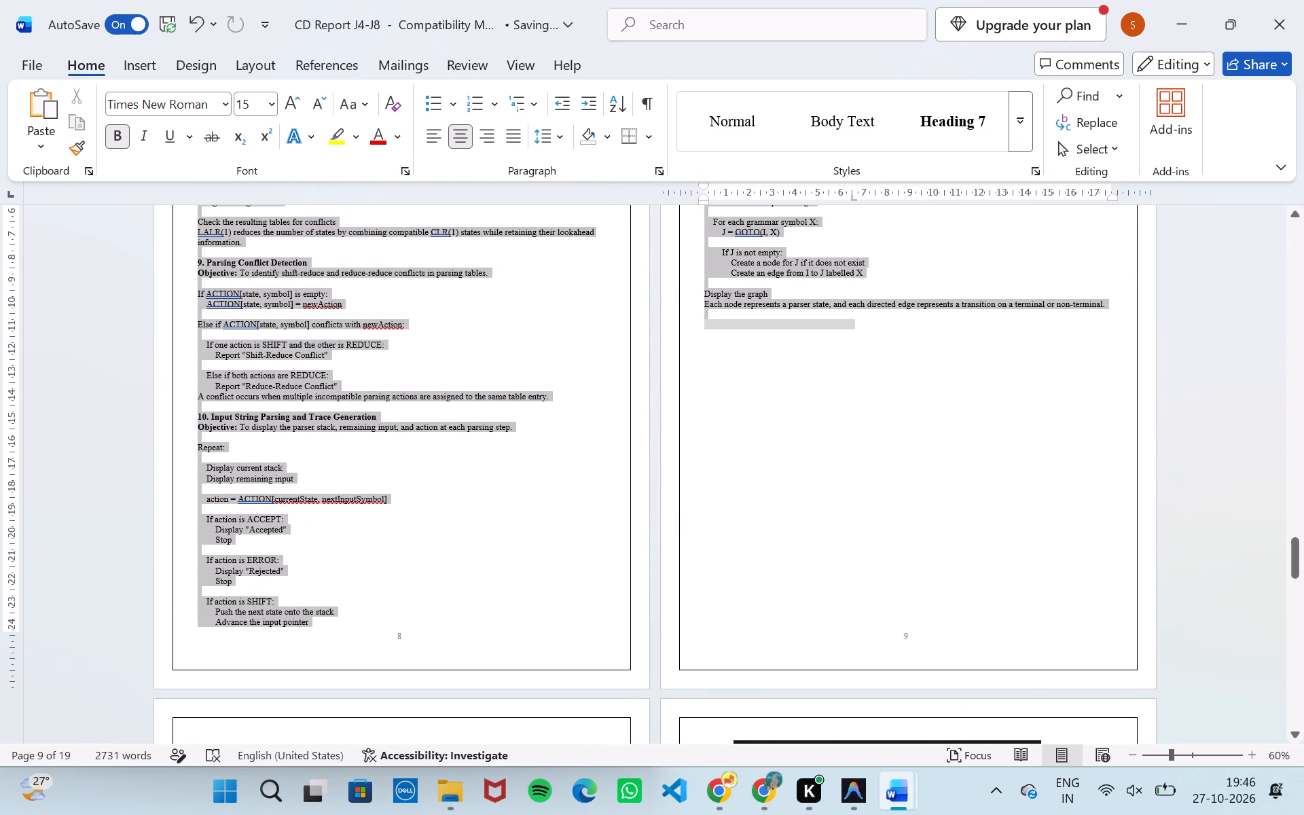
{"action": "left_click_drag", "start_coordinate": [1105, 312], "coordinate": [1115, 308]}
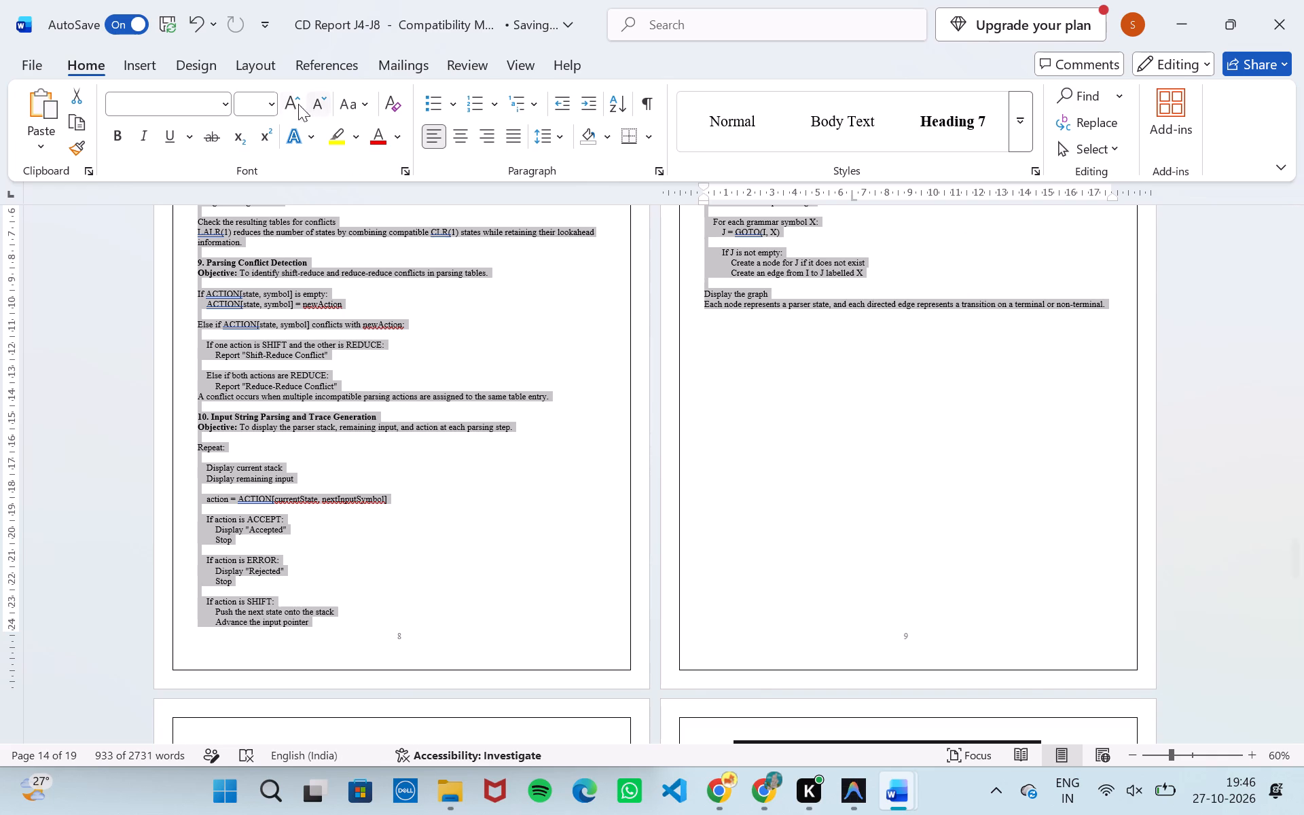
{"action": "left_click", "coordinate": [270, 110]}
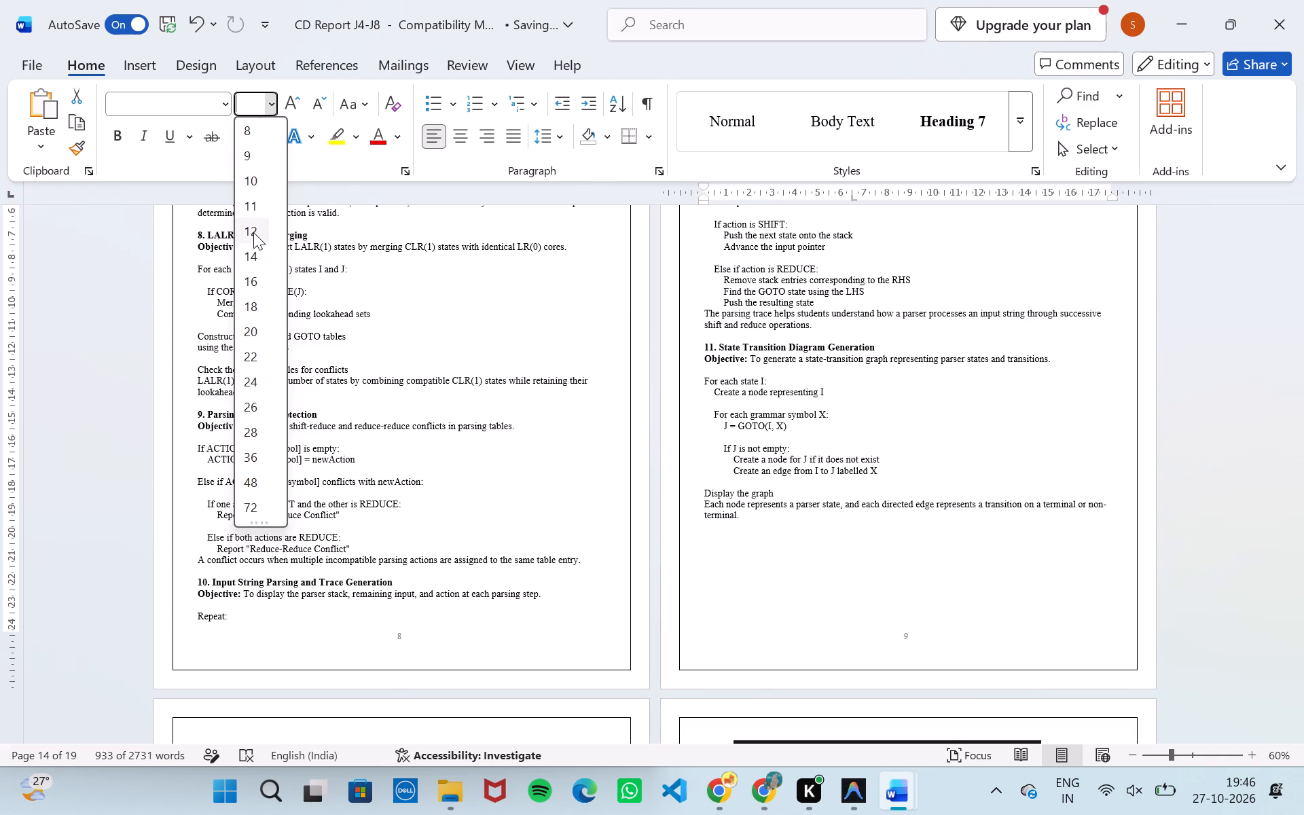
{"action": "left_click", "coordinate": [253, 232]}
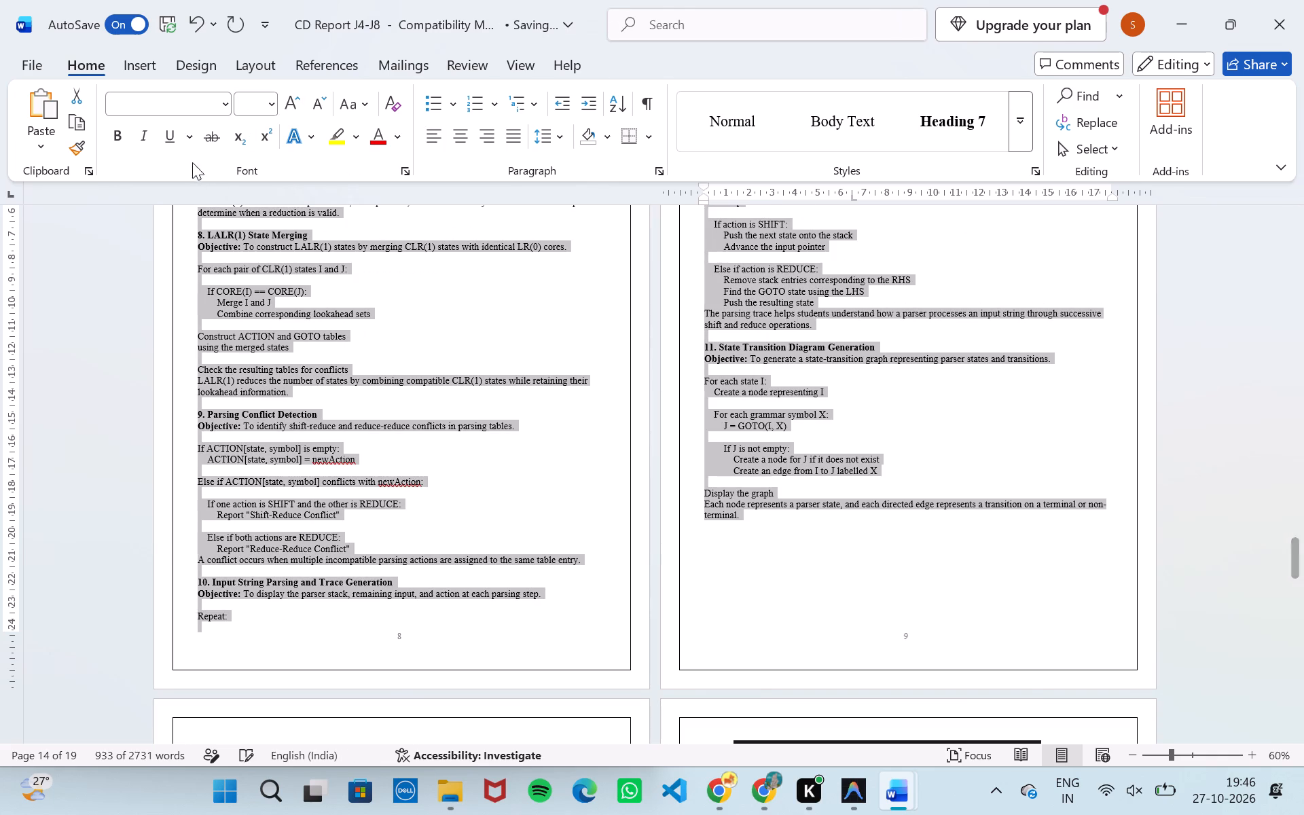
{"action": "left_click", "coordinate": [228, 102]}
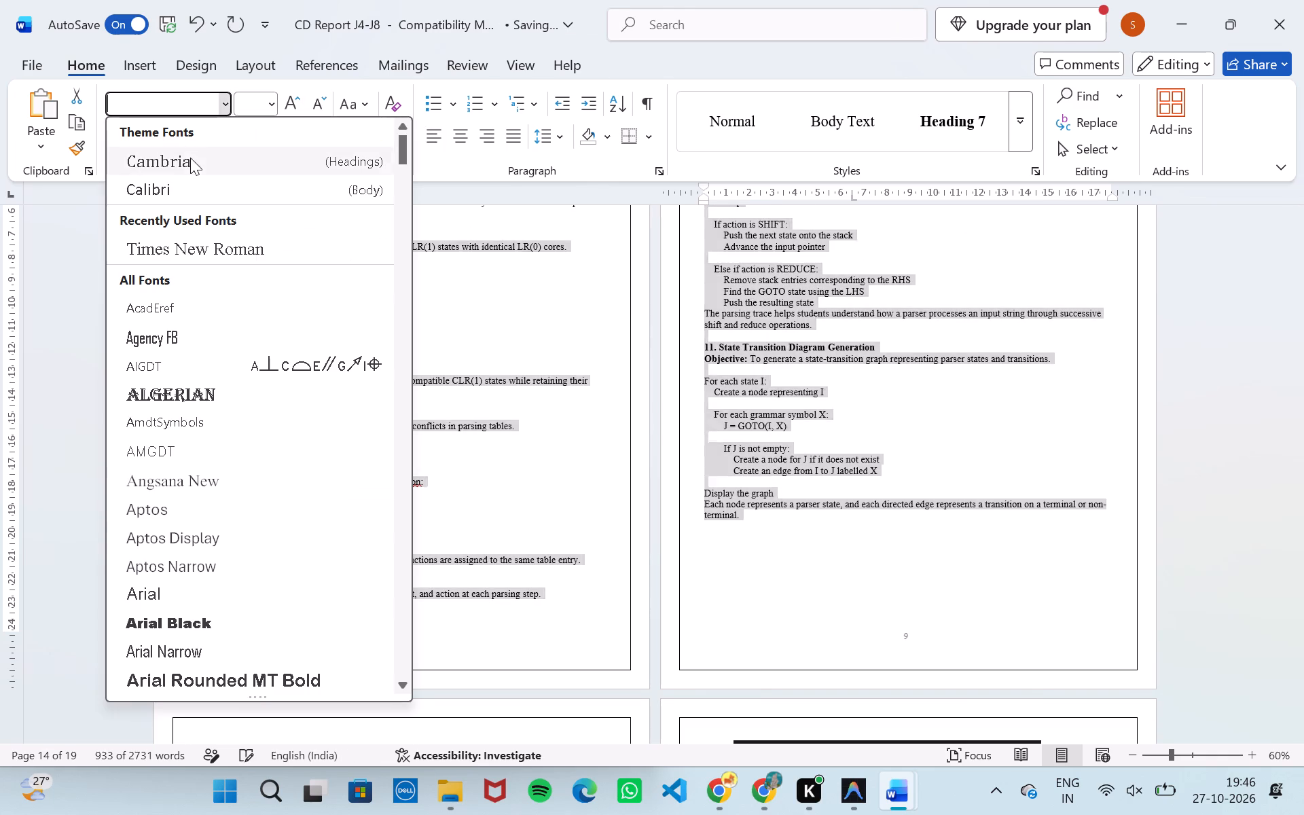
{"action": "left_click", "coordinate": [189, 245]}
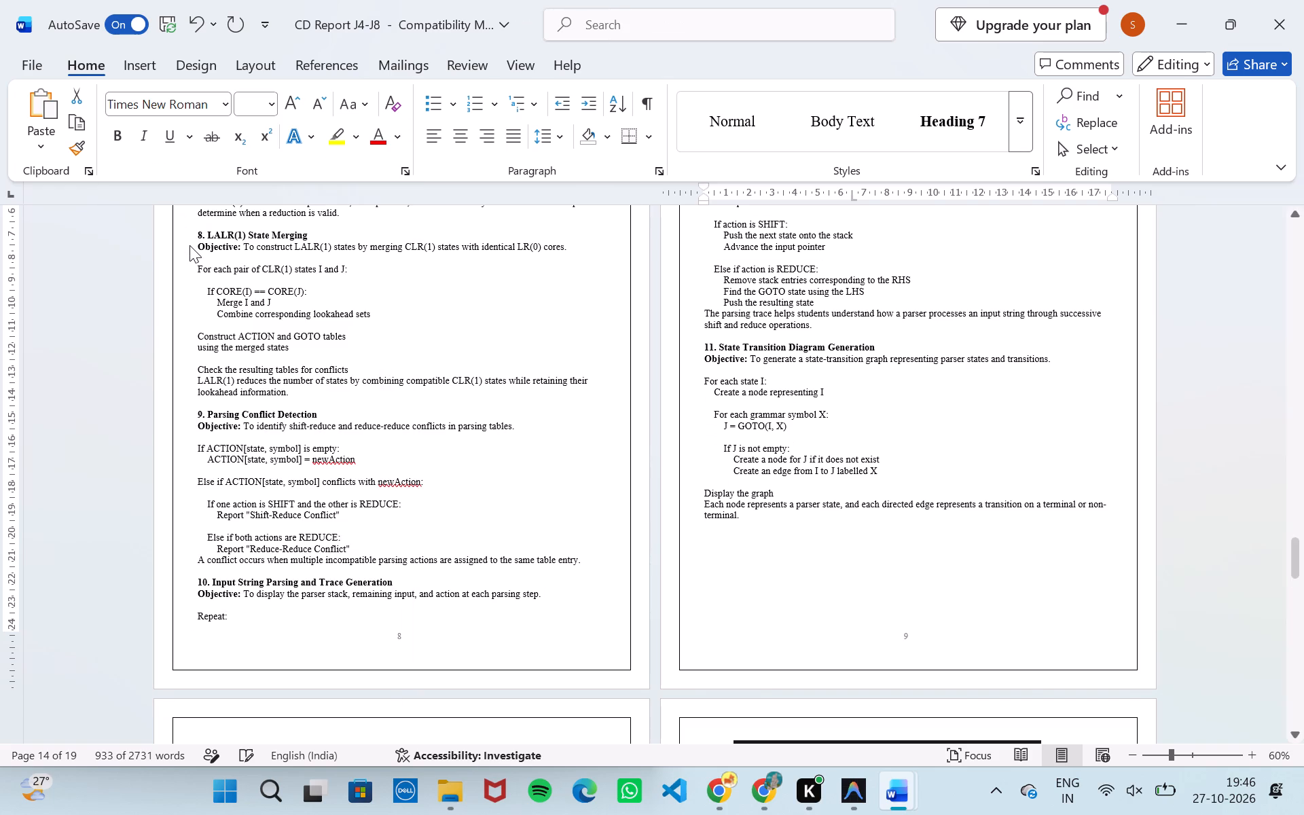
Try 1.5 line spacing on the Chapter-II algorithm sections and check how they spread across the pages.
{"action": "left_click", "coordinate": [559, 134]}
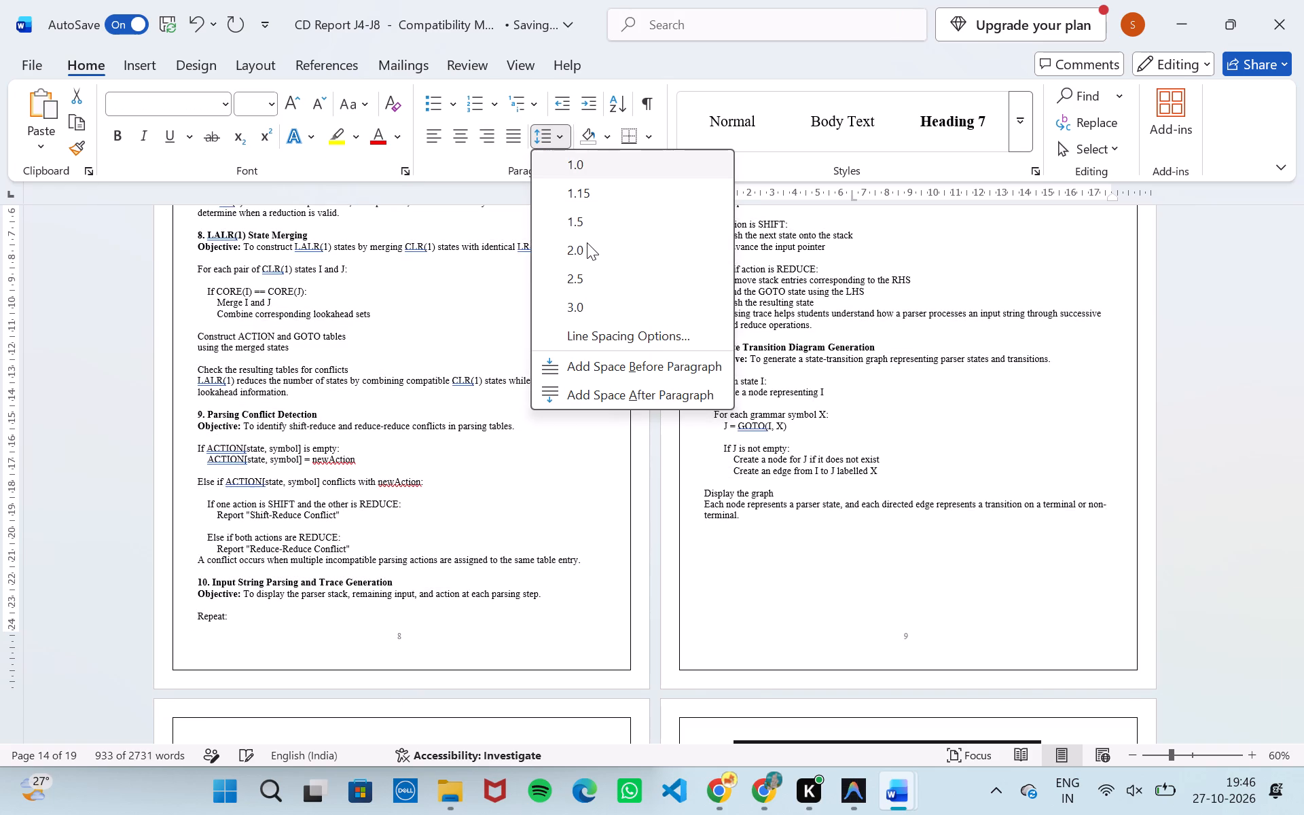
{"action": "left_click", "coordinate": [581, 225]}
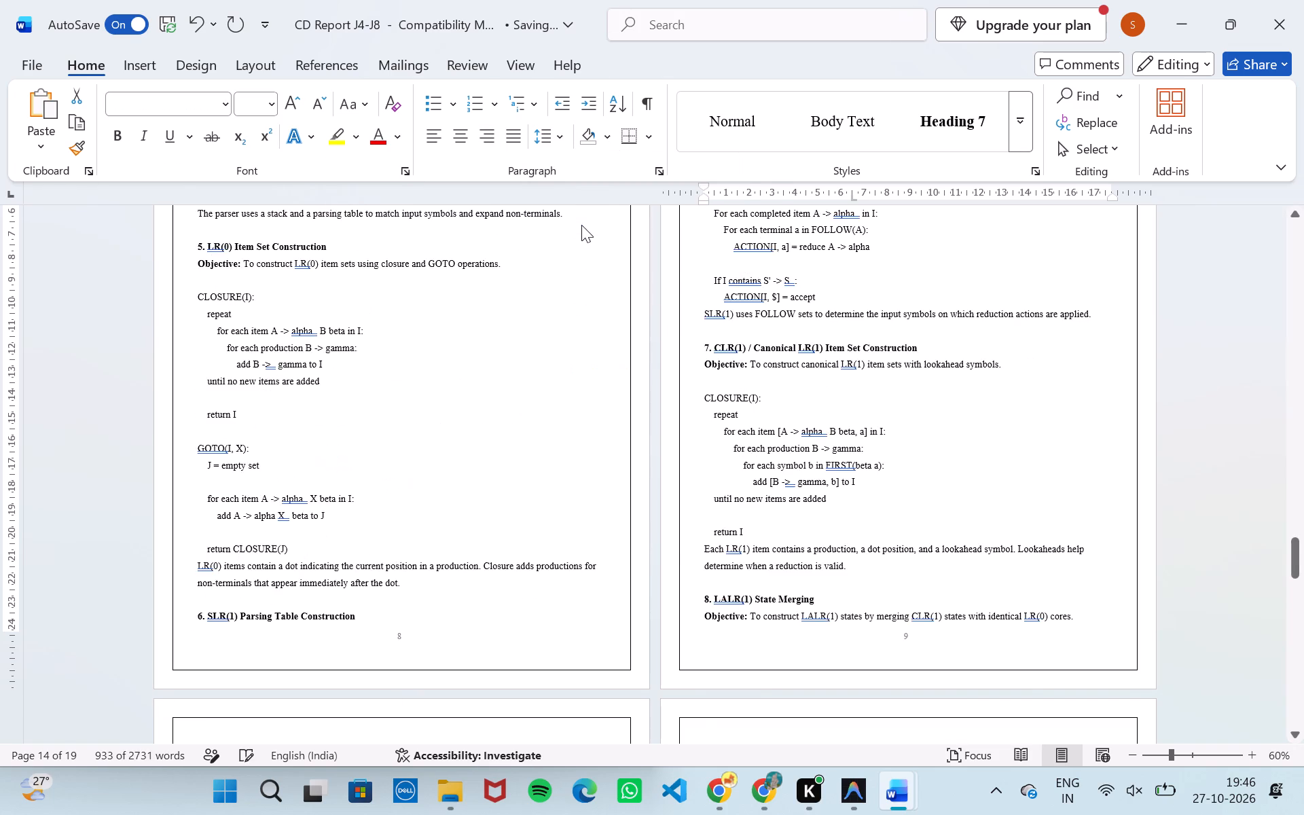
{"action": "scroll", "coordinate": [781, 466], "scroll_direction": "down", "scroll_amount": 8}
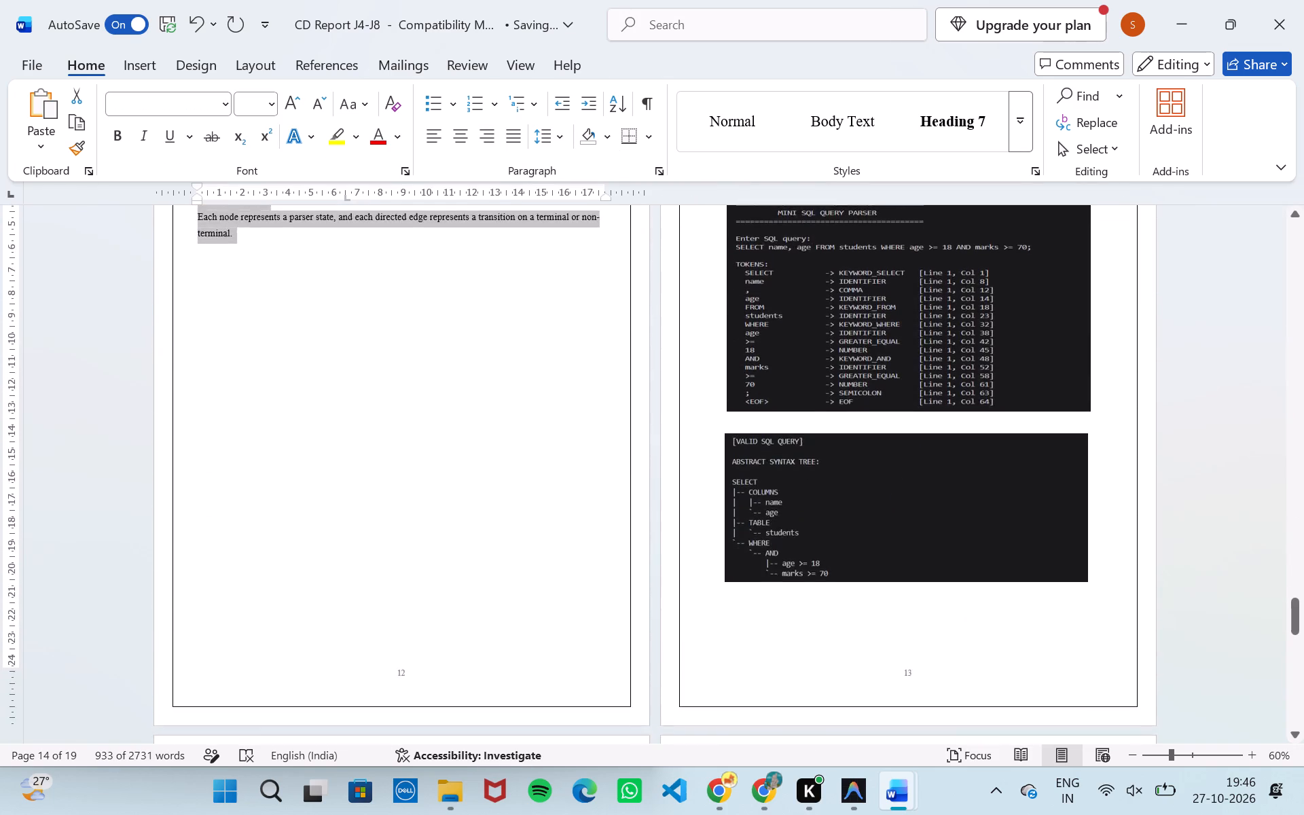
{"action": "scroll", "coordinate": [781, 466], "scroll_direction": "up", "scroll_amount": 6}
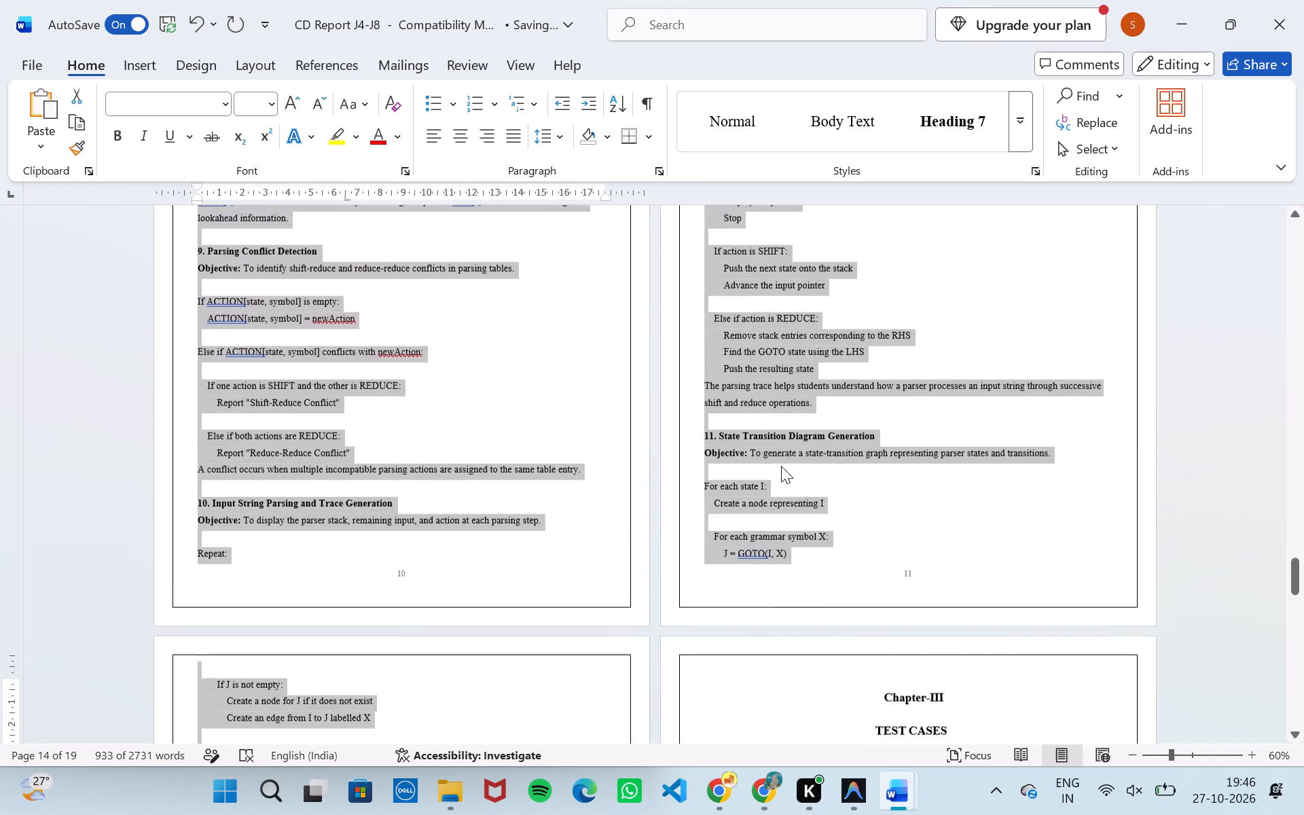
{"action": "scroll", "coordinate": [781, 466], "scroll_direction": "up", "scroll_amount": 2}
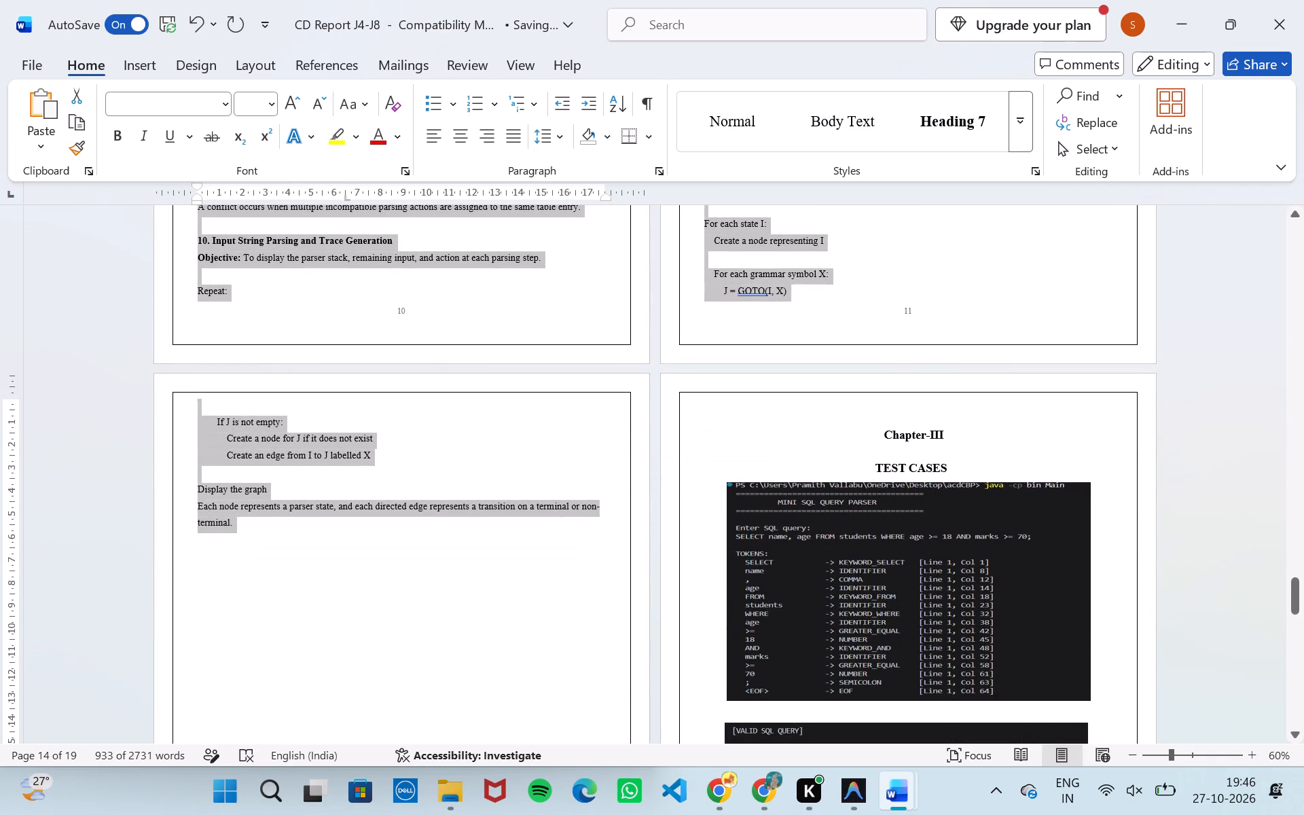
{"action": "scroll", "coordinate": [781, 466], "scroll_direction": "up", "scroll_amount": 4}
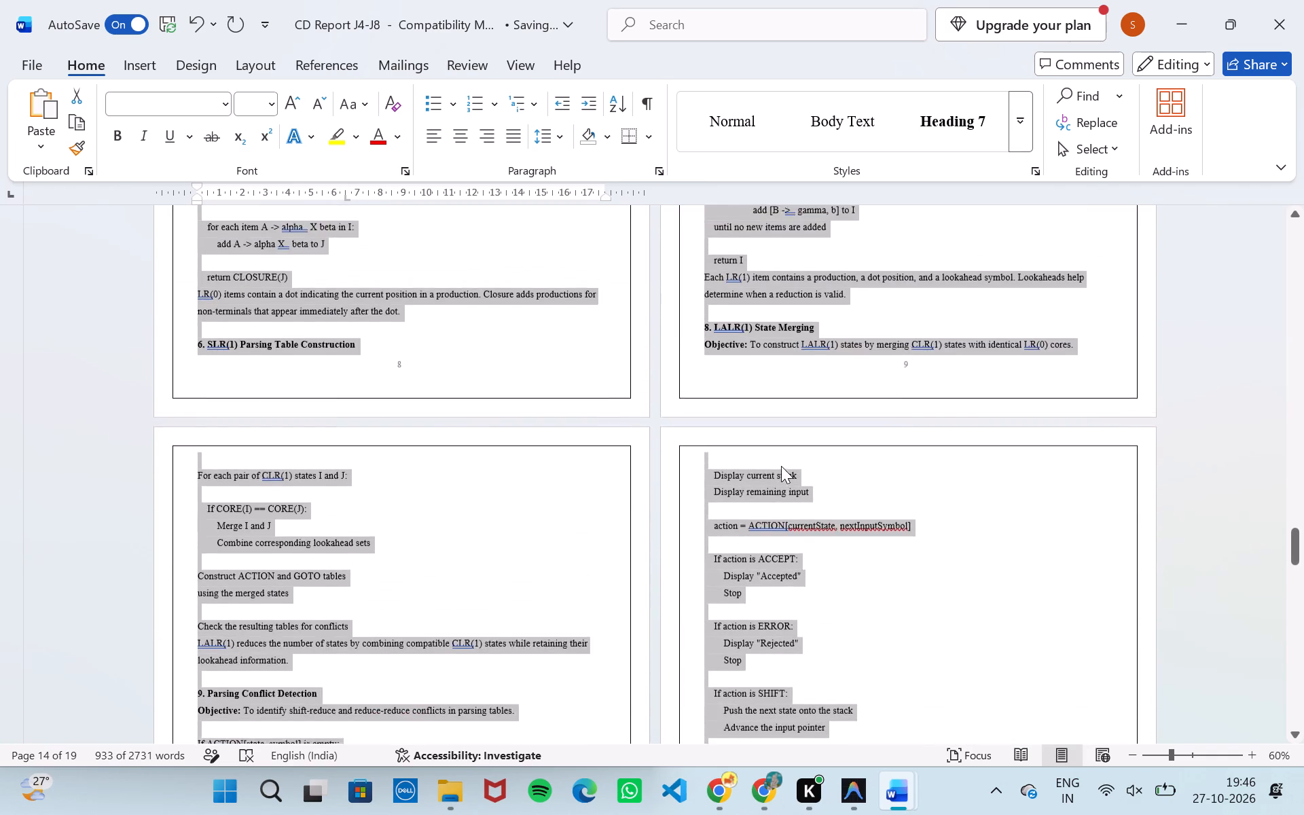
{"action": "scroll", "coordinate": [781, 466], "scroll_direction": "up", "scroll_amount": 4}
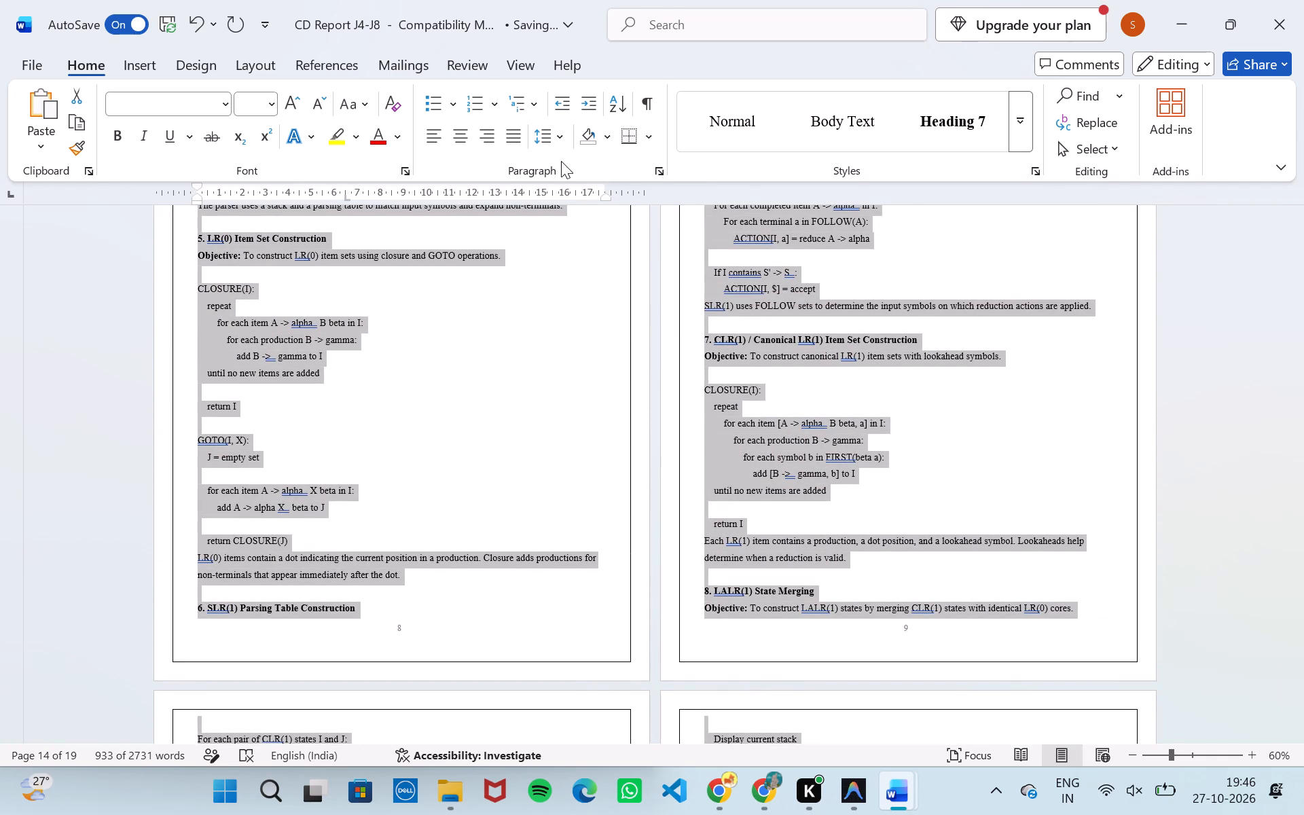
Set the line spacing of the Chapter-II algorithm sections to 1.15, review the pages and clear the selection.
{"action": "left_click", "coordinate": [562, 141]}
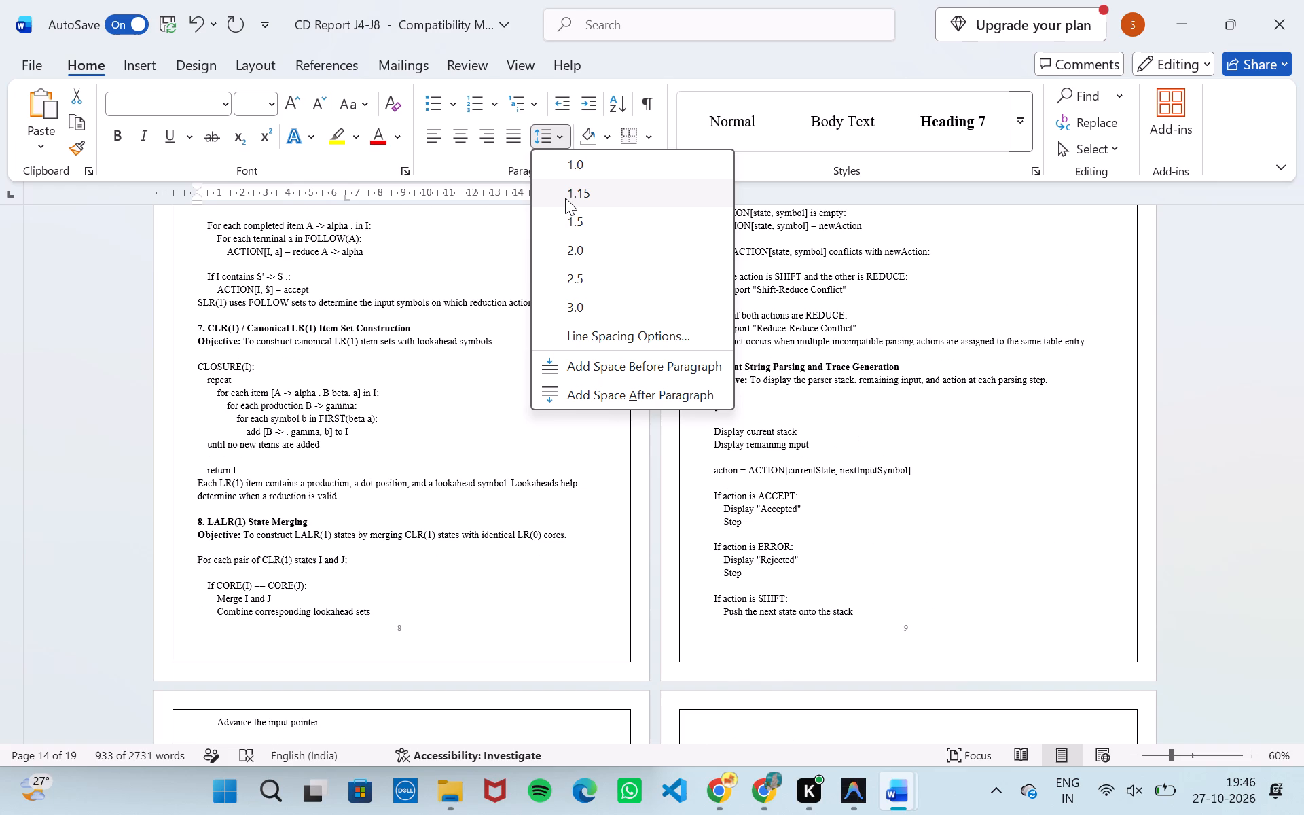
{"action": "left_click", "coordinate": [565, 198]}
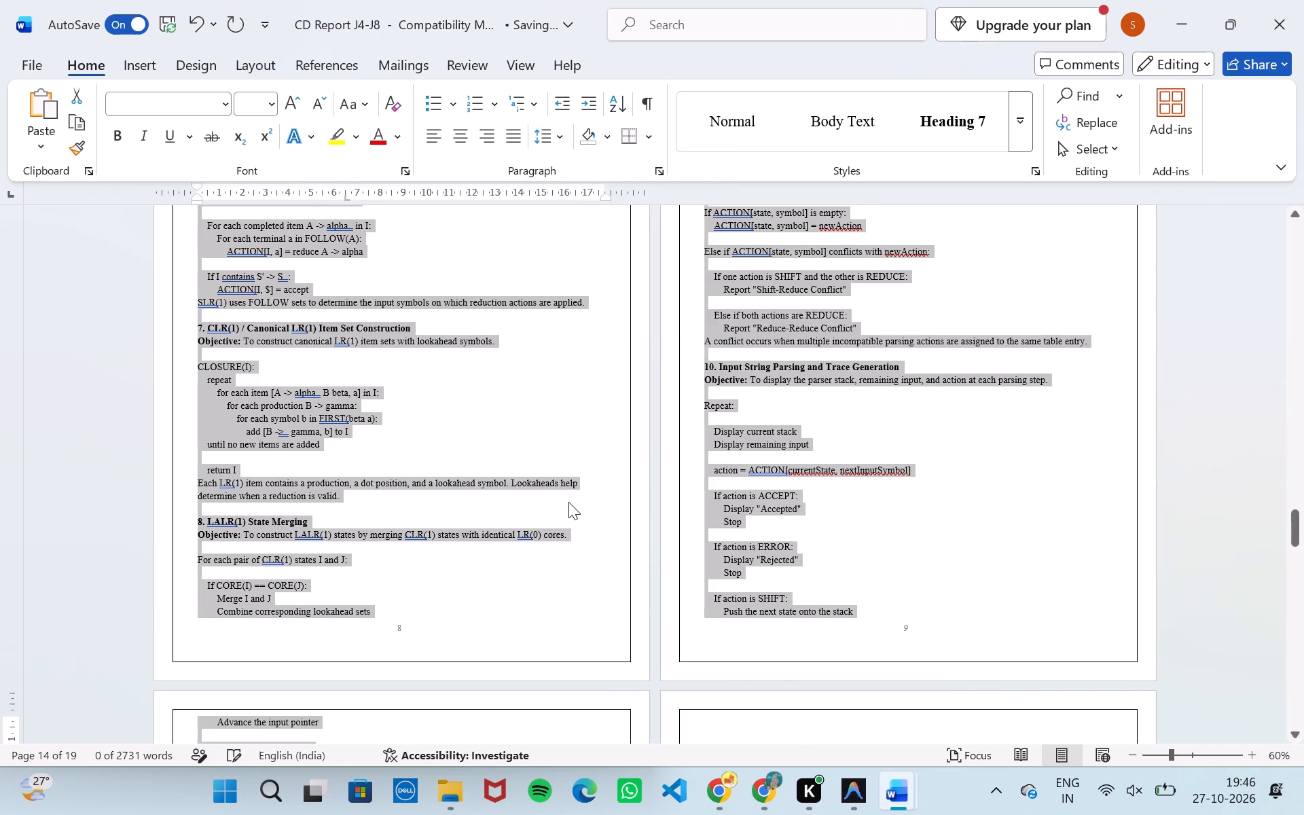
{"action": "scroll", "coordinate": [568, 502], "scroll_direction": "down", "scroll_amount": 3}
{"action": "scroll", "coordinate": [568, 502], "scroll_direction": "up", "scroll_amount": 2}
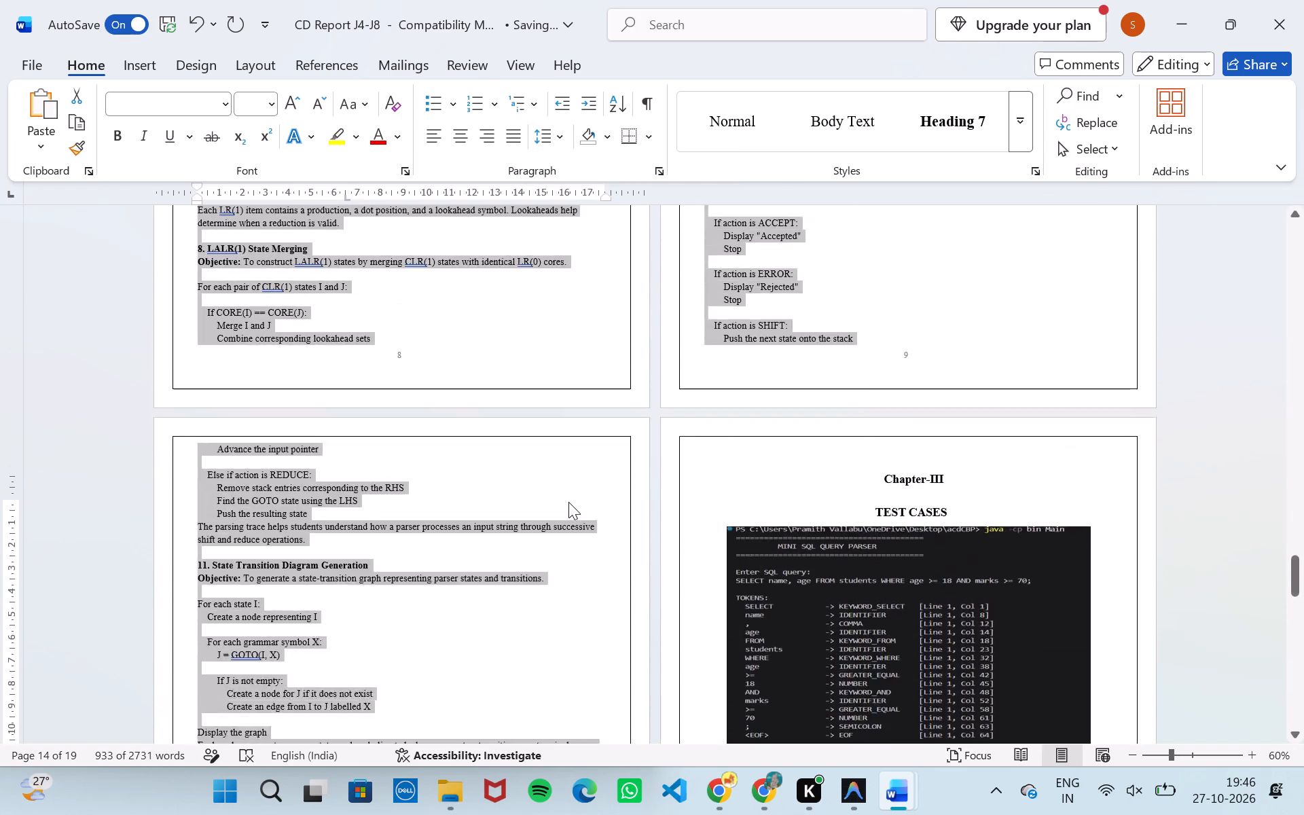
{"action": "scroll", "coordinate": [568, 502], "scroll_direction": "up", "scroll_amount": 1}
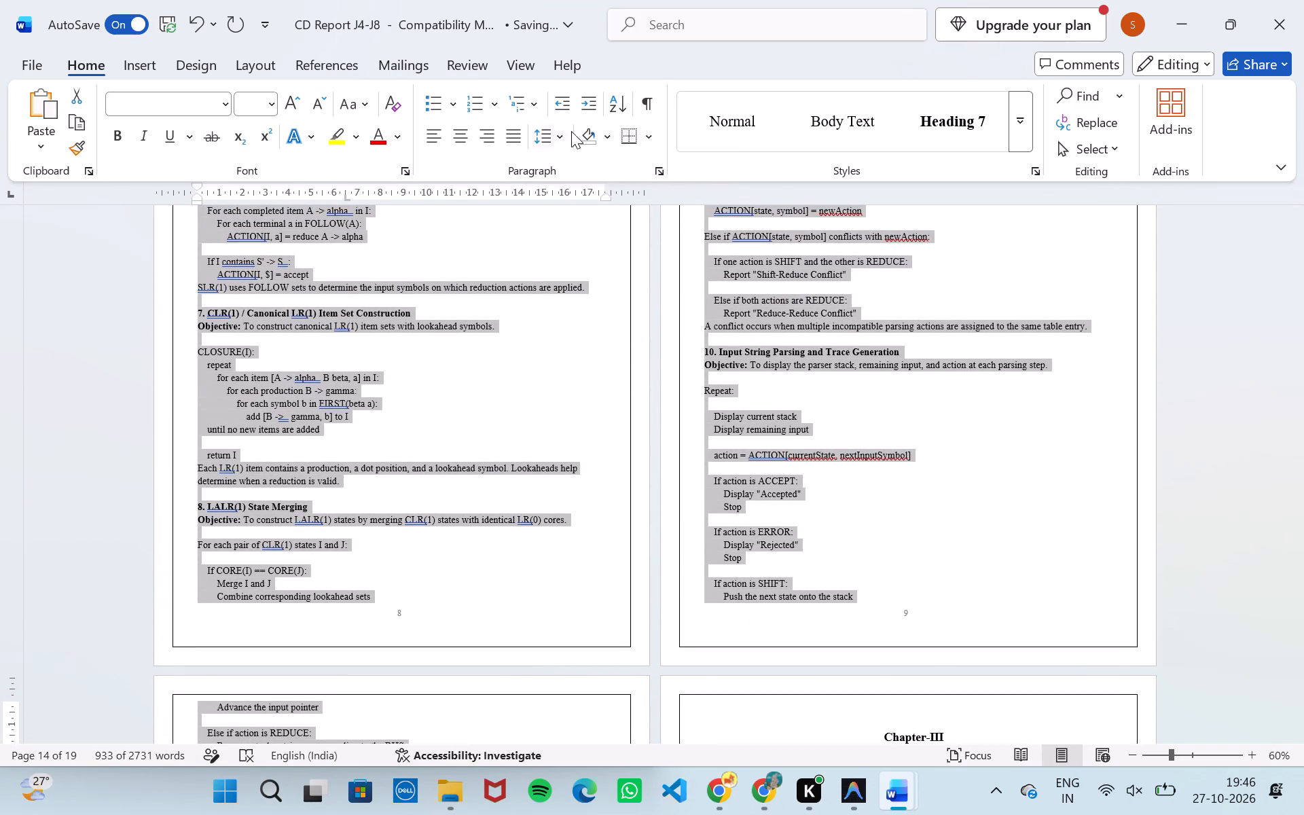
{"action": "left_click", "coordinate": [564, 131]}
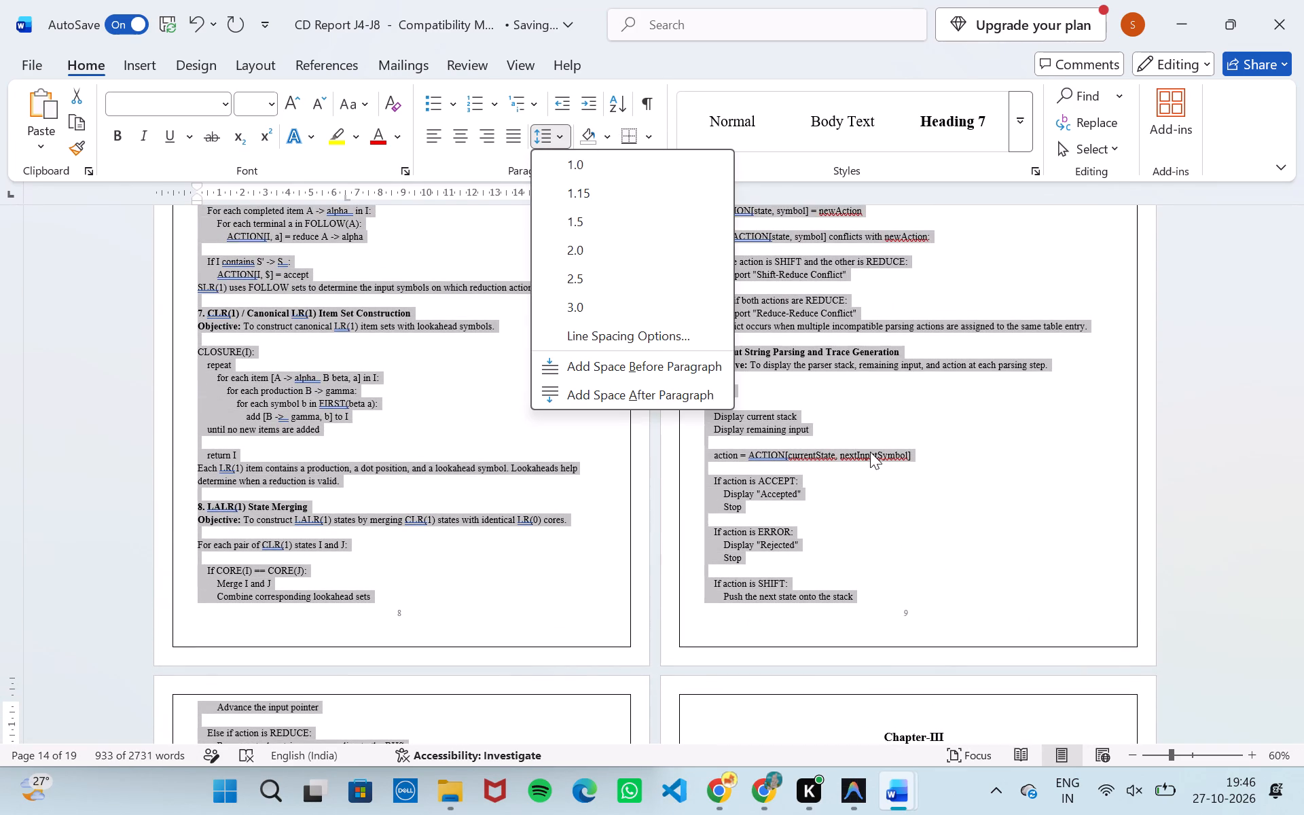
{"action": "left_click", "coordinate": [870, 452]}
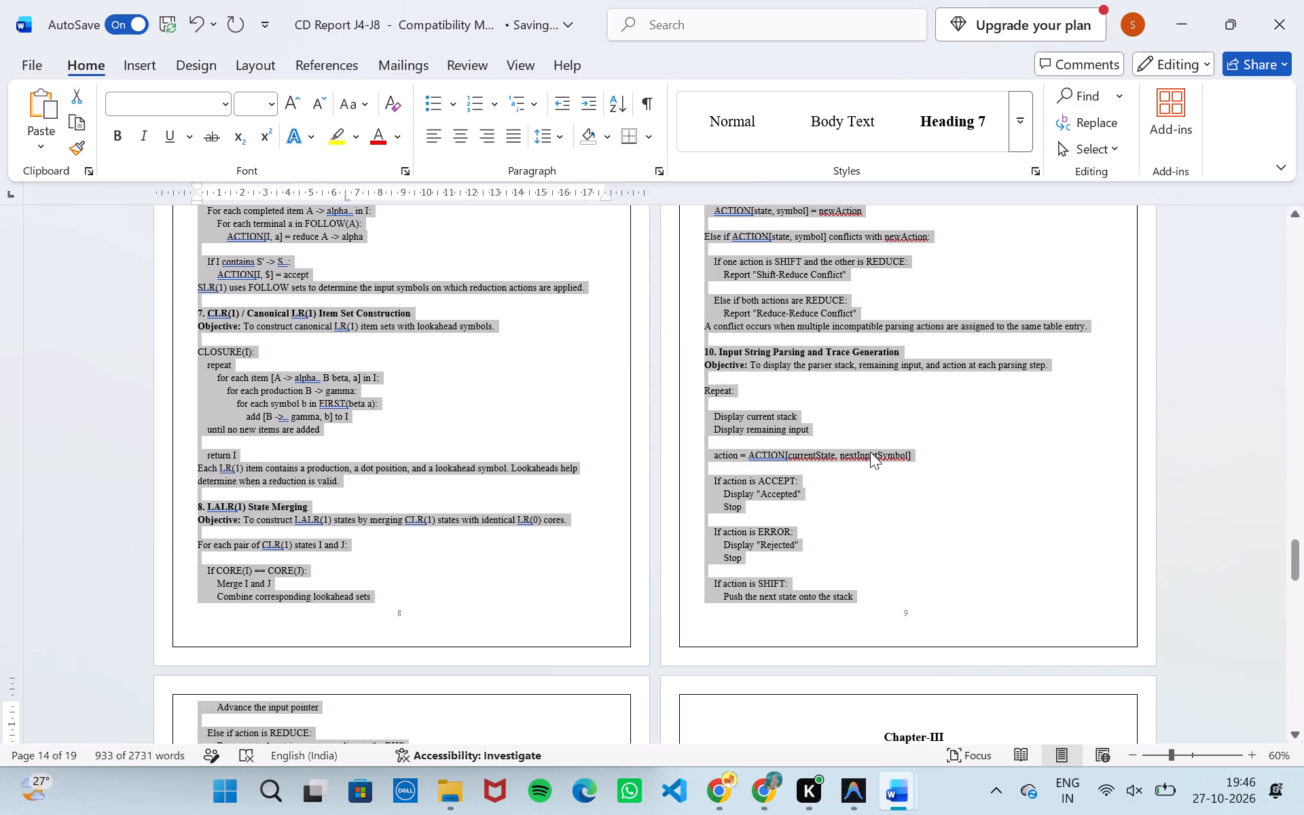
{"action": "left_click", "coordinate": [856, 499]}
{"action": "scroll", "coordinate": [856, 499], "scroll_direction": "up", "scroll_amount": 5}
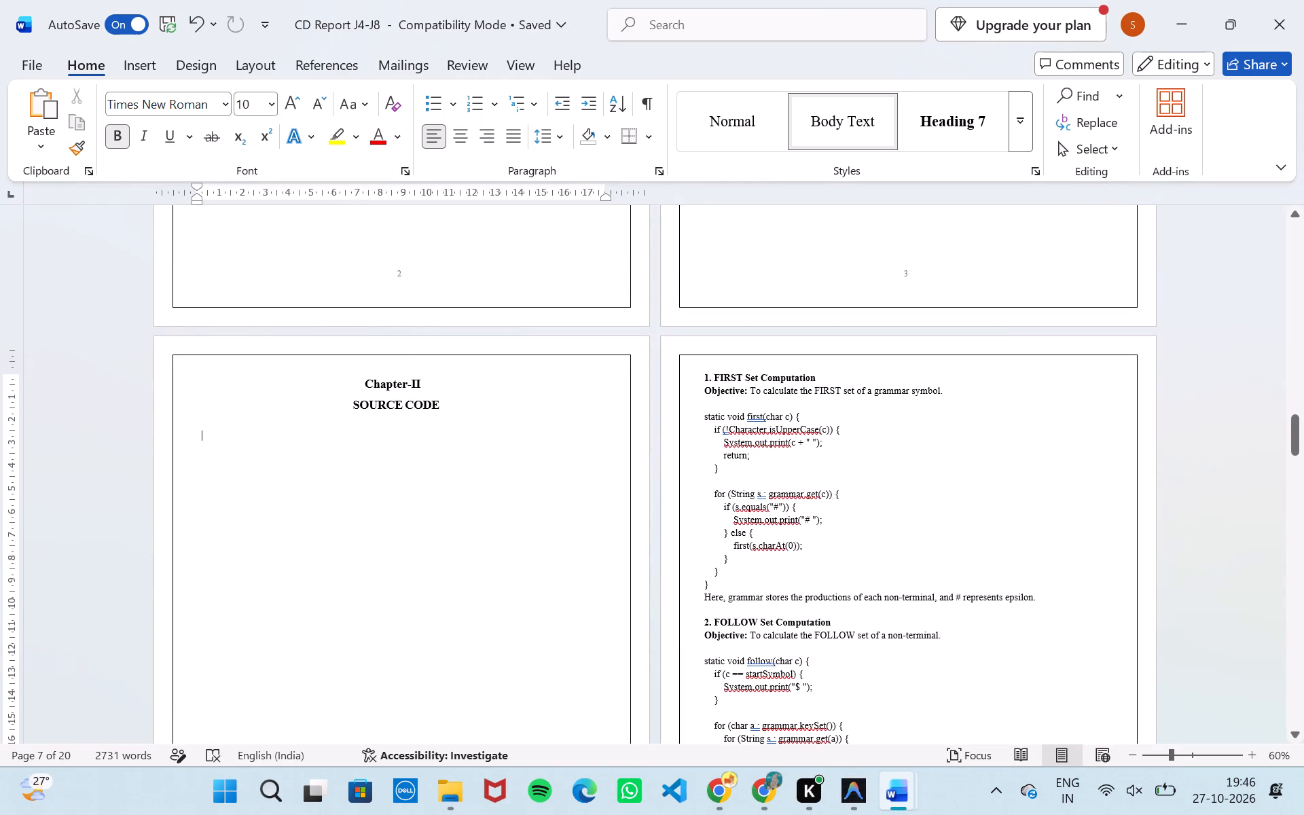
{"action": "key", "text": "ctrl+v"}
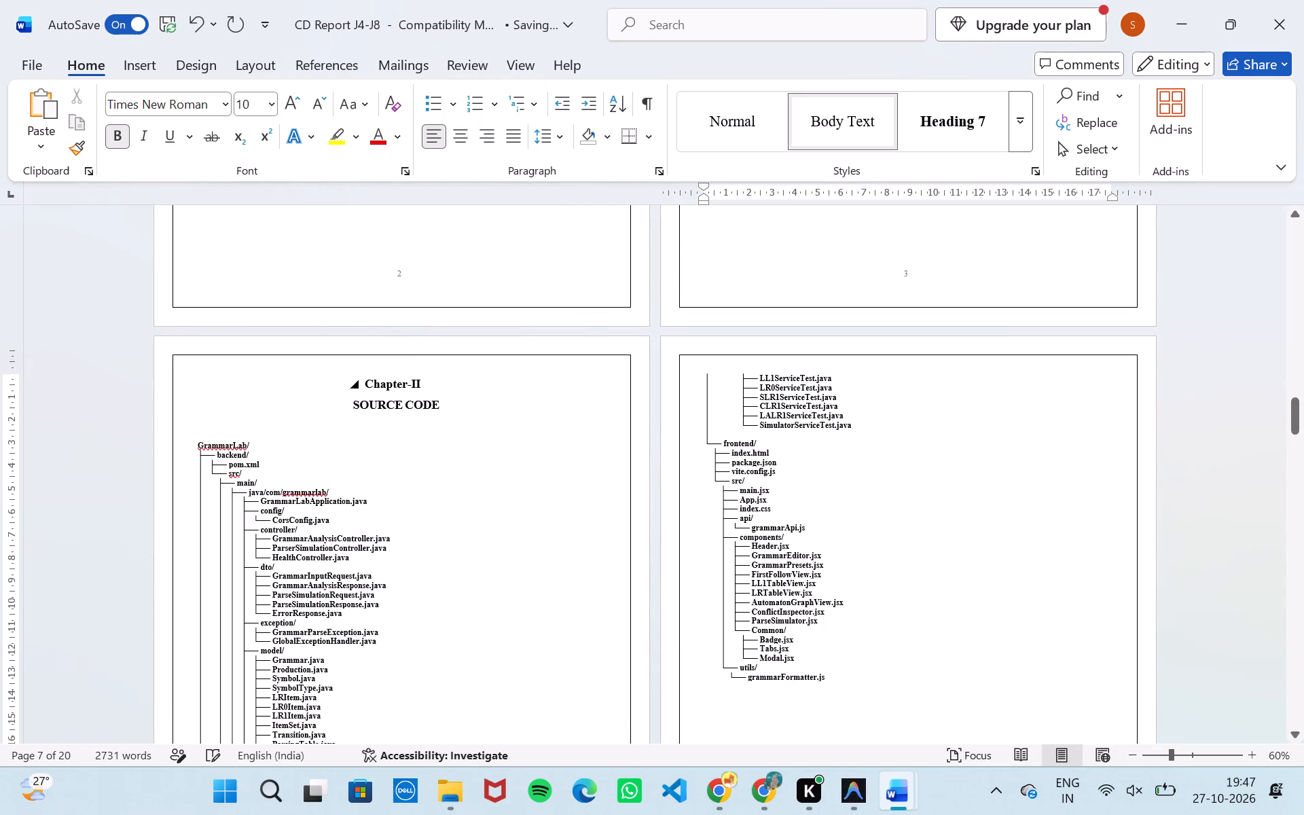
Set the font of the entire pasted GrammarLab folder tree, through grammarFormatter.js, to Times New Roman.
{"action": "left_click_drag", "start_coordinate": [193, 448], "coordinate": [437, 521]}
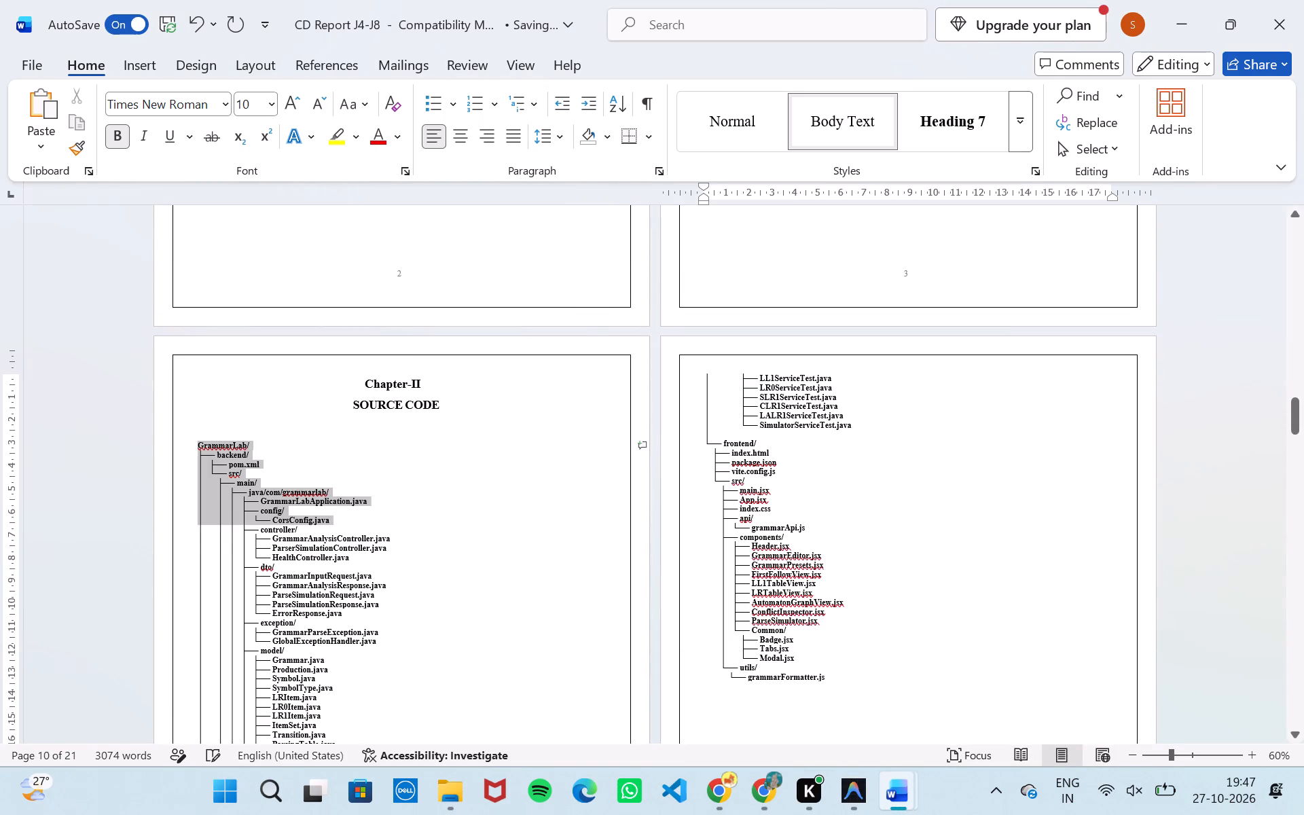
{"action": "left_click_drag", "start_coordinate": [437, 521], "coordinate": [837, 688]}
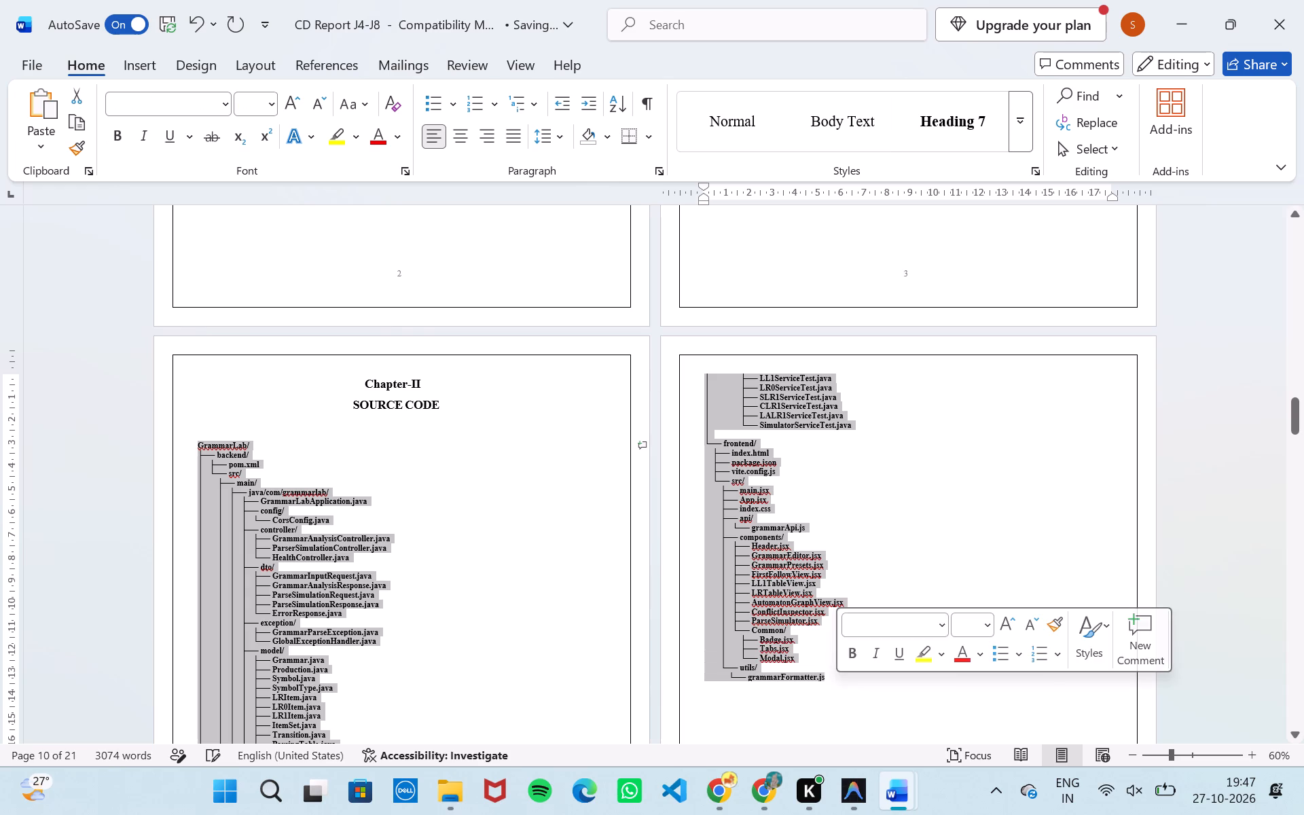
{"action": "left_click", "coordinate": [225, 109]}
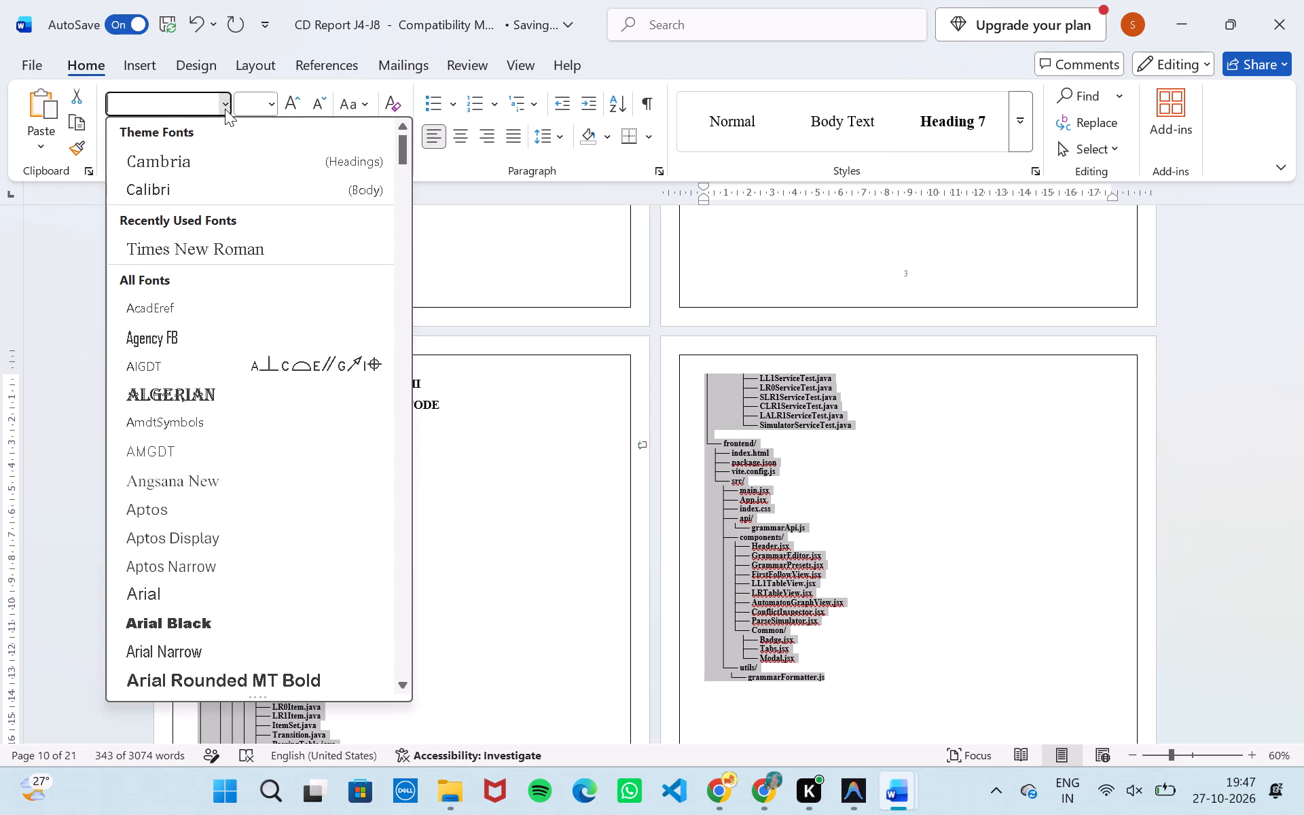
{"action": "left_click", "coordinate": [217, 247]}
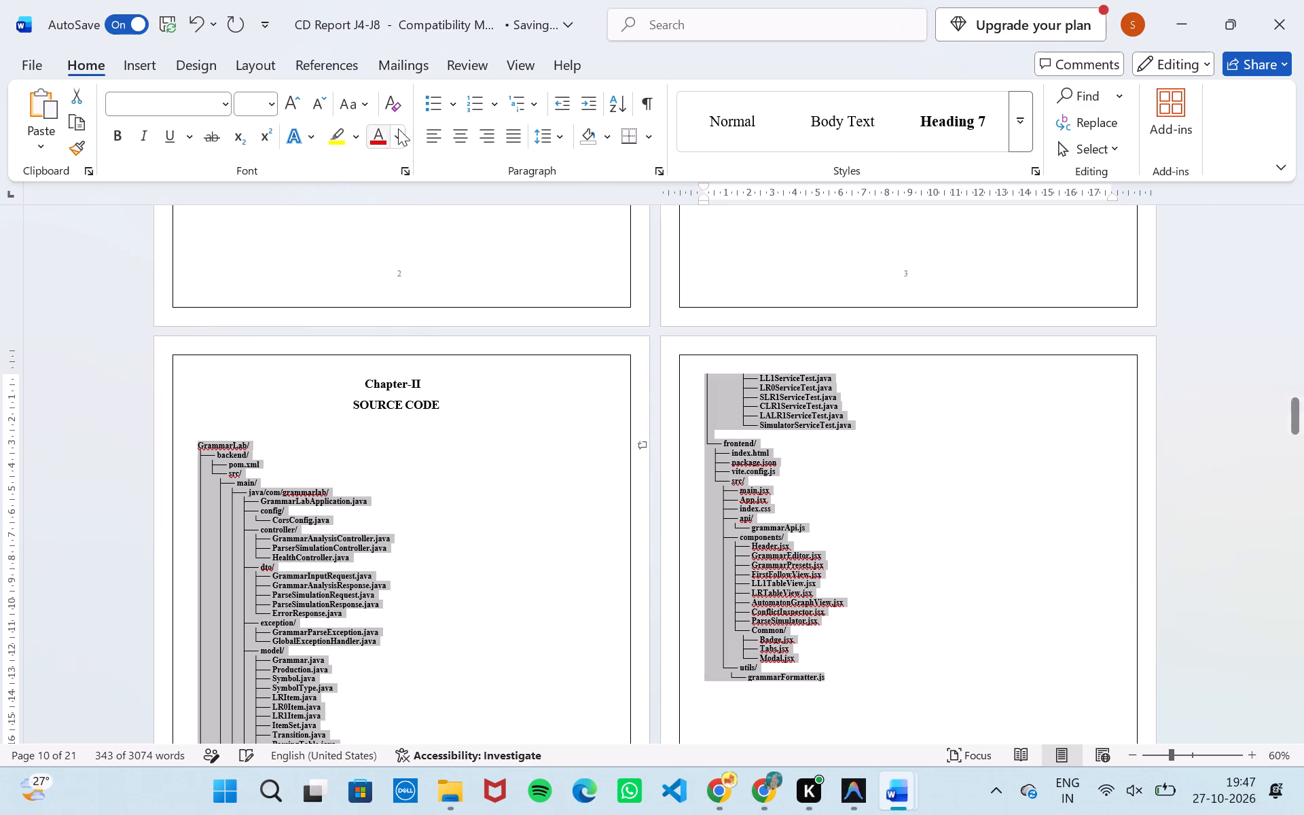
Set the pasted GrammarLab folder tree's font size to 12 and remove its bold formatting.
{"action": "left_click", "coordinate": [268, 111]}
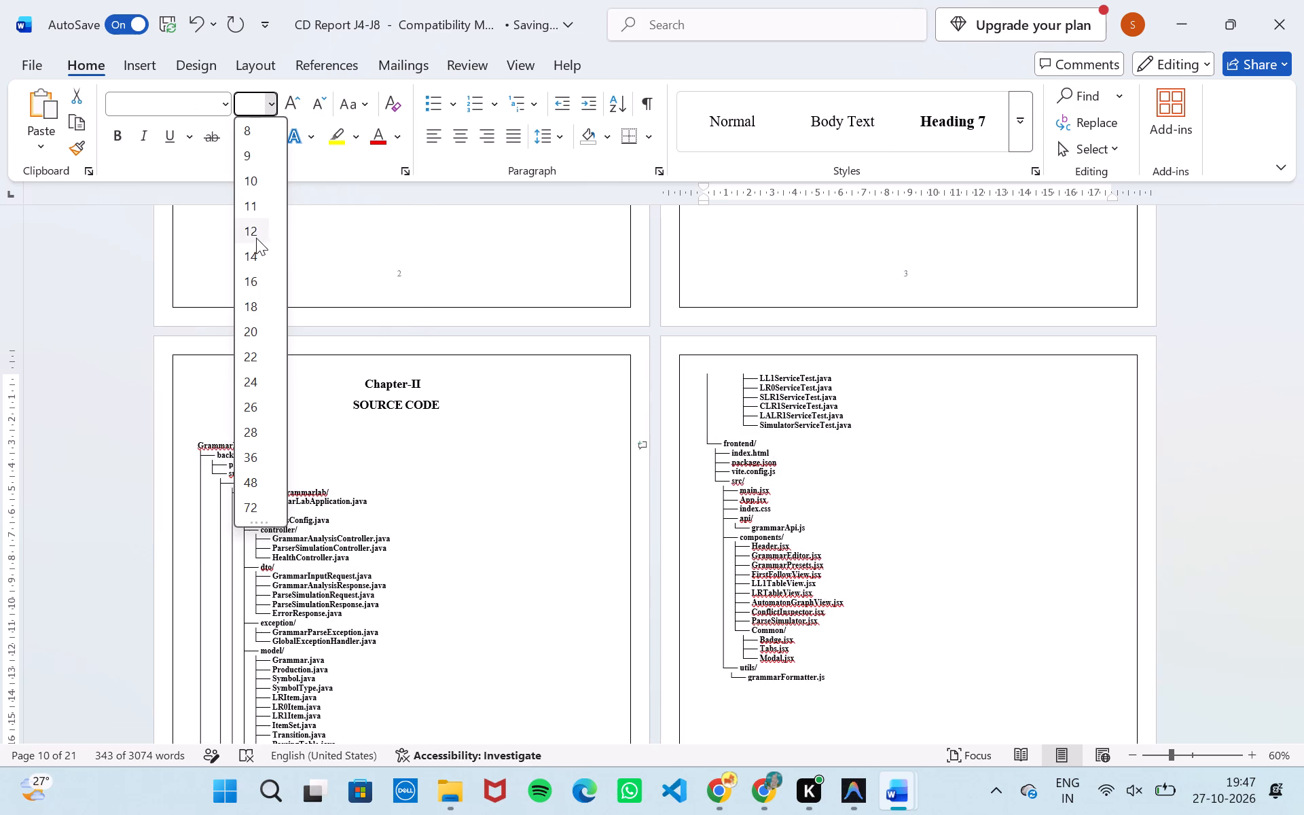
{"action": "left_click", "coordinate": [250, 230]}
{"action": "scroll", "coordinate": [584, 389], "scroll_direction": "down", "scroll_amount": 1}
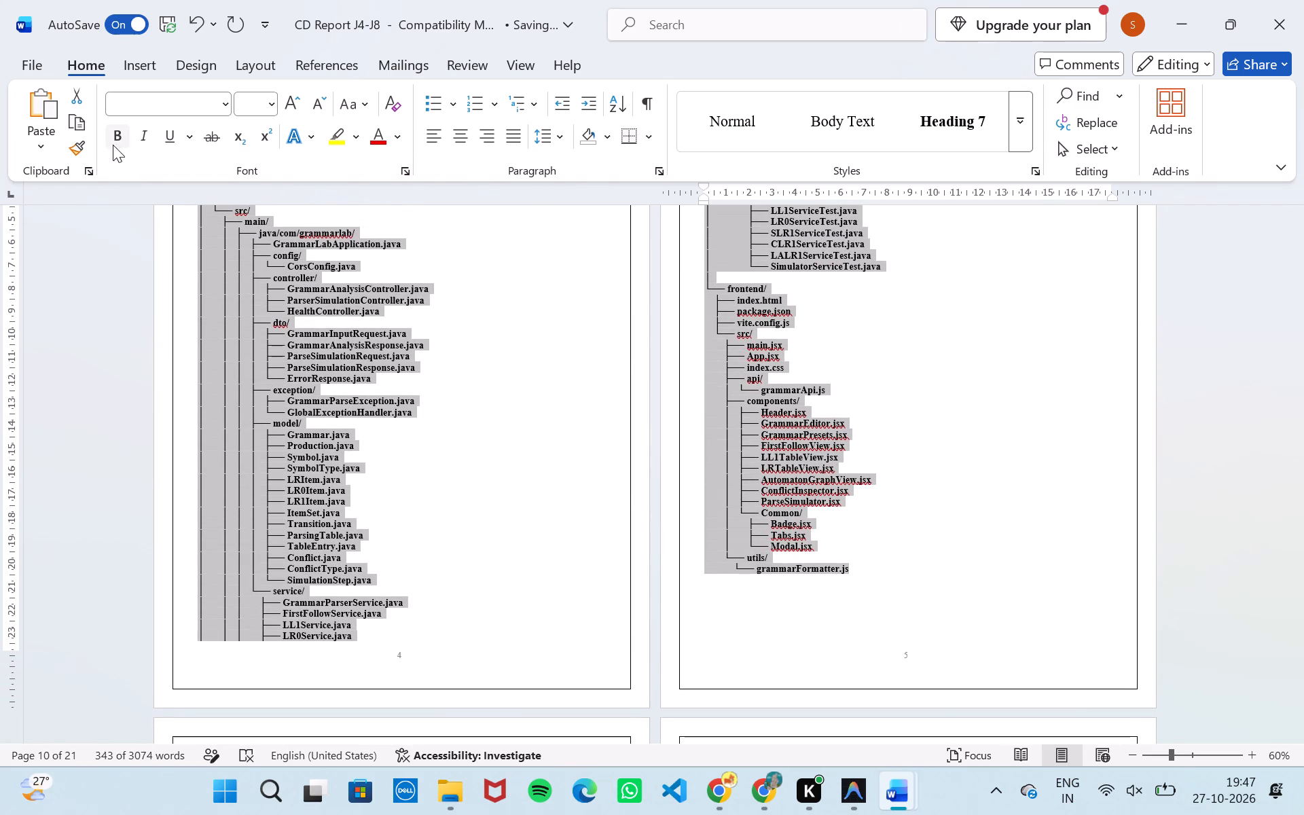
{"action": "left_click", "coordinate": [119, 141]}
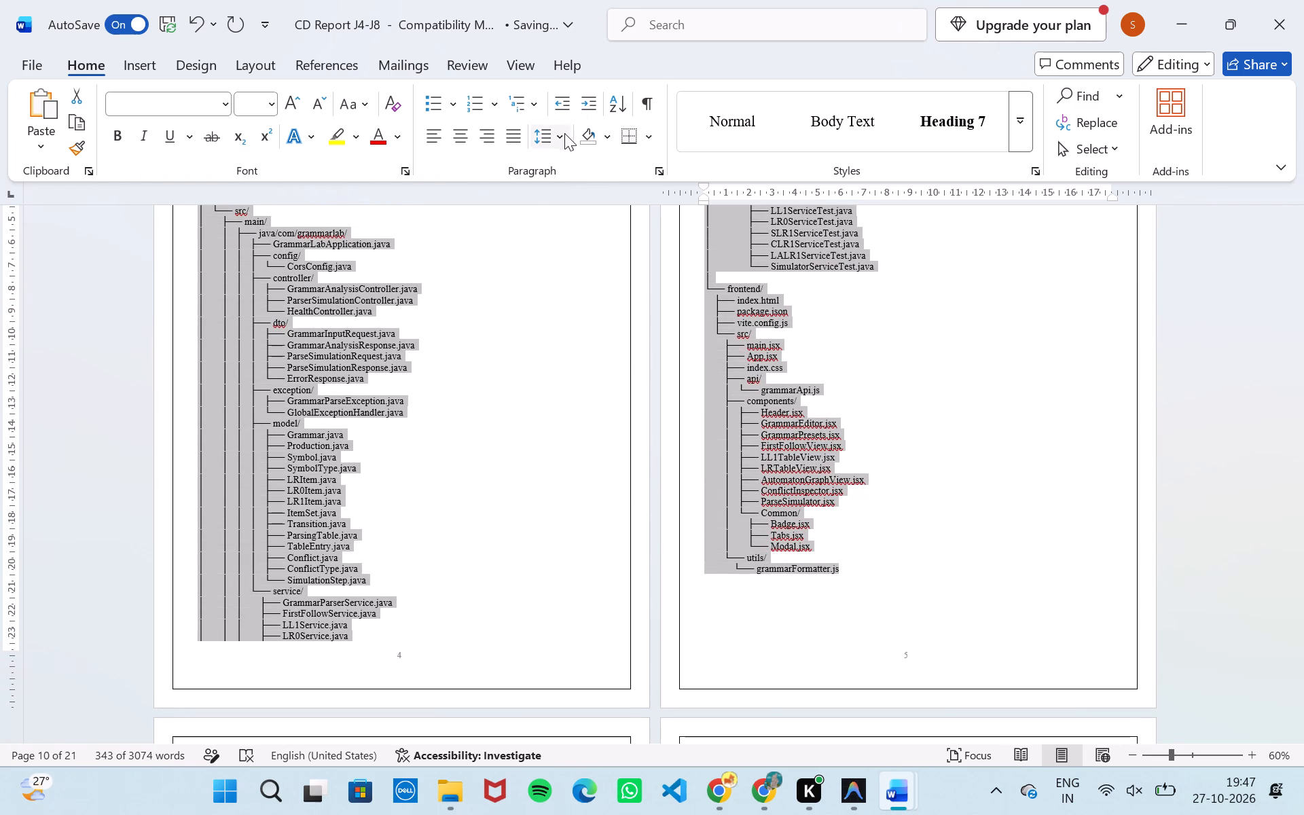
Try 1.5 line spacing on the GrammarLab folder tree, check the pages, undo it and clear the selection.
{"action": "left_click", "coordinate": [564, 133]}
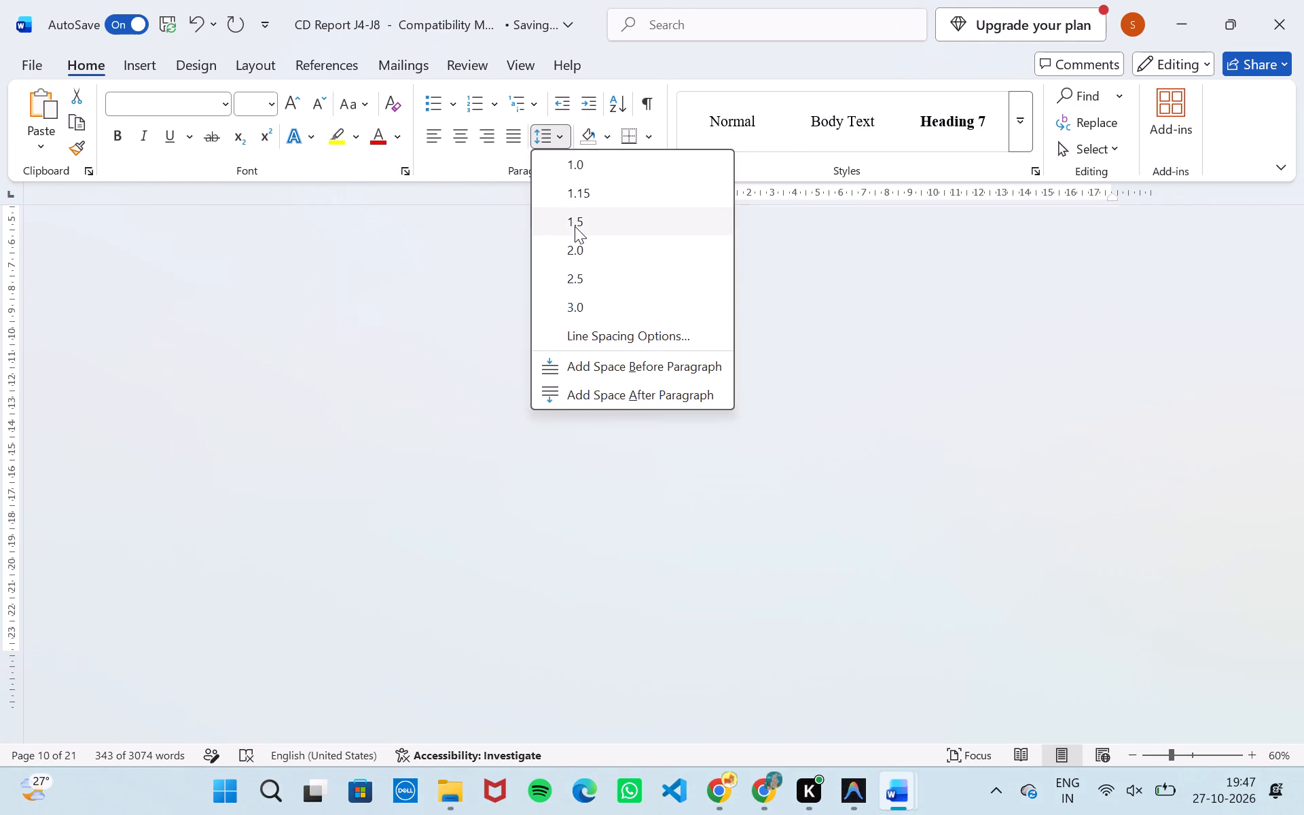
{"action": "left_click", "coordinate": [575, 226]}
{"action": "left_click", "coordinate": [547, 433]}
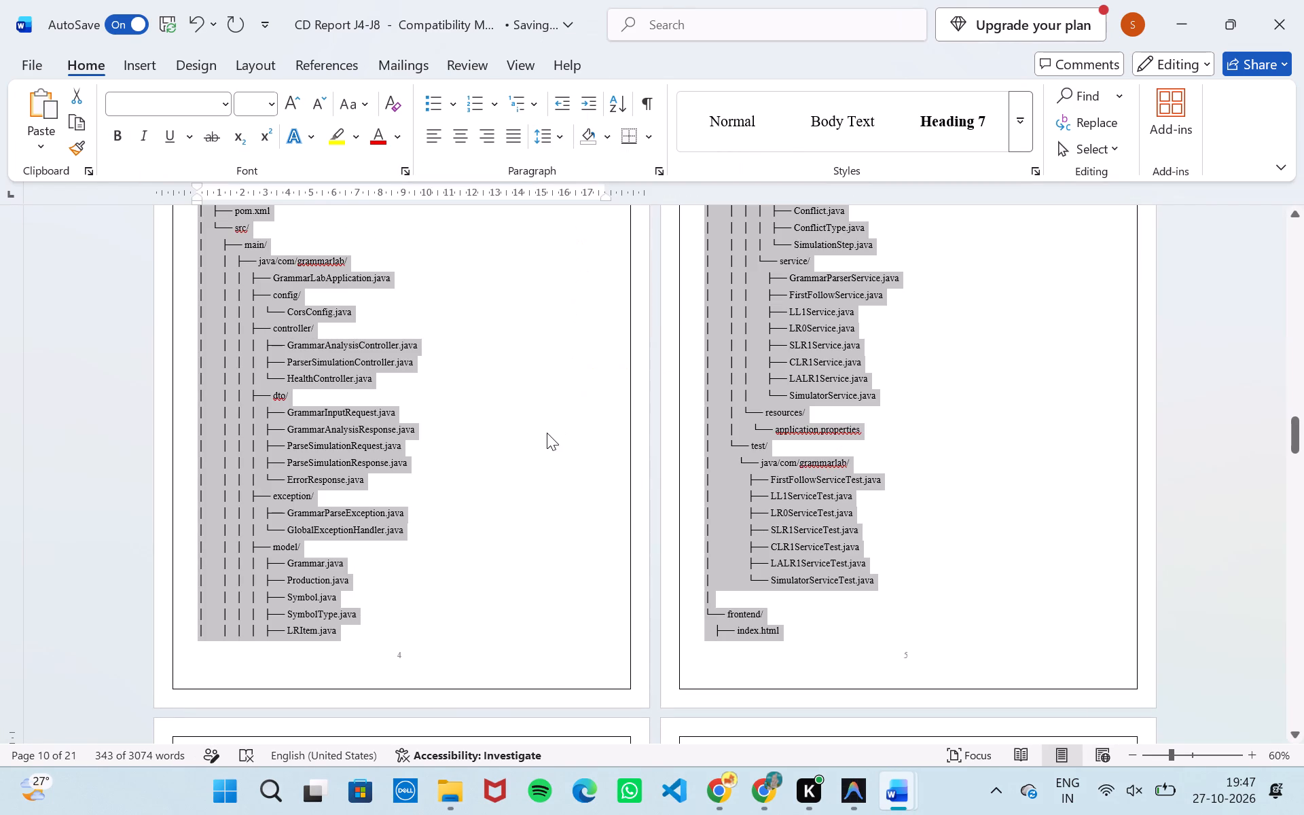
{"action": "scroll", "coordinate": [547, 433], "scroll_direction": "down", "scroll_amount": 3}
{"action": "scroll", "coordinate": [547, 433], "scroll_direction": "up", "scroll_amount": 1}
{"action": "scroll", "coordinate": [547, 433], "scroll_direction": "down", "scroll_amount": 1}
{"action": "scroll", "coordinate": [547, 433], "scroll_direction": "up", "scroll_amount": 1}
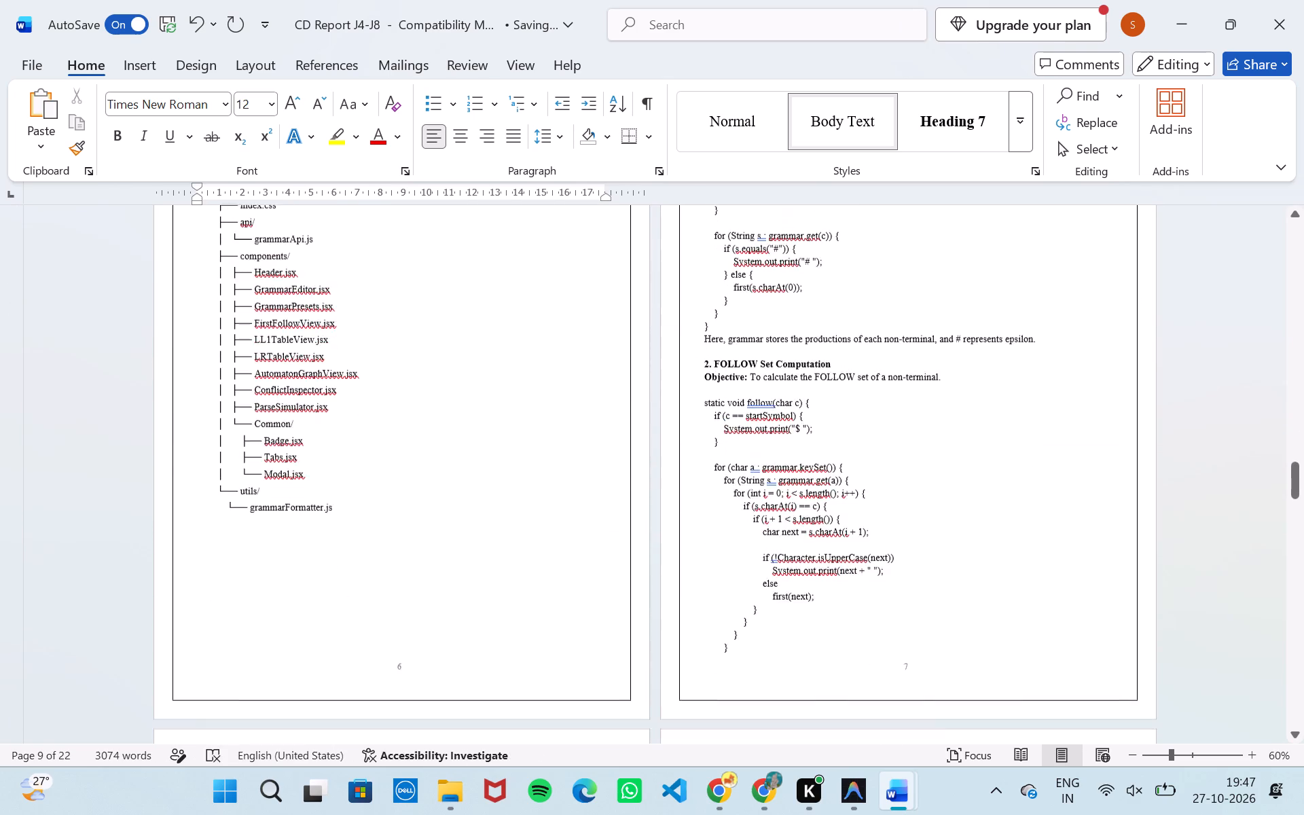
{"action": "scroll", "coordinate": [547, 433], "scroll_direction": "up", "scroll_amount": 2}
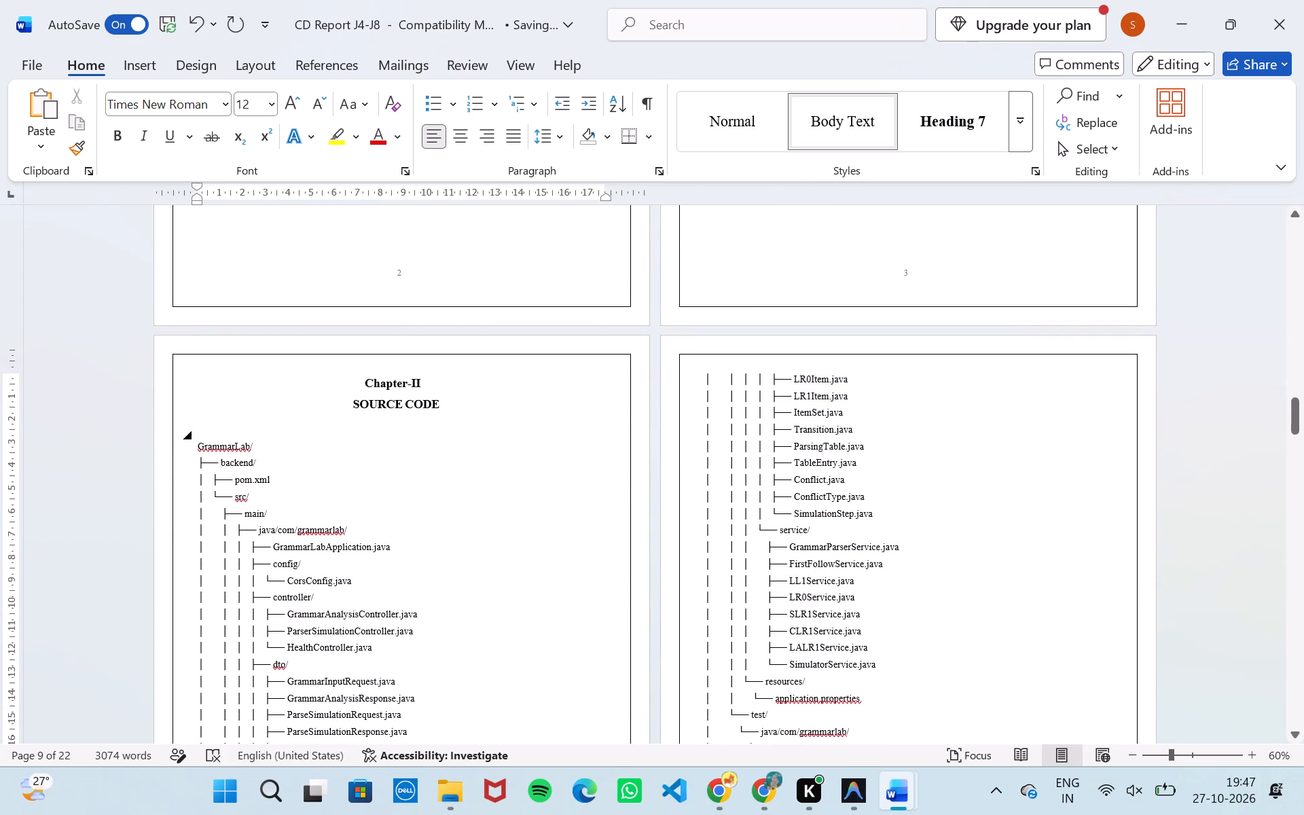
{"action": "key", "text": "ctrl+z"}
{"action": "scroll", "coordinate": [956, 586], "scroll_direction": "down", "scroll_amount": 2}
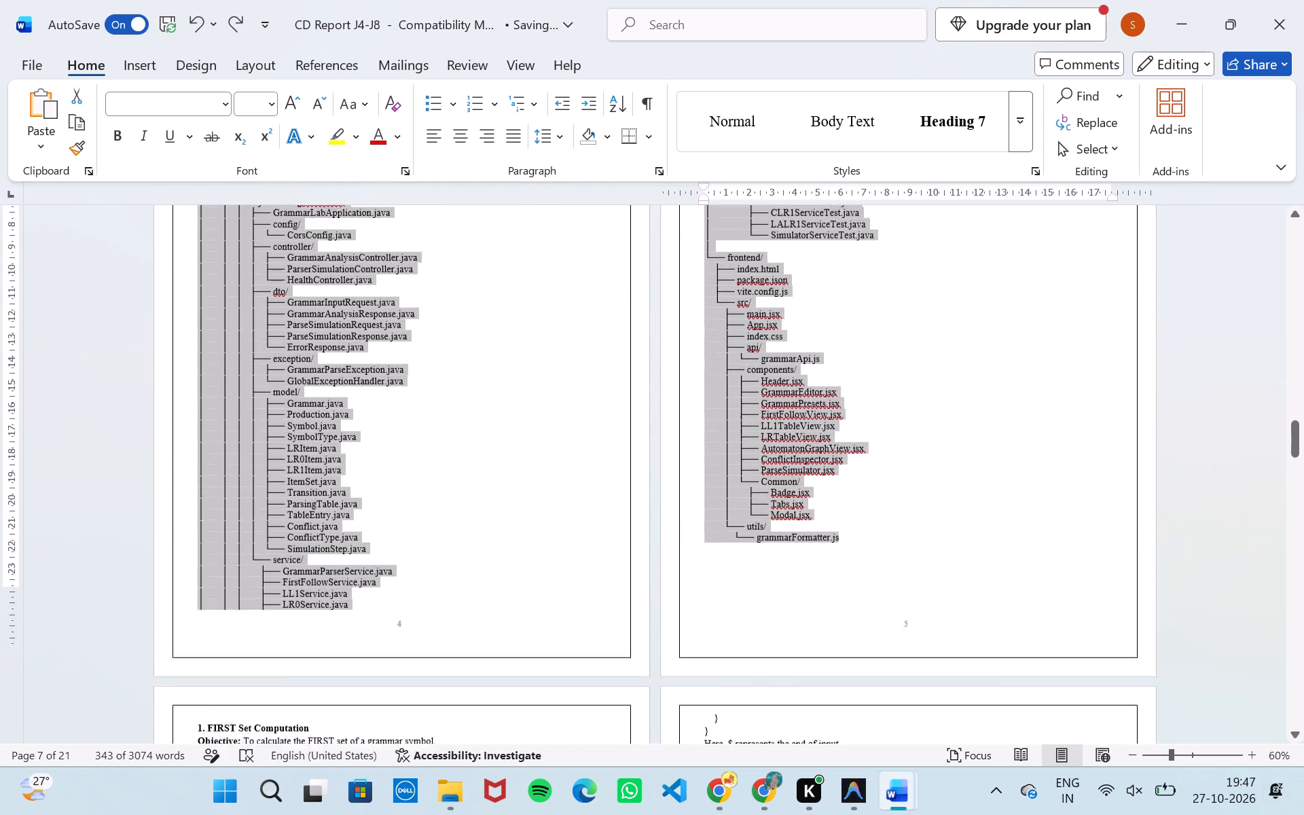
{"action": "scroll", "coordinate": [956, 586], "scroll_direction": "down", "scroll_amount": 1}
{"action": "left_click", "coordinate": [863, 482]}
Delete the empty line between the SOURCE CODE heading and the GrammarLab folder tree.
{"action": "scroll", "coordinate": [863, 482], "scroll_direction": "up", "scroll_amount": 2}
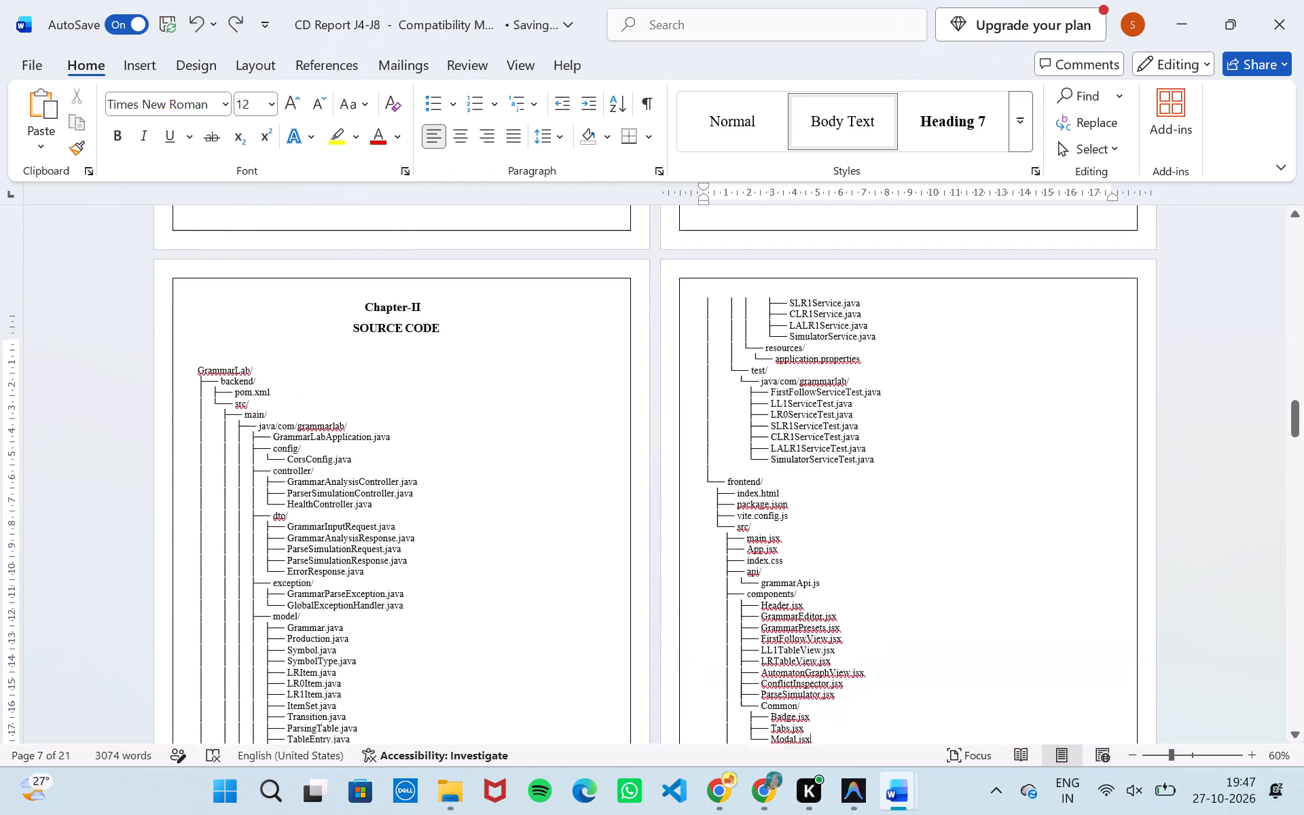
{"action": "scroll", "coordinate": [863, 482], "scroll_direction": "up", "scroll_amount": 1}
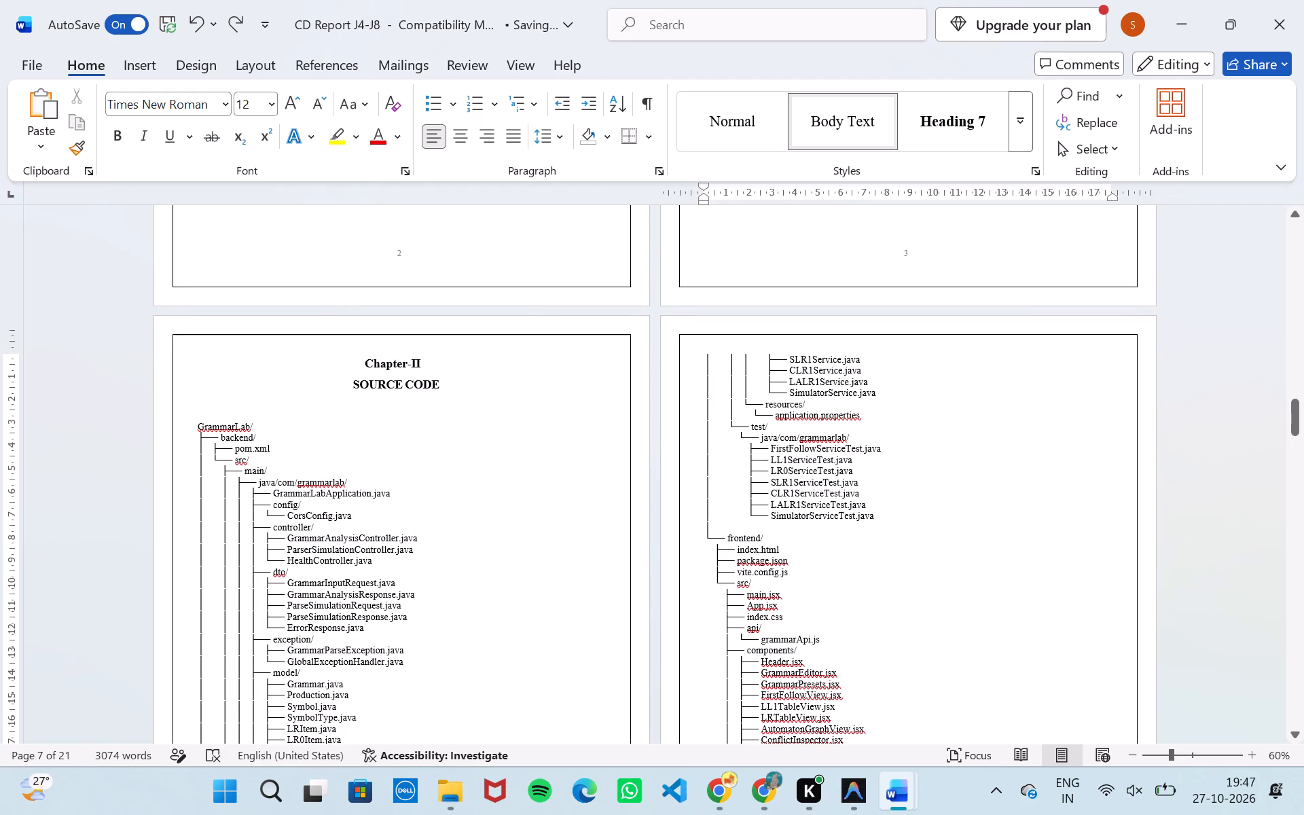
{"action": "scroll", "coordinate": [863, 482], "scroll_direction": "down", "scroll_amount": 1}
{"action": "left_click", "coordinate": [395, 367]}
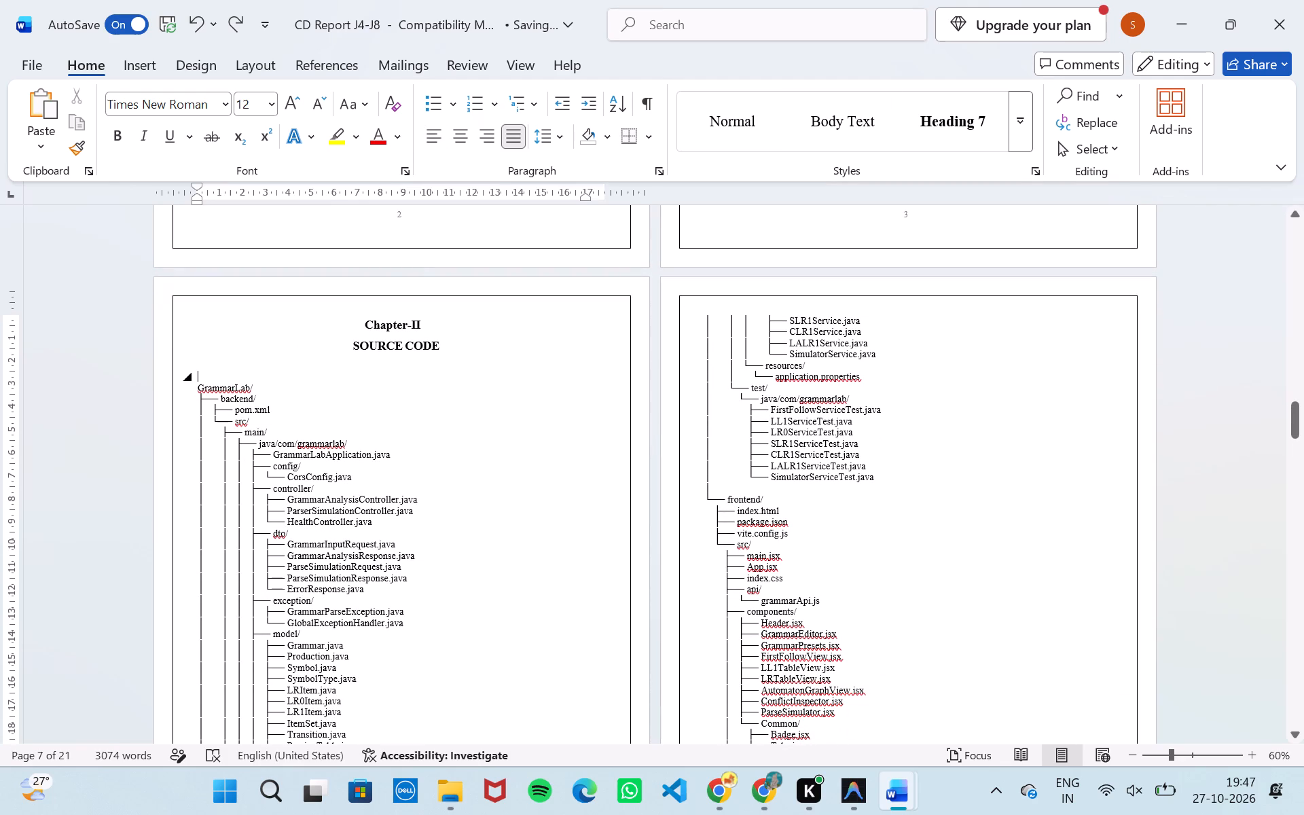
{"action": "key", "text": "BackSpace"}
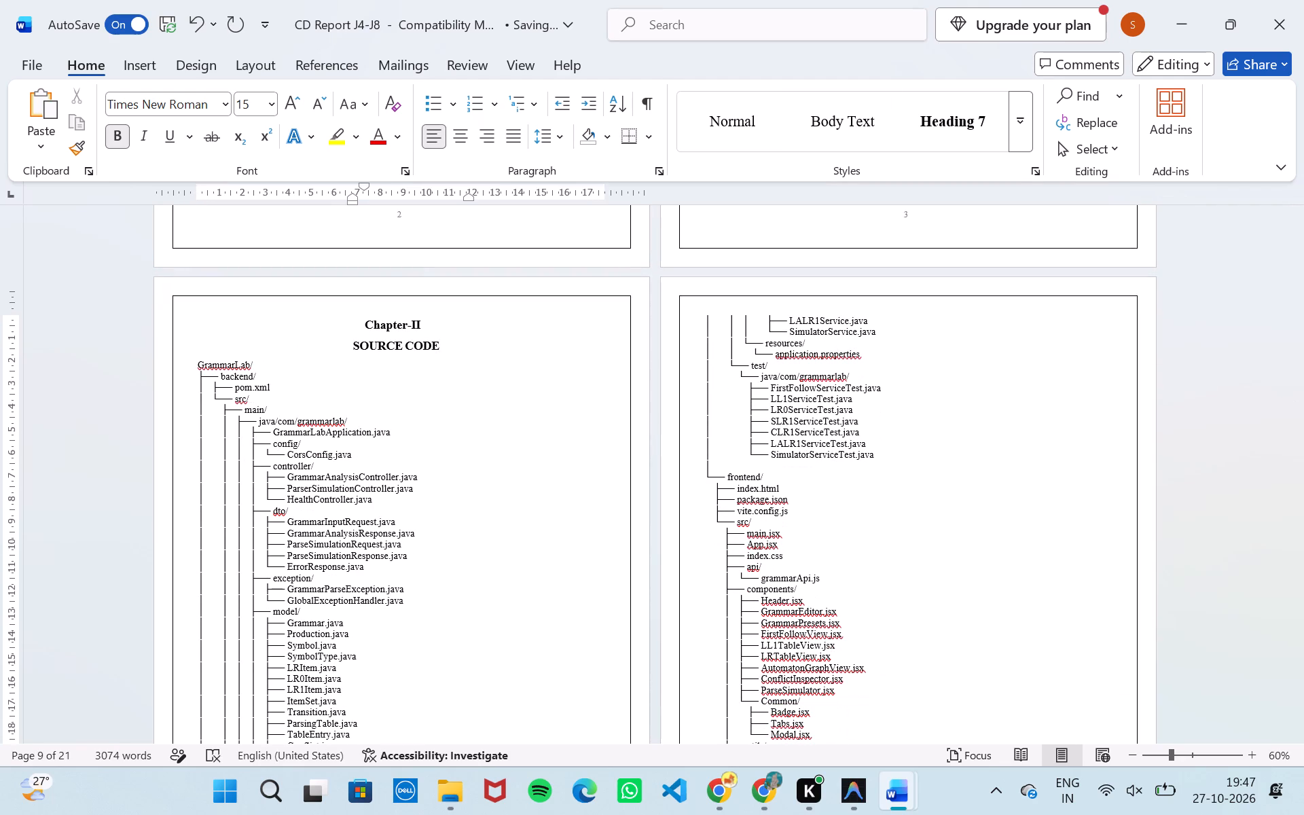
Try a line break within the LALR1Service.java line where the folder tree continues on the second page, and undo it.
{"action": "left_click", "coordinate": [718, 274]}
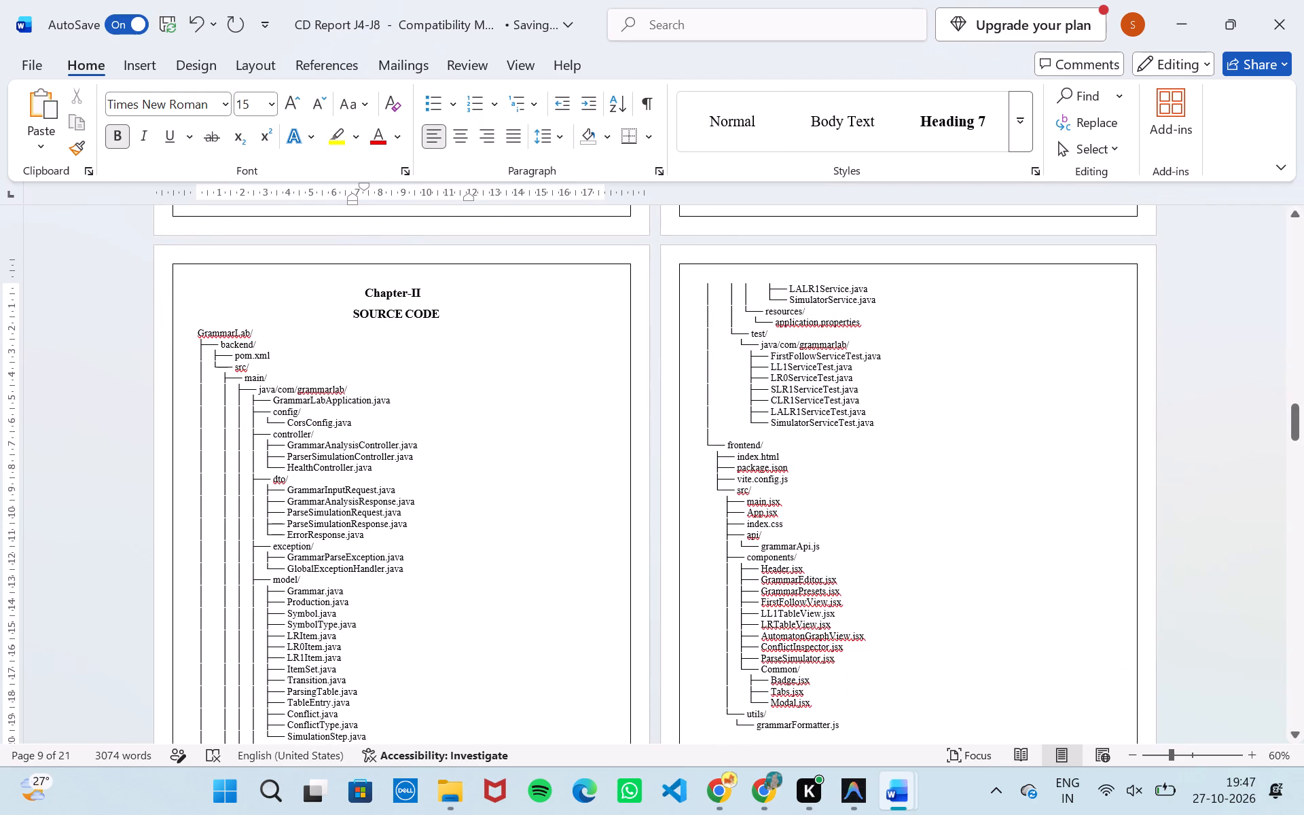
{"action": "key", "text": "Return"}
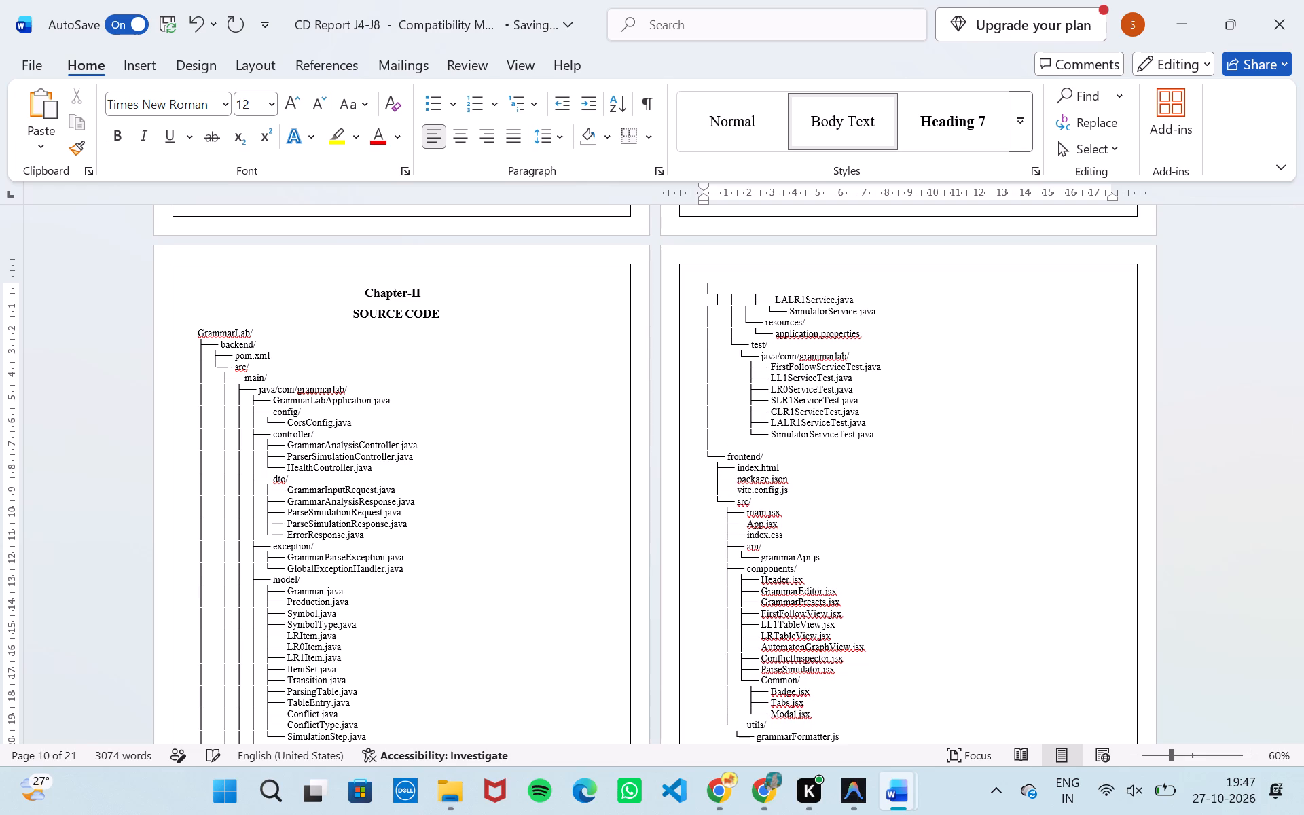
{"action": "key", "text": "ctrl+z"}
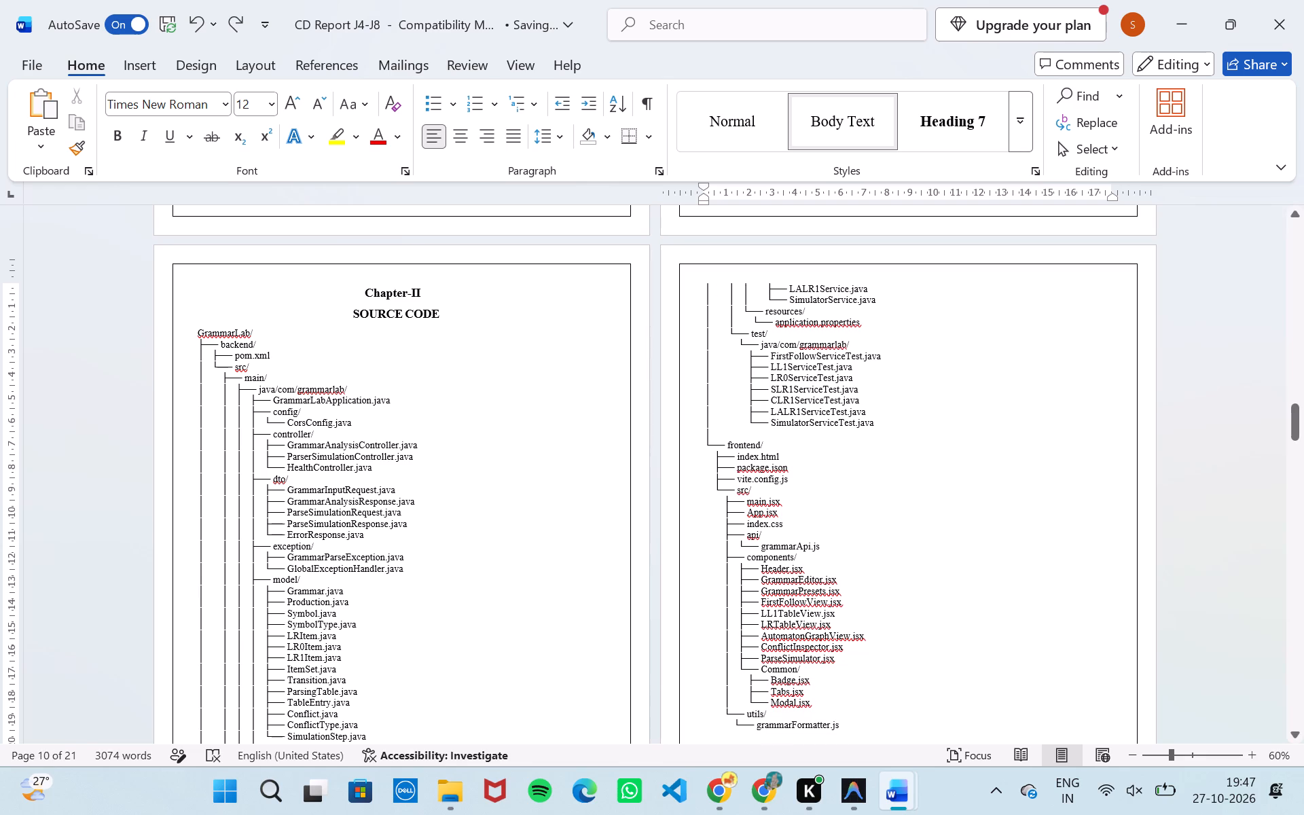
Insert three blank lines above the LALR1Service.java line where the folder tree continues on the second page.
{"action": "left_click", "coordinate": [701, 286]}
{"action": "key", "text": "Return"}
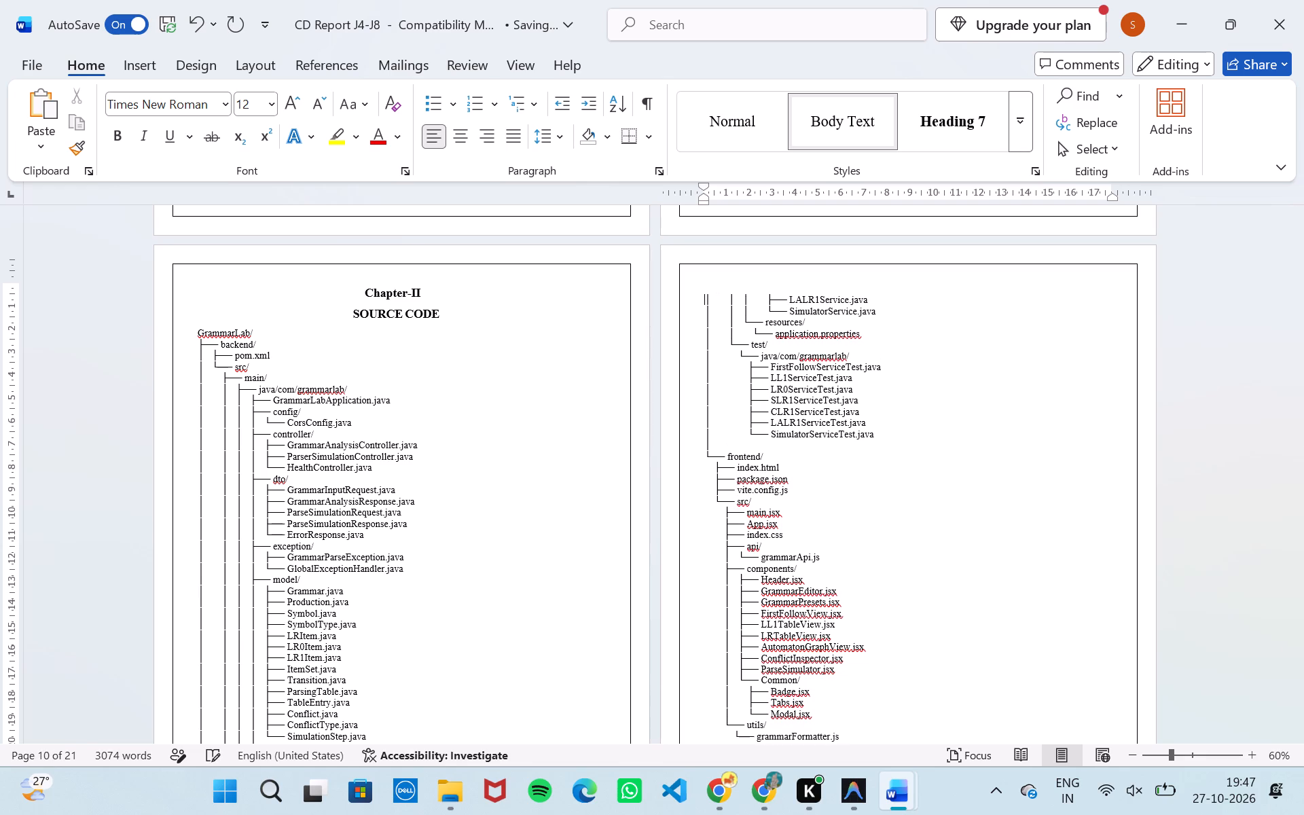
{"action": "key", "text": "Return"}
{"action": "scroll", "coordinate": [701, 286], "scroll_direction": "down", "scroll_amount": 1}
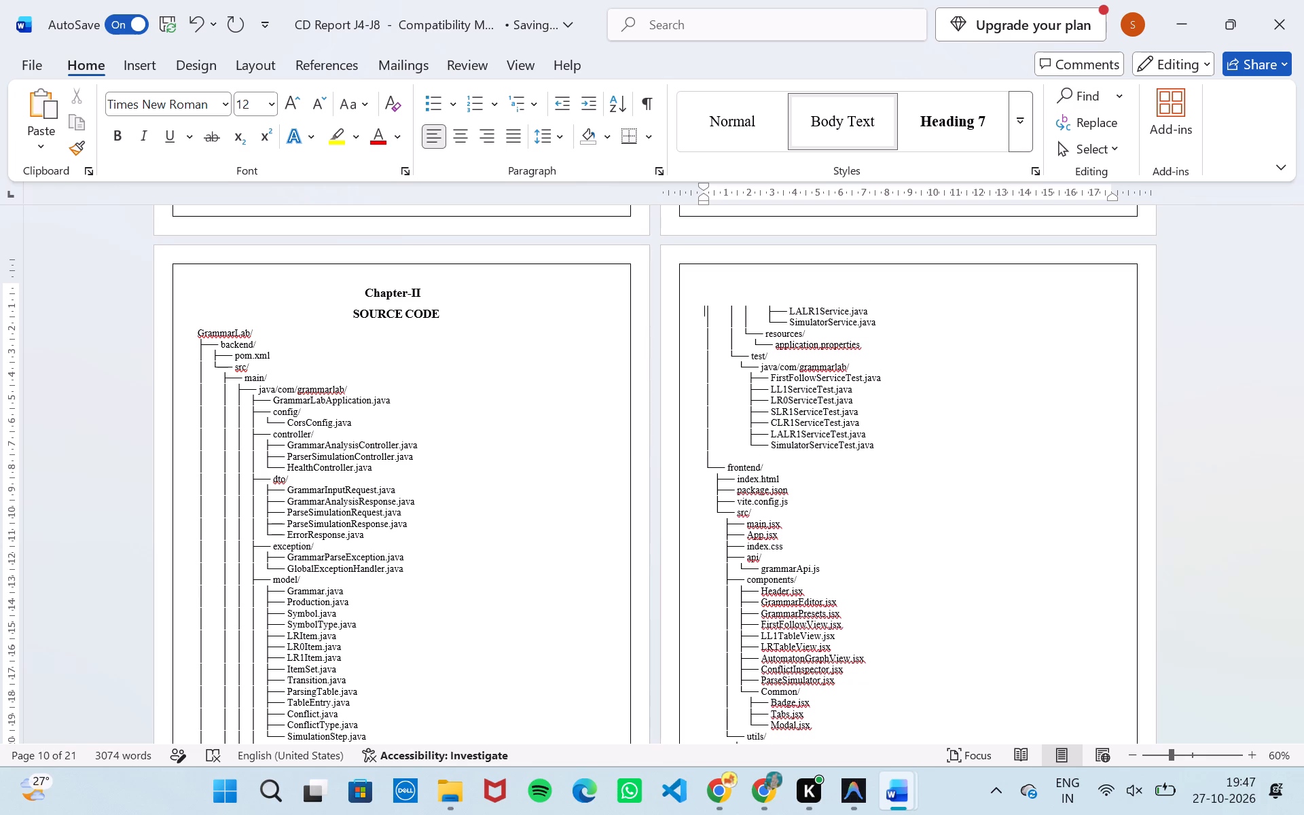
{"action": "scroll", "coordinate": [701, 286], "scroll_direction": "down", "scroll_amount": 2}
{"action": "key", "text": "Return"}
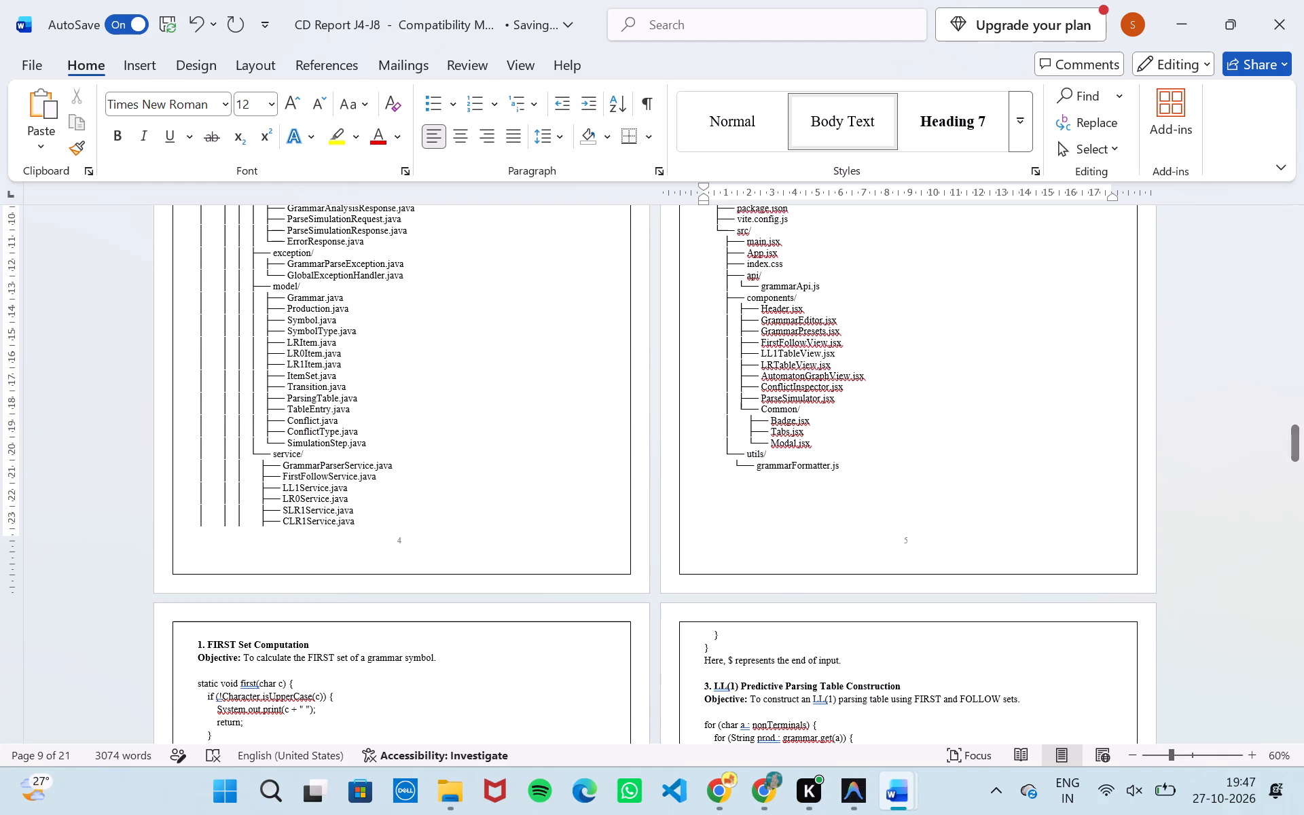
{"action": "scroll", "coordinate": [701, 286], "scroll_direction": "up", "scroll_amount": 1}
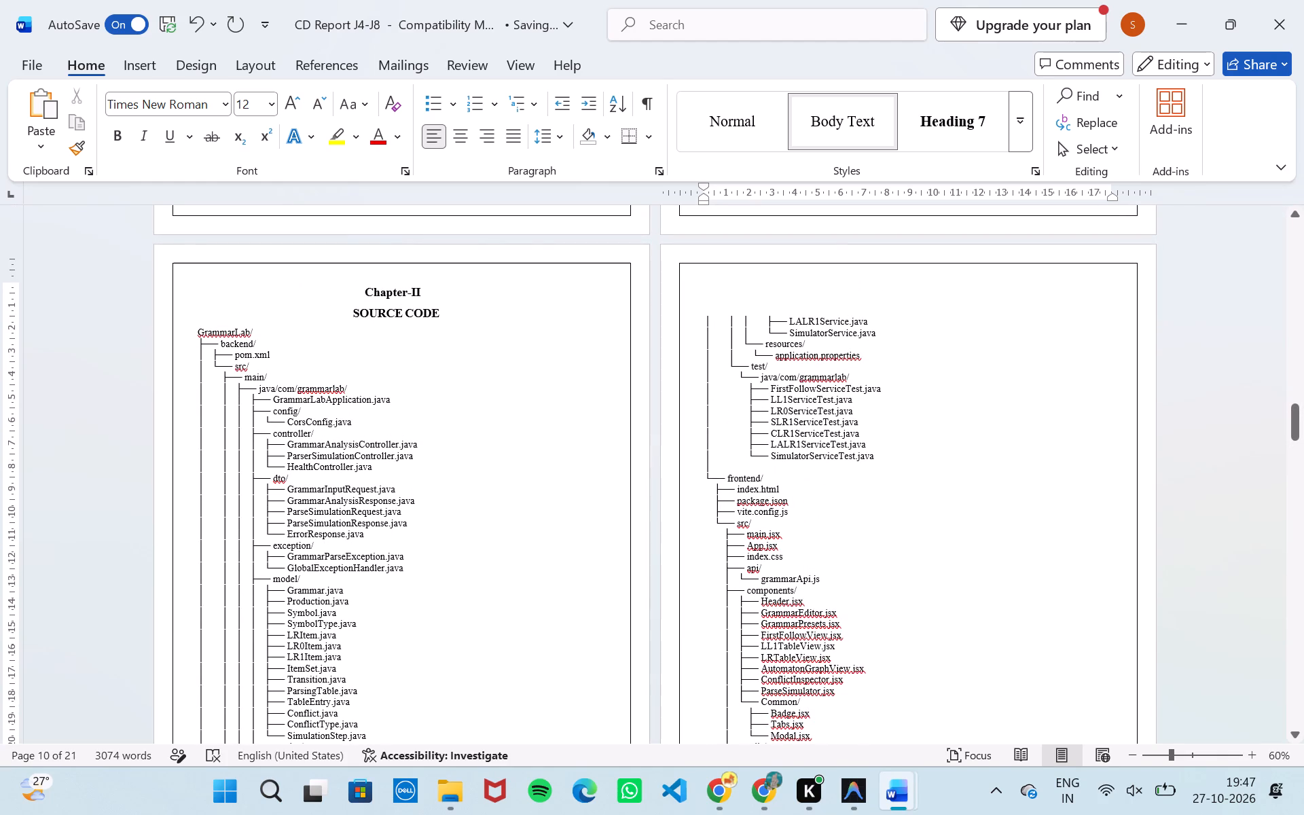
Review the rest of the Chapter-II pages through to the TEST CASES page of Chapter-III.
{"action": "left_click", "coordinate": [896, 460]}
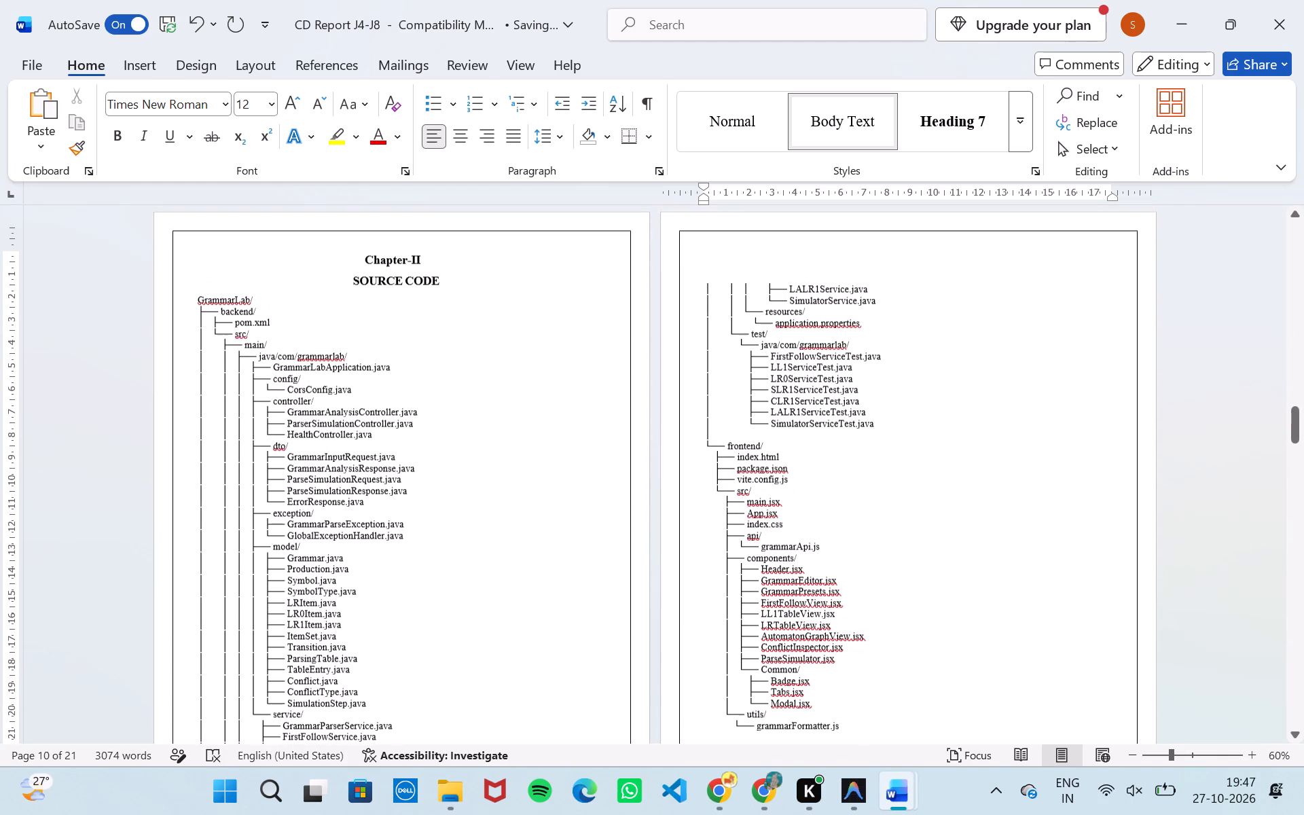
{"action": "scroll", "coordinate": [730, 284], "scroll_direction": "down", "scroll_amount": 4}
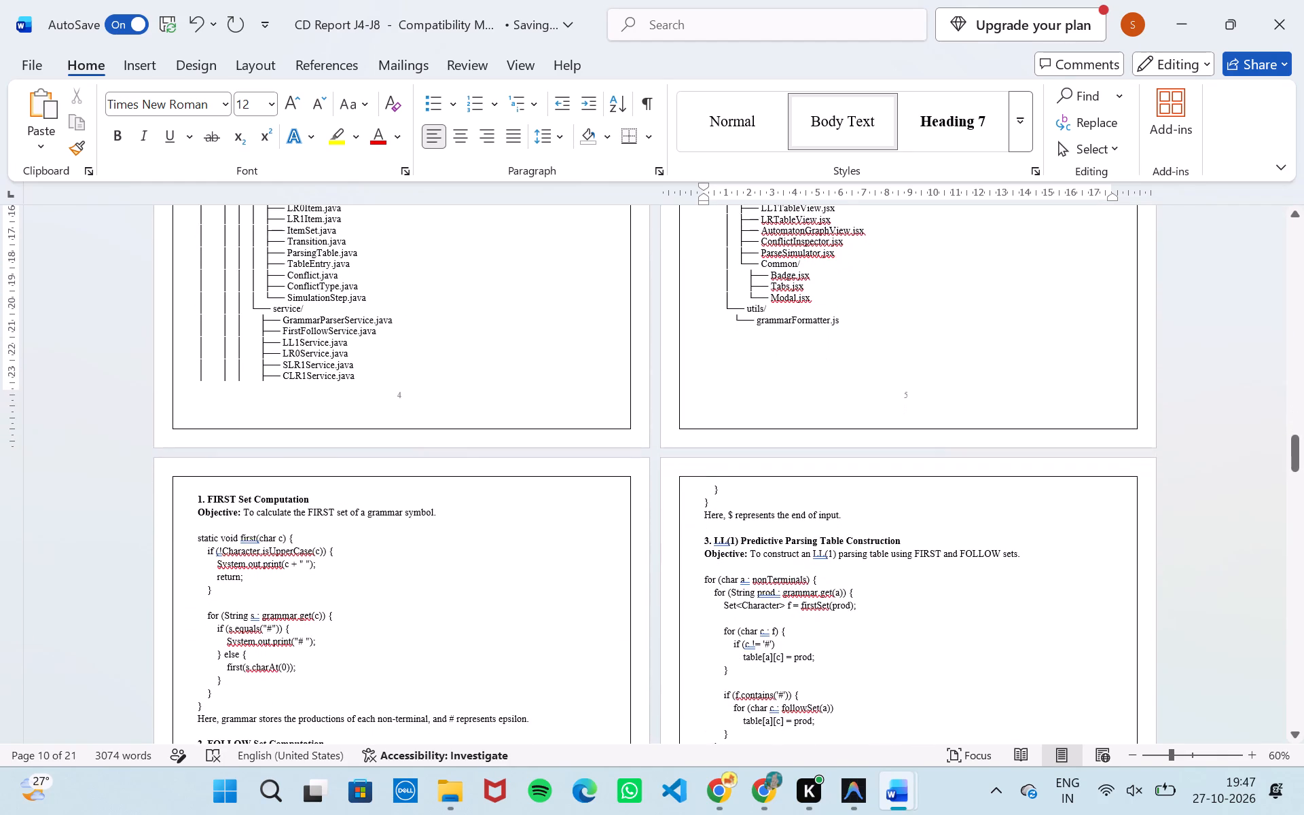
{"action": "scroll", "coordinate": [871, 501], "scroll_direction": "down", "scroll_amount": 6}
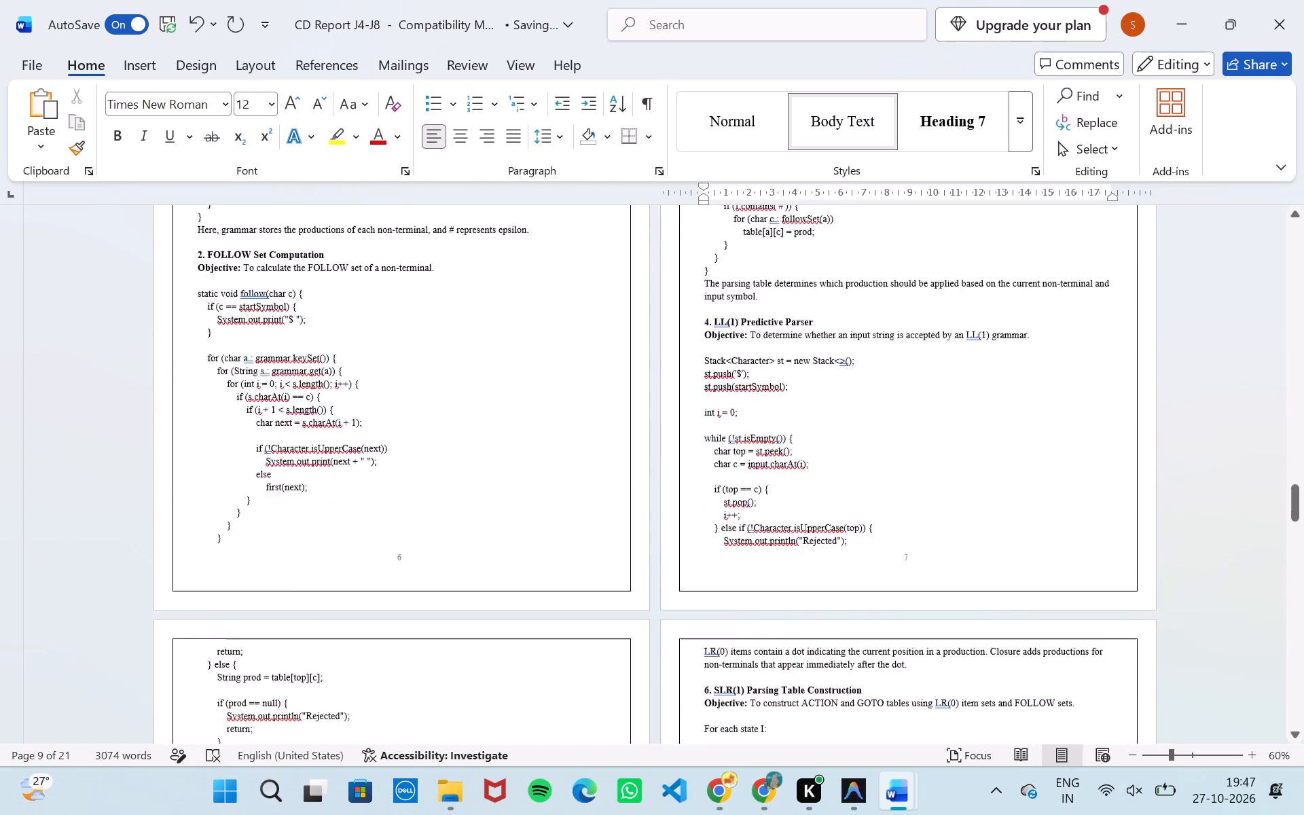
{"action": "scroll", "coordinate": [871, 501], "scroll_direction": "down", "scroll_amount": 10}
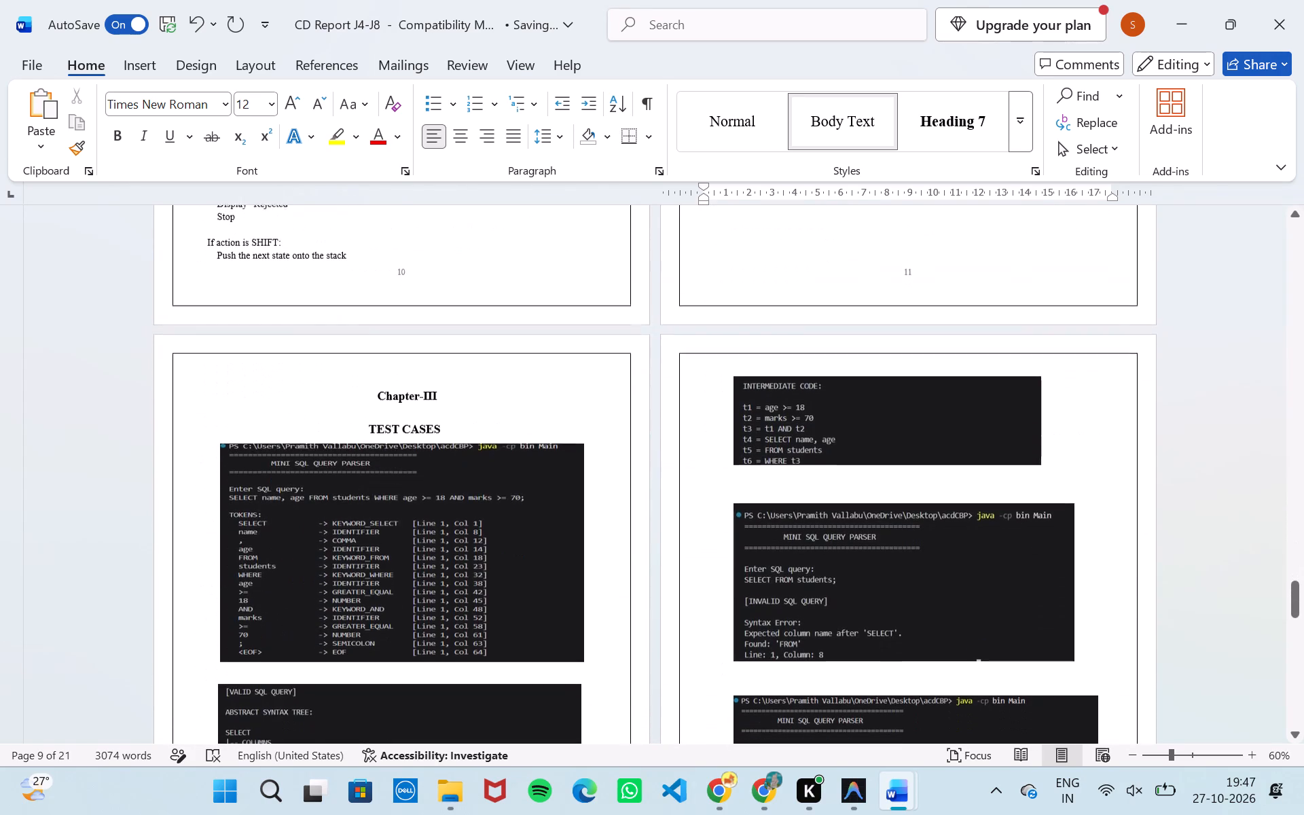
{"action": "scroll", "coordinate": [871, 501], "scroll_direction": "down", "scroll_amount": 1}
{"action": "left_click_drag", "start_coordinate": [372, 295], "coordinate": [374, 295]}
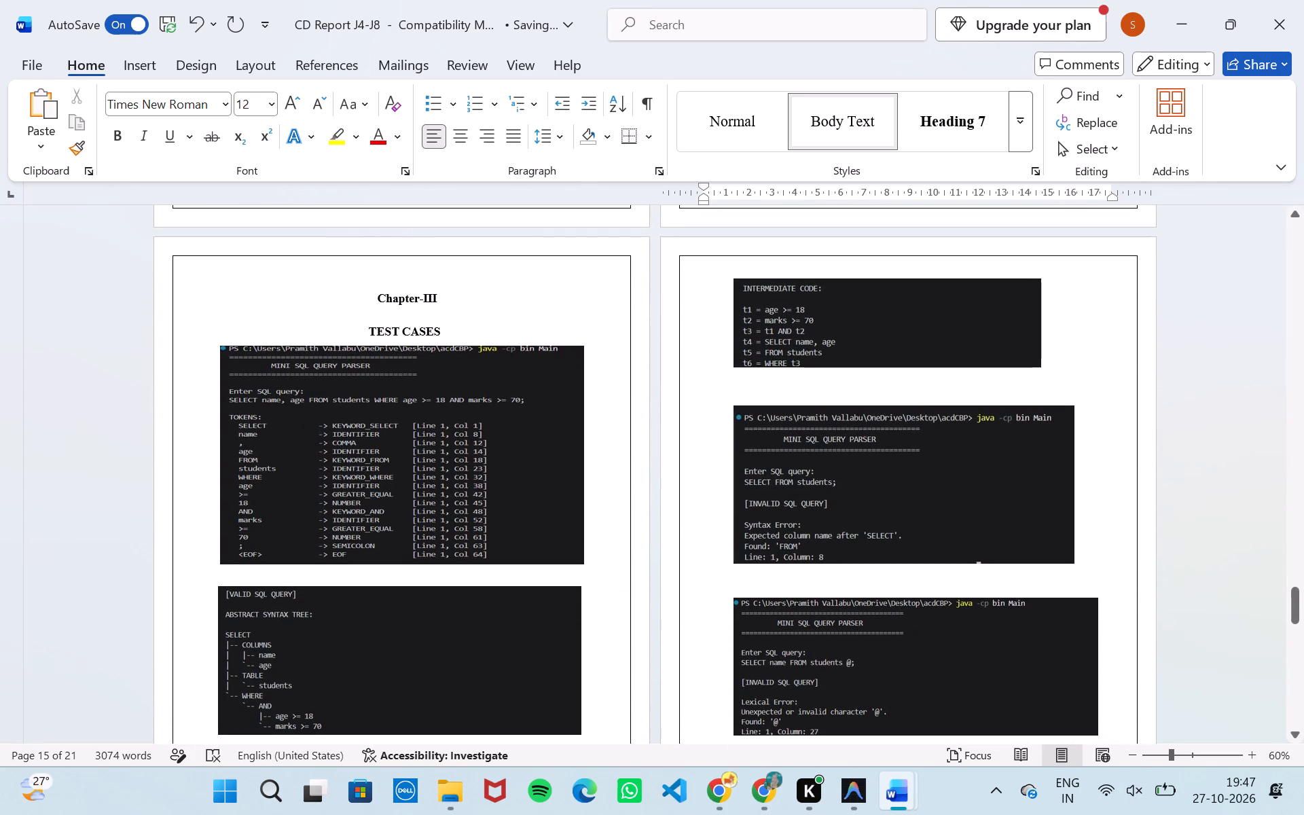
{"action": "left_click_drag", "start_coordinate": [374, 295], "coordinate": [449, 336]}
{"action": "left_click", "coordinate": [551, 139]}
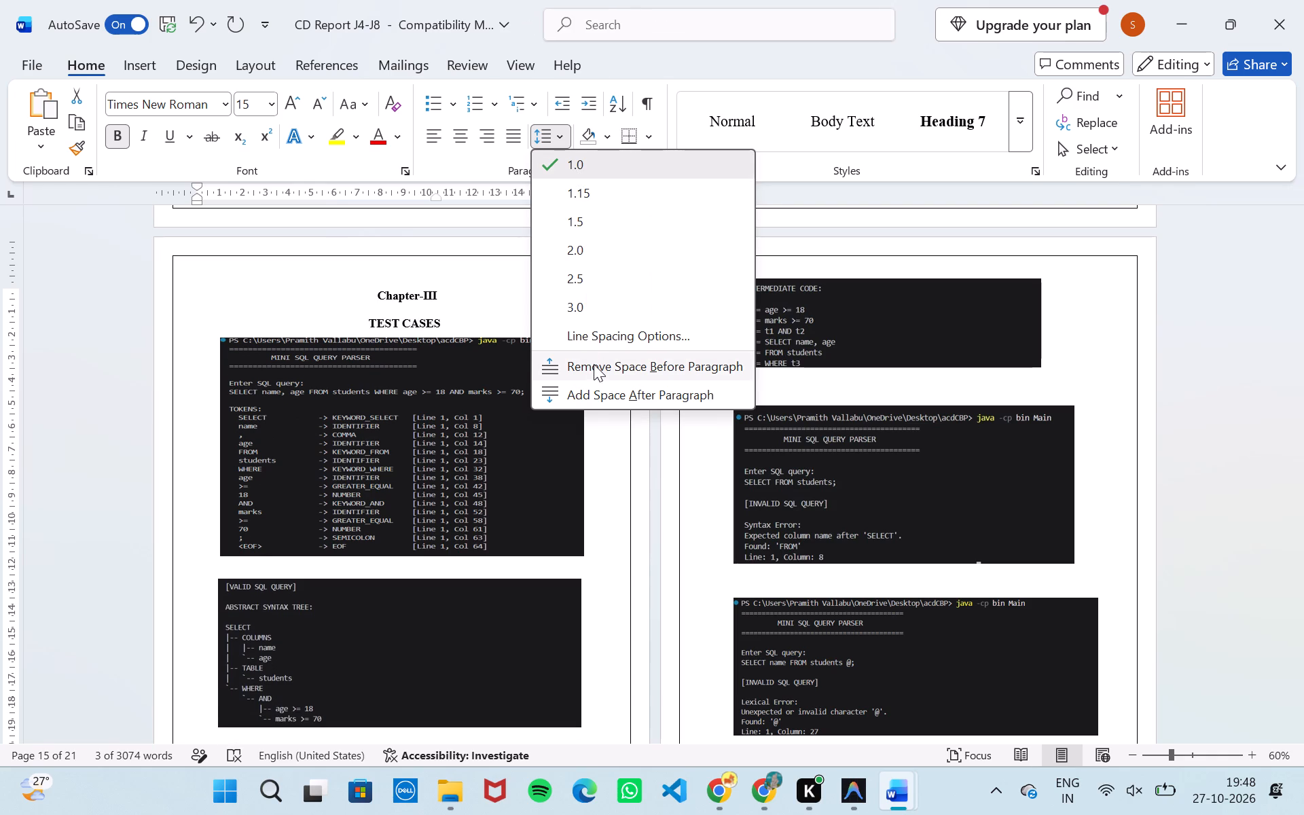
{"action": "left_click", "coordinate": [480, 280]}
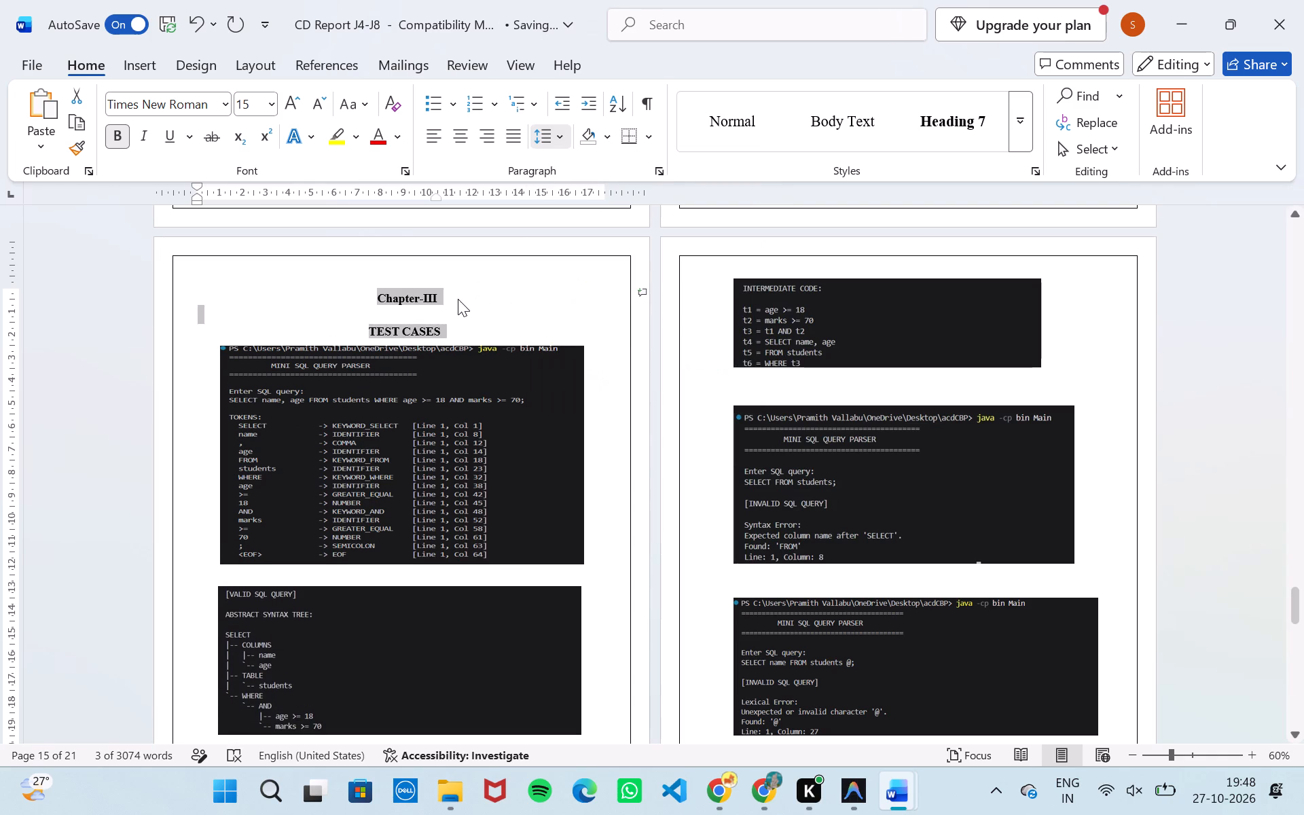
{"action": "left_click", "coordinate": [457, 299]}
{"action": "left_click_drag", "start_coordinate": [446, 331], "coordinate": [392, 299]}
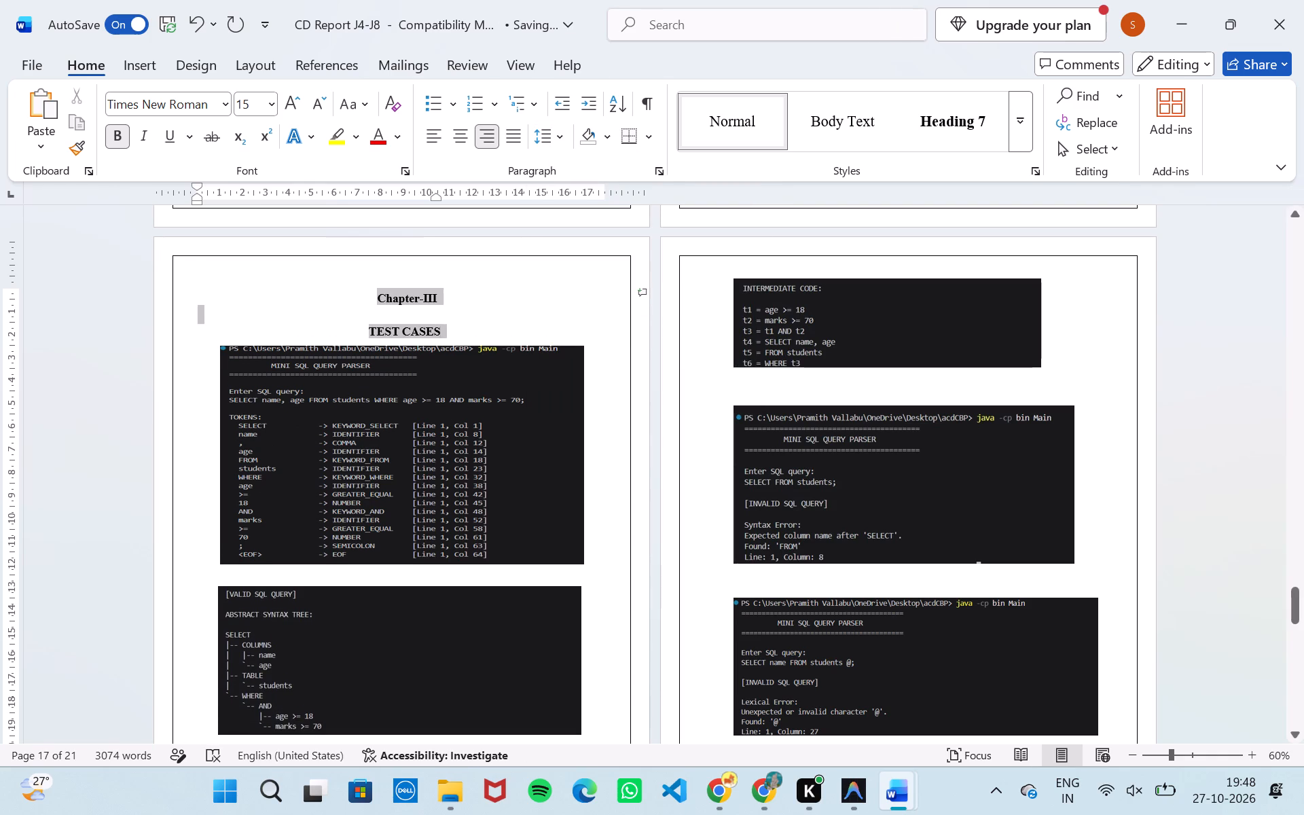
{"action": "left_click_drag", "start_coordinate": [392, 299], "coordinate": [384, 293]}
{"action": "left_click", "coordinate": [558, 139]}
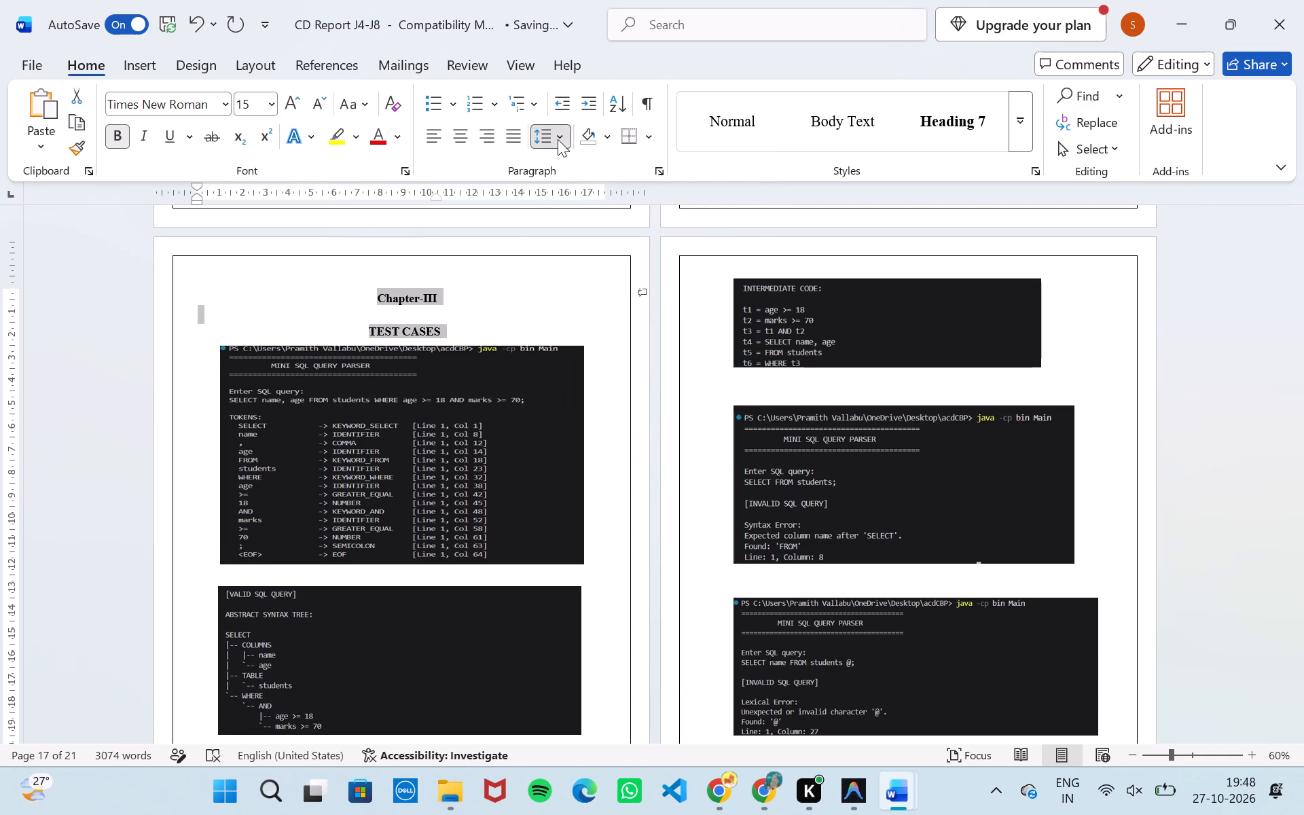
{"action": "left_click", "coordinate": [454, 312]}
Delete the empty line between the Chapter-III and TEST CASES headings.
{"action": "left_click", "coordinate": [454, 312]}
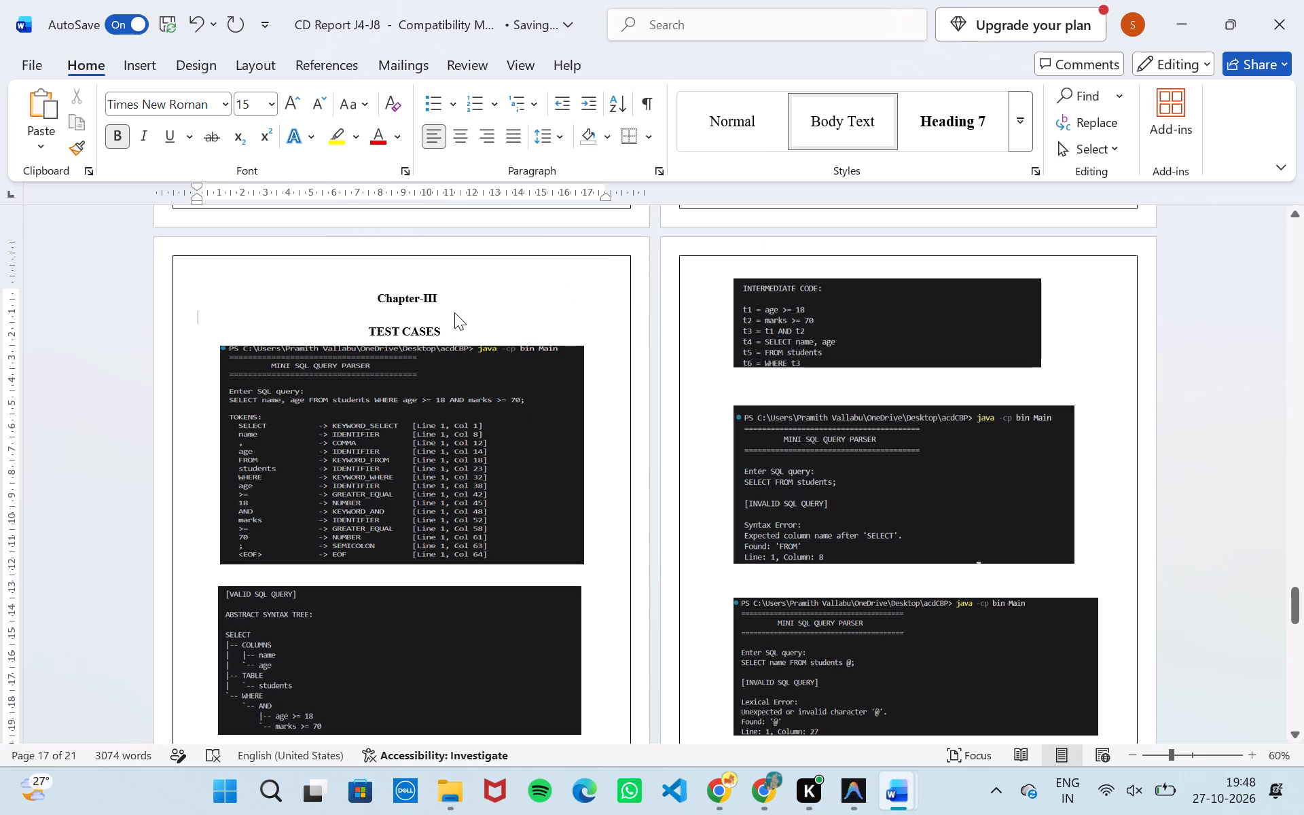
{"action": "key", "text": "BackSpace"}
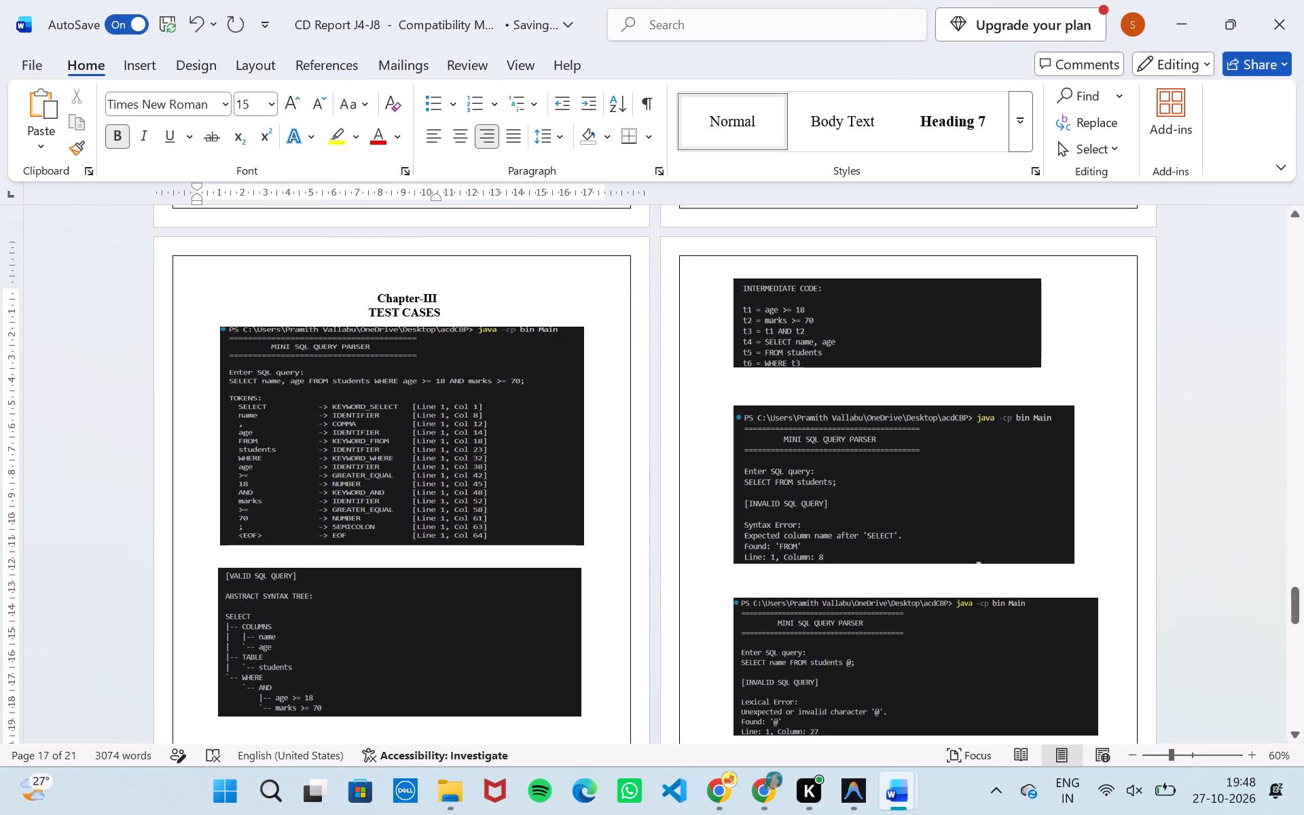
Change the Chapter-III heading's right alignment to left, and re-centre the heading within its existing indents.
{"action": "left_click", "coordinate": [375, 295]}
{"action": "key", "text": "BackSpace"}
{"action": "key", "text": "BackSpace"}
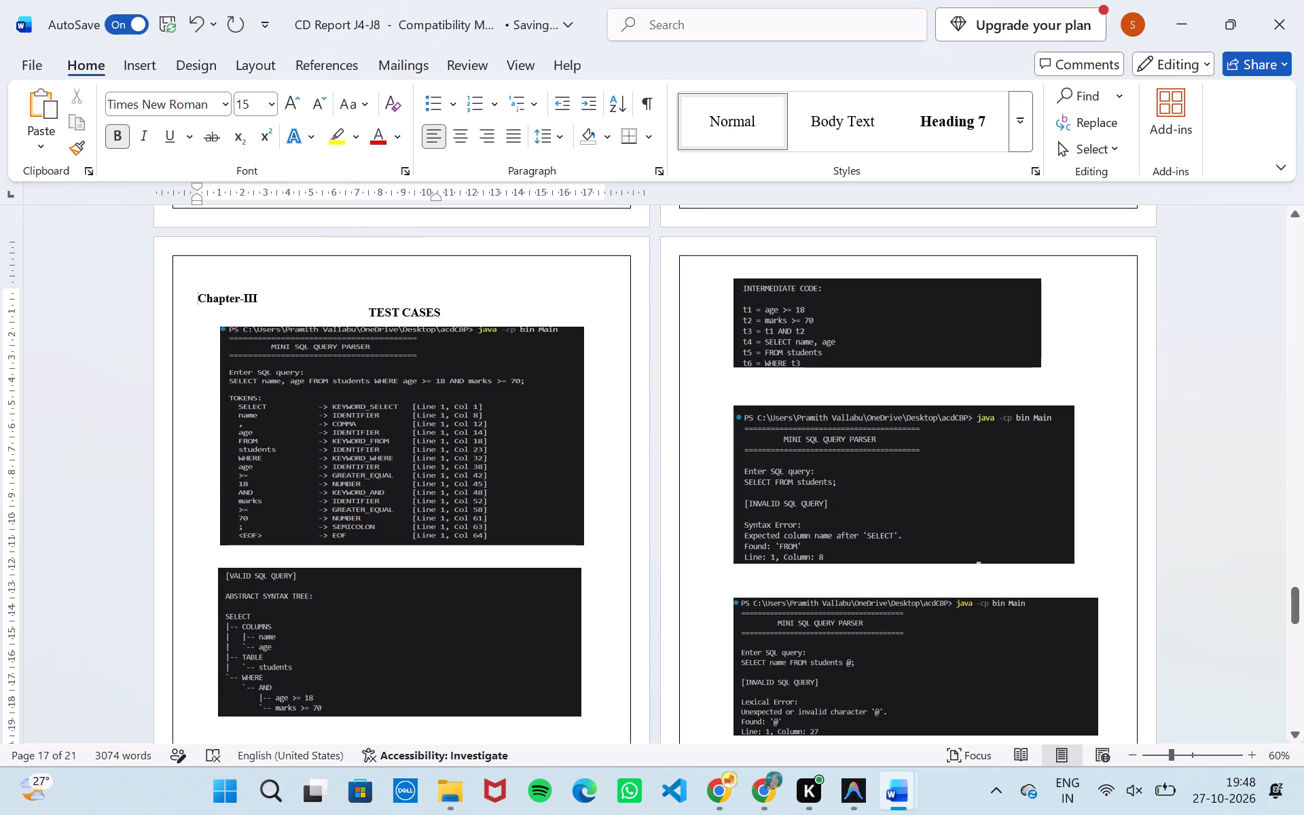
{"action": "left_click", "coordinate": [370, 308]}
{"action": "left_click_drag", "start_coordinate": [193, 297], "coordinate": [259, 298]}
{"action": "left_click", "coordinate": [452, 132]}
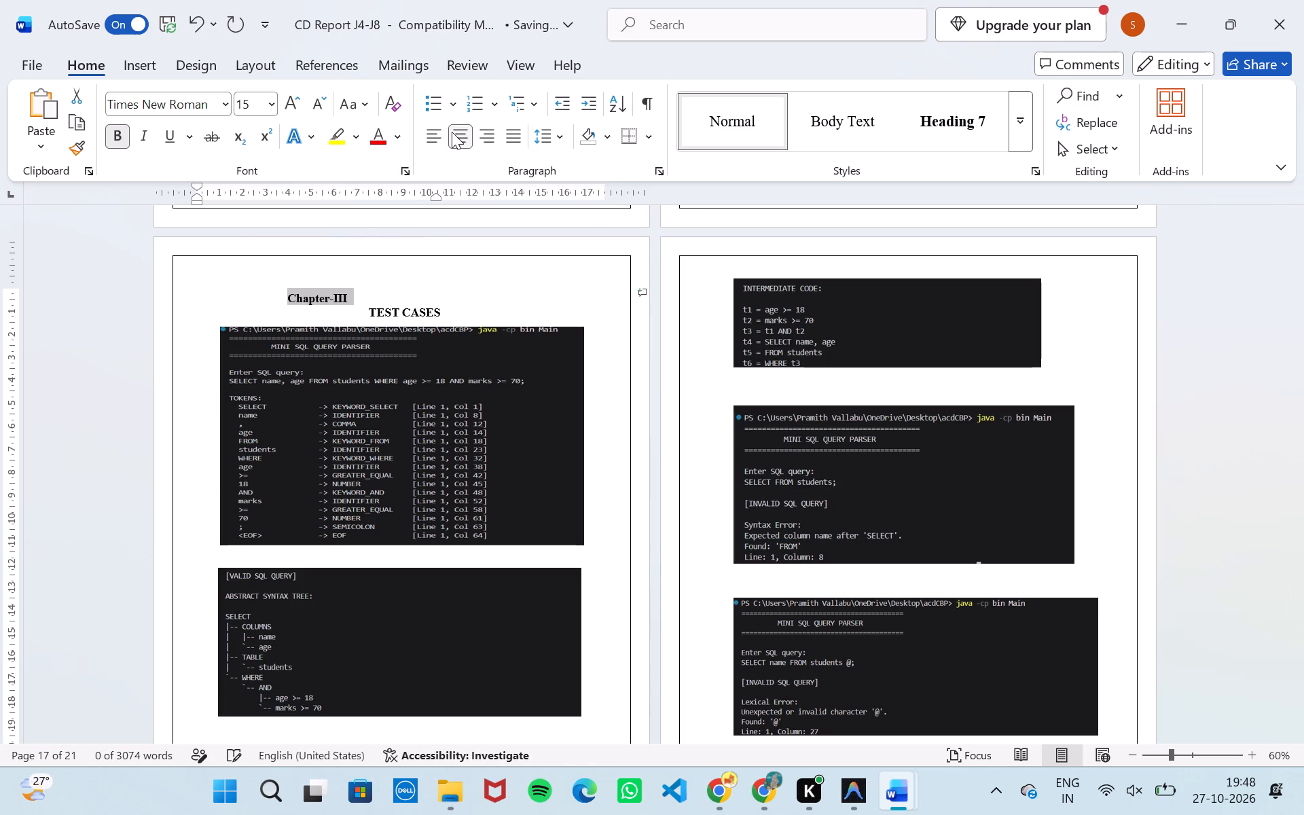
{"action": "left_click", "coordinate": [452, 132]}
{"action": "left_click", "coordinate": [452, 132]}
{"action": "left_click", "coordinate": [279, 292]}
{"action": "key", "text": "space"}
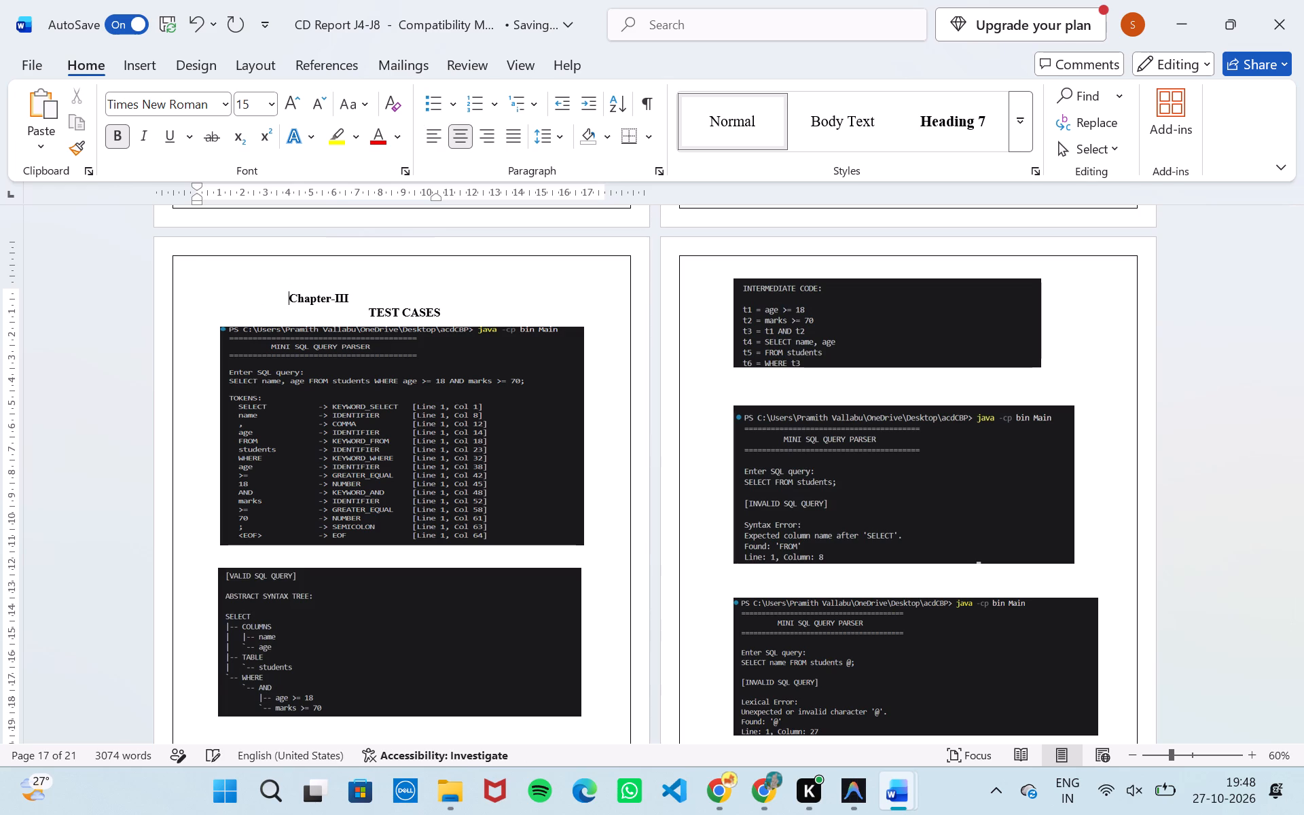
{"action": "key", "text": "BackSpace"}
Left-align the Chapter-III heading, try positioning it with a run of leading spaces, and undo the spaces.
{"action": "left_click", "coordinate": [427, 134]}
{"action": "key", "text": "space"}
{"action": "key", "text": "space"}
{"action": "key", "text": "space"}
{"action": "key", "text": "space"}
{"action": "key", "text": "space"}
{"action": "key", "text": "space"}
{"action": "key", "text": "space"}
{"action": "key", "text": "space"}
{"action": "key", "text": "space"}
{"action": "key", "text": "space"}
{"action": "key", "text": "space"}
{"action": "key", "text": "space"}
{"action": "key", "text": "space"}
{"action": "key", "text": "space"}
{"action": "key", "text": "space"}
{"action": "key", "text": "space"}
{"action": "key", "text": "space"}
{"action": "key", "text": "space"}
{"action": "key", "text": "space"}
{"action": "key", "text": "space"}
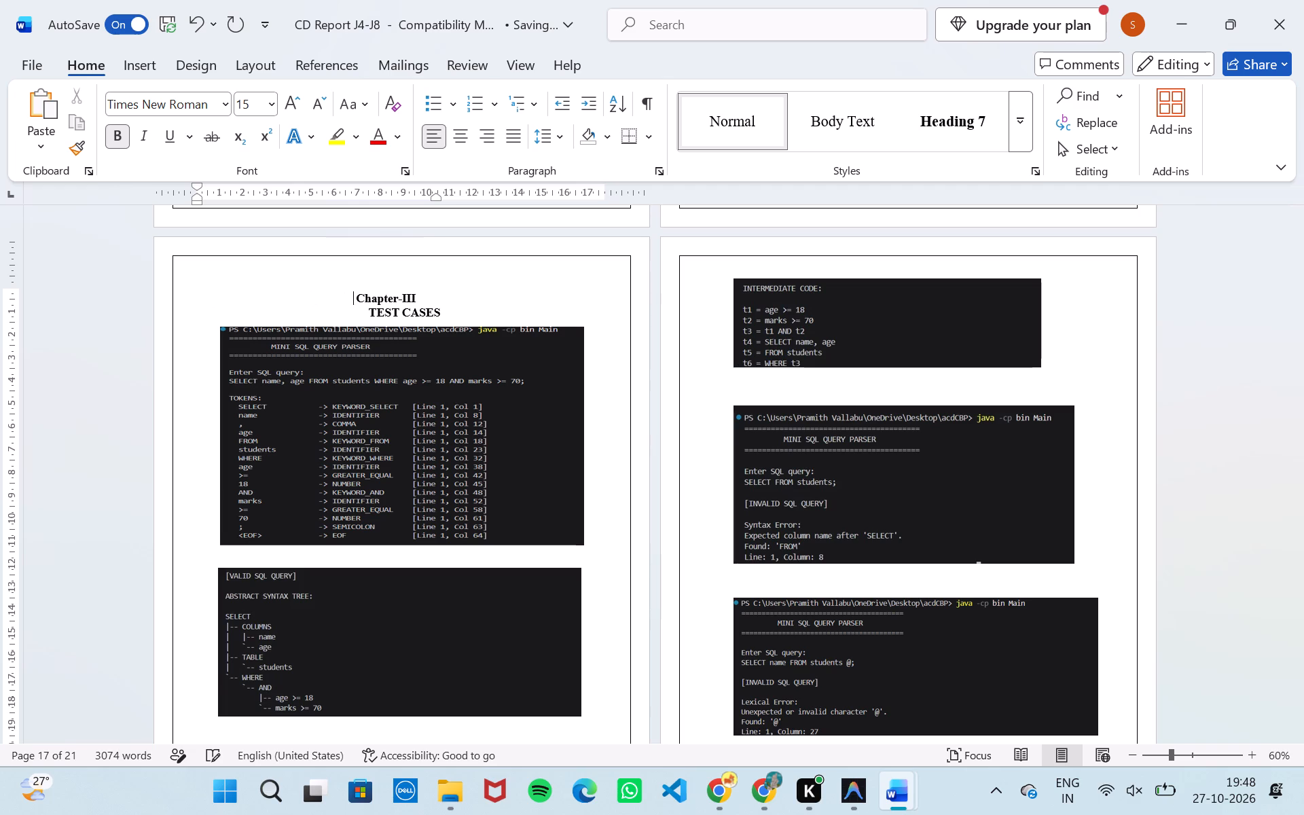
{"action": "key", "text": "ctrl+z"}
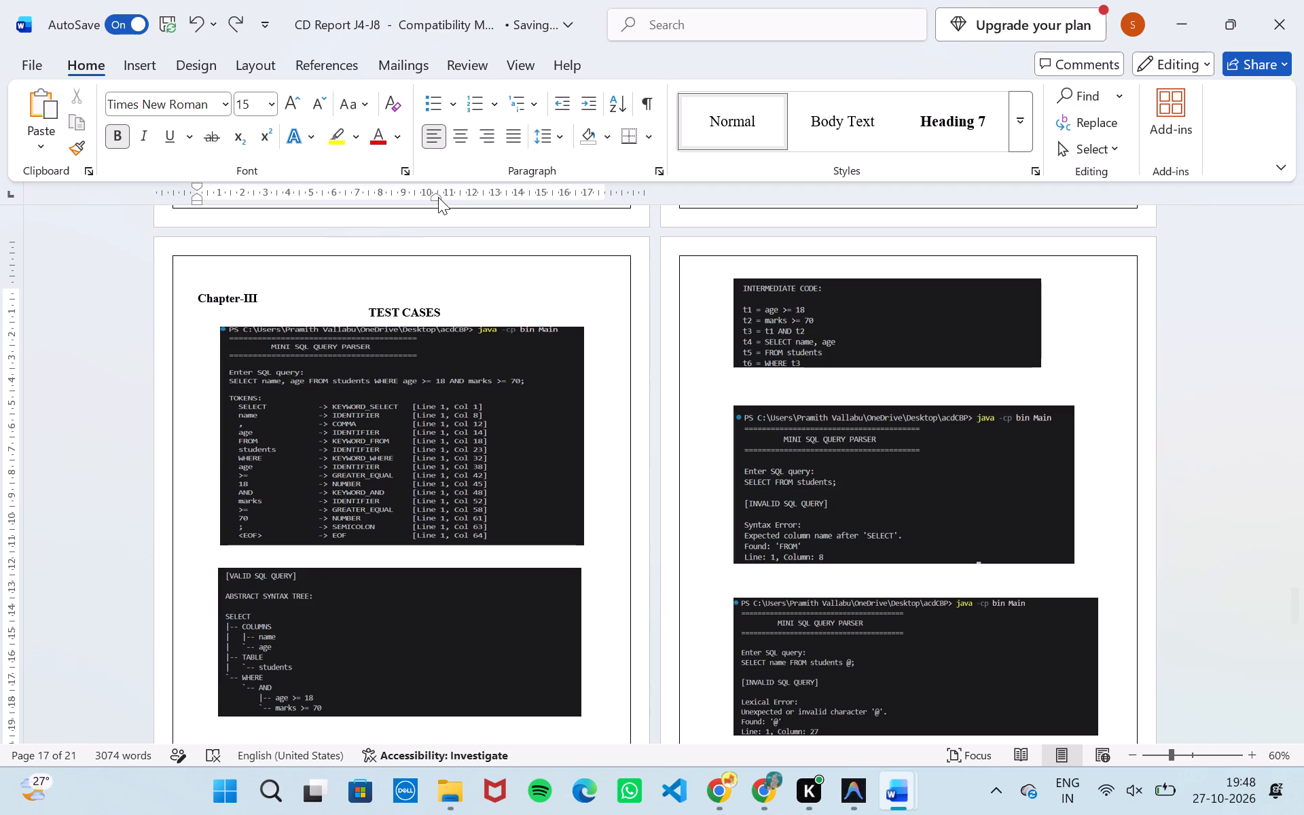
Widen the indents of the Chapter-III and TEST CASES headings, moving the right indent to the page edge and the left indent to the page border.
{"action": "left_click_drag", "start_coordinate": [437, 196], "coordinate": [628, 219]}
{"action": "left_click_drag", "start_coordinate": [628, 219], "coordinate": [629, 220]}
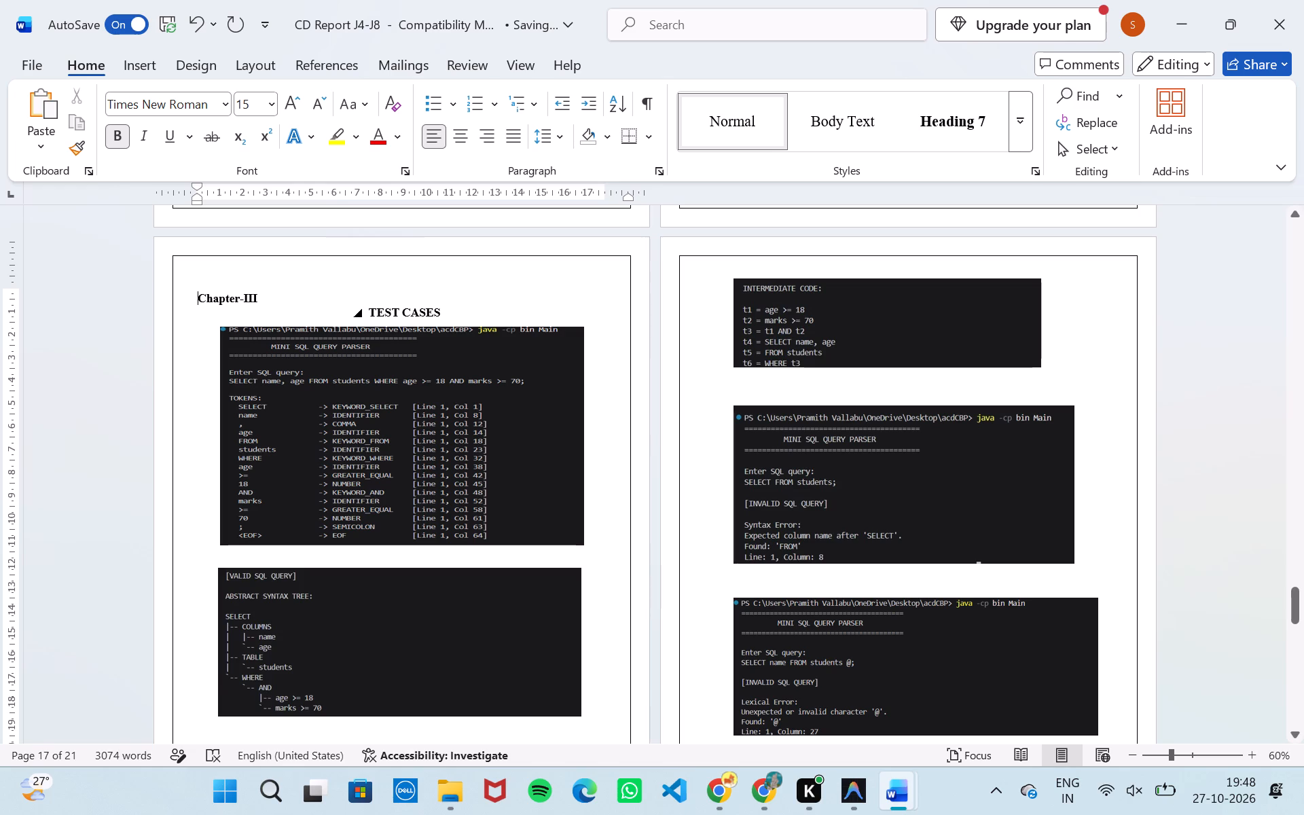
{"action": "left_click_drag", "start_coordinate": [438, 316], "coordinate": [204, 294]}
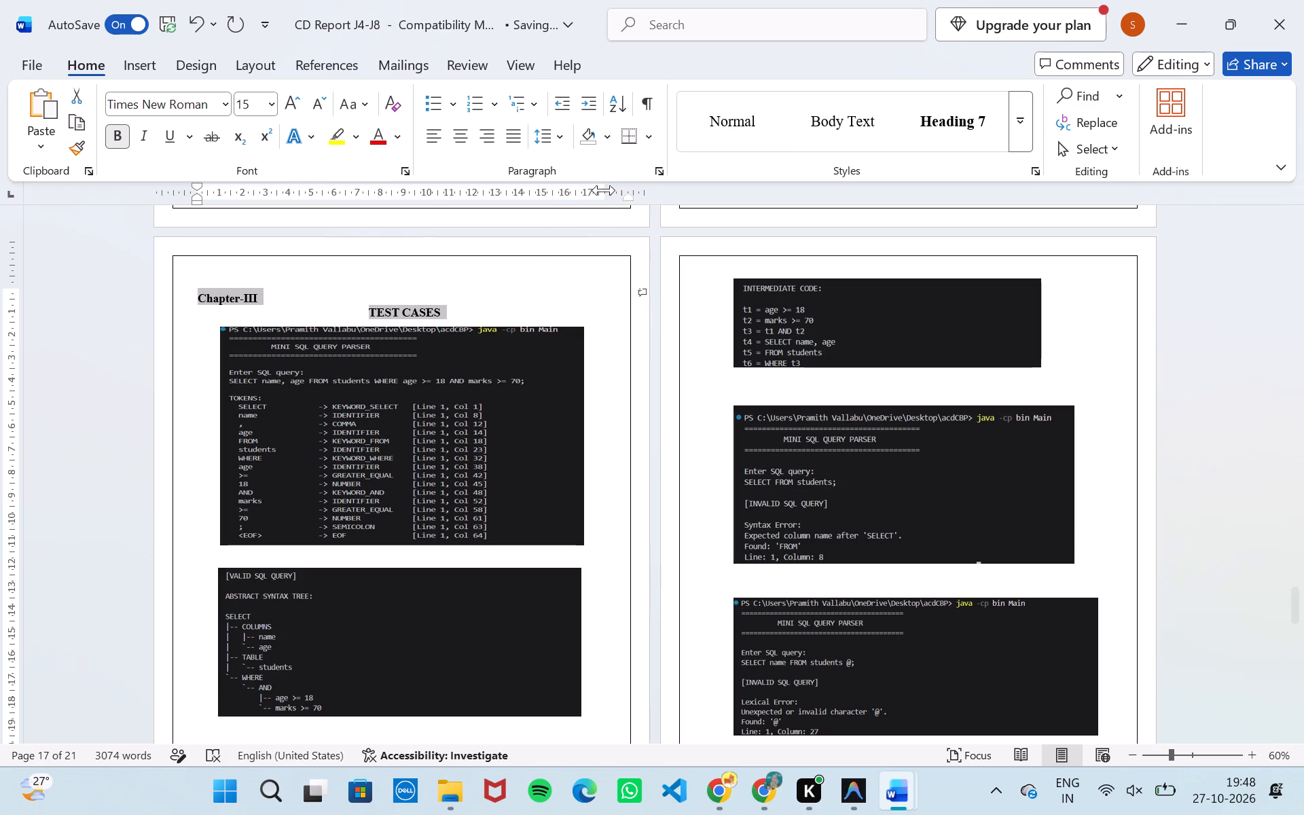
{"action": "left_click_drag", "start_coordinate": [604, 189], "coordinate": [631, 194]}
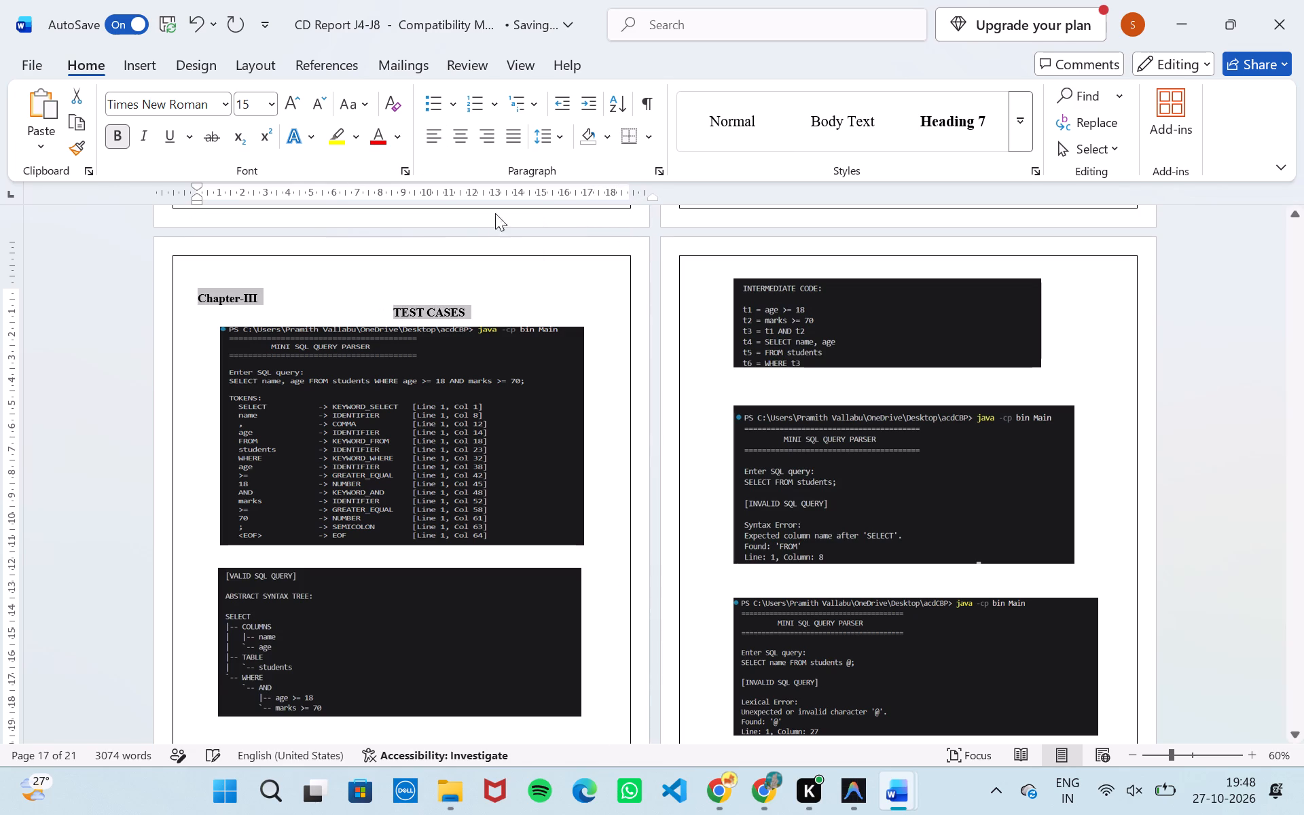
{"action": "left_click_drag", "start_coordinate": [196, 202], "coordinate": [175, 202]}
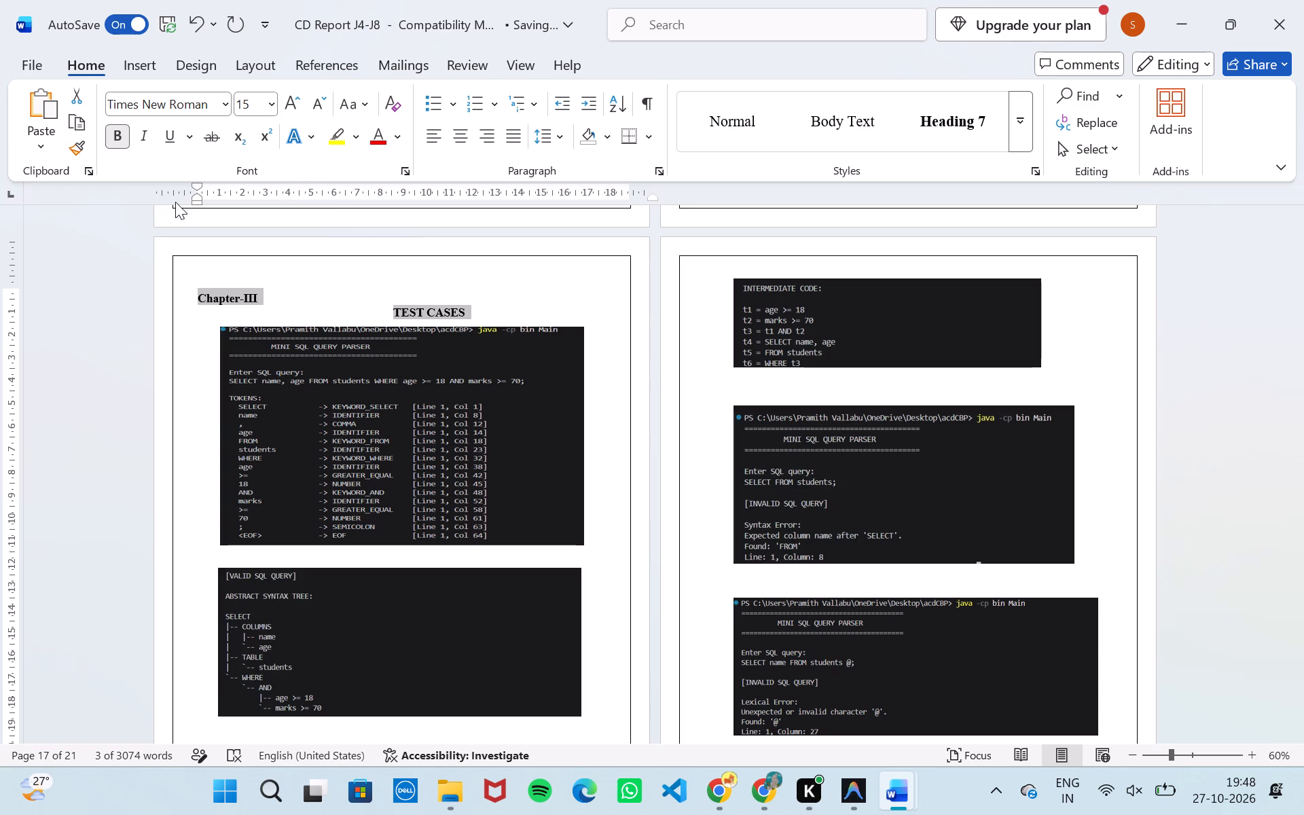
{"action": "left_click_drag", "start_coordinate": [175, 202], "coordinate": [169, 200]}
{"action": "left_click_drag", "start_coordinate": [198, 198], "coordinate": [192, 198]}
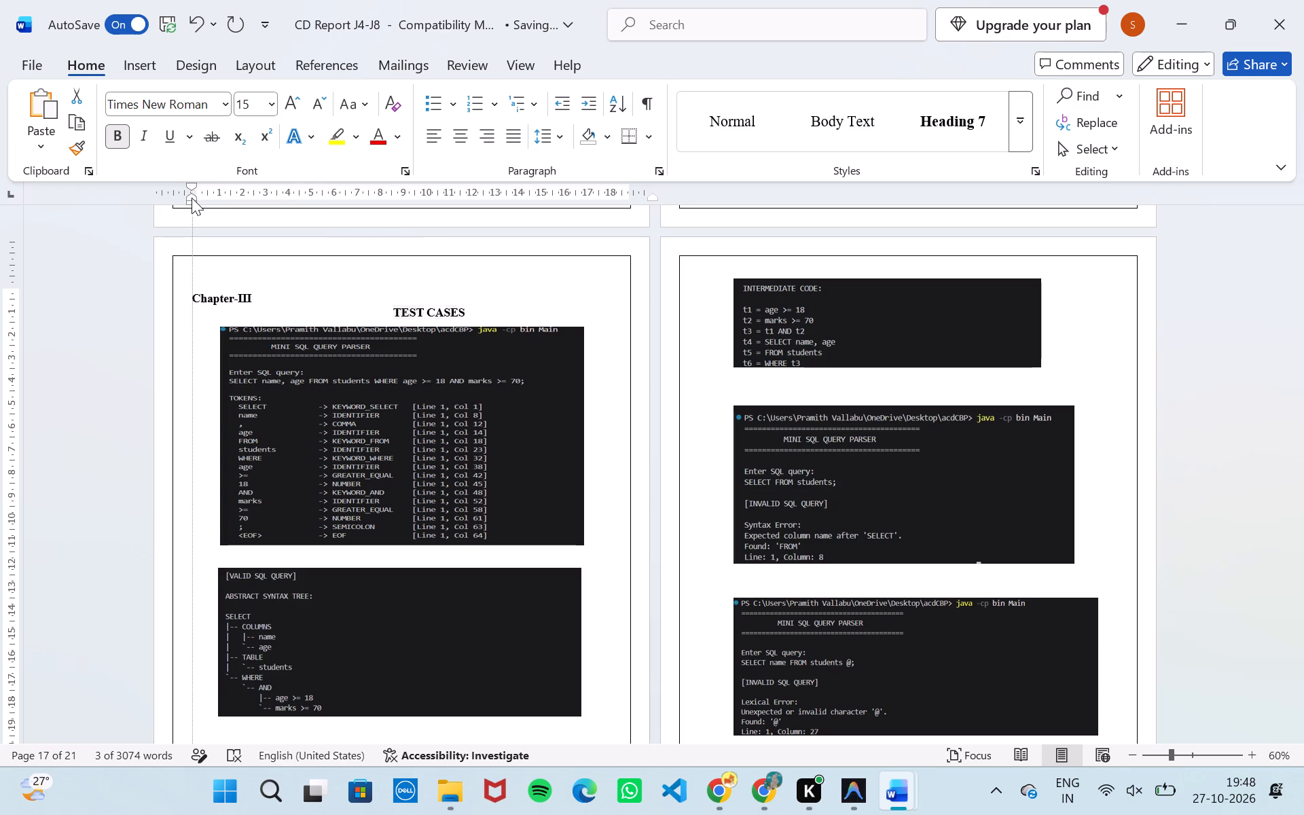
{"action": "left_click_drag", "start_coordinate": [192, 198], "coordinate": [173, 197]}
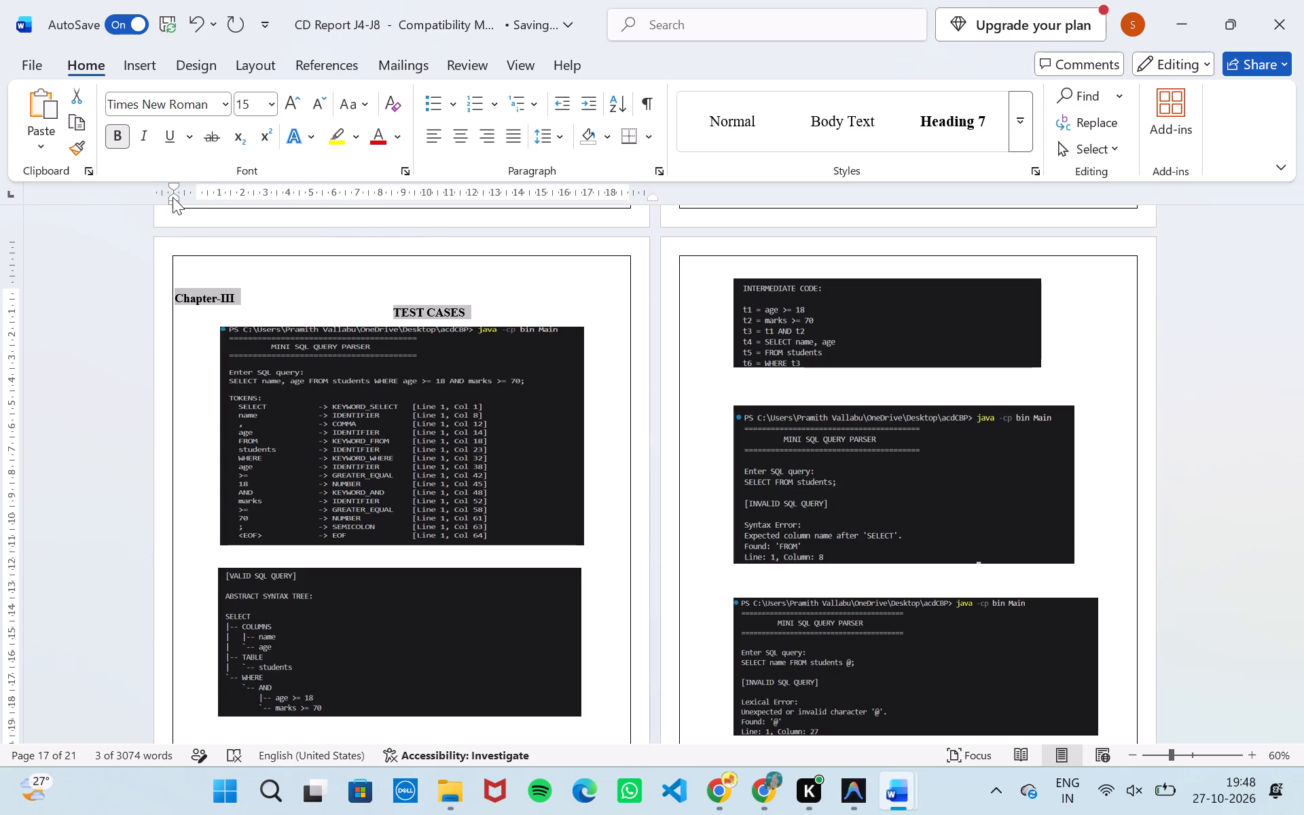
{"action": "left_click_drag", "start_coordinate": [198, 193], "coordinate": [174, 188]}
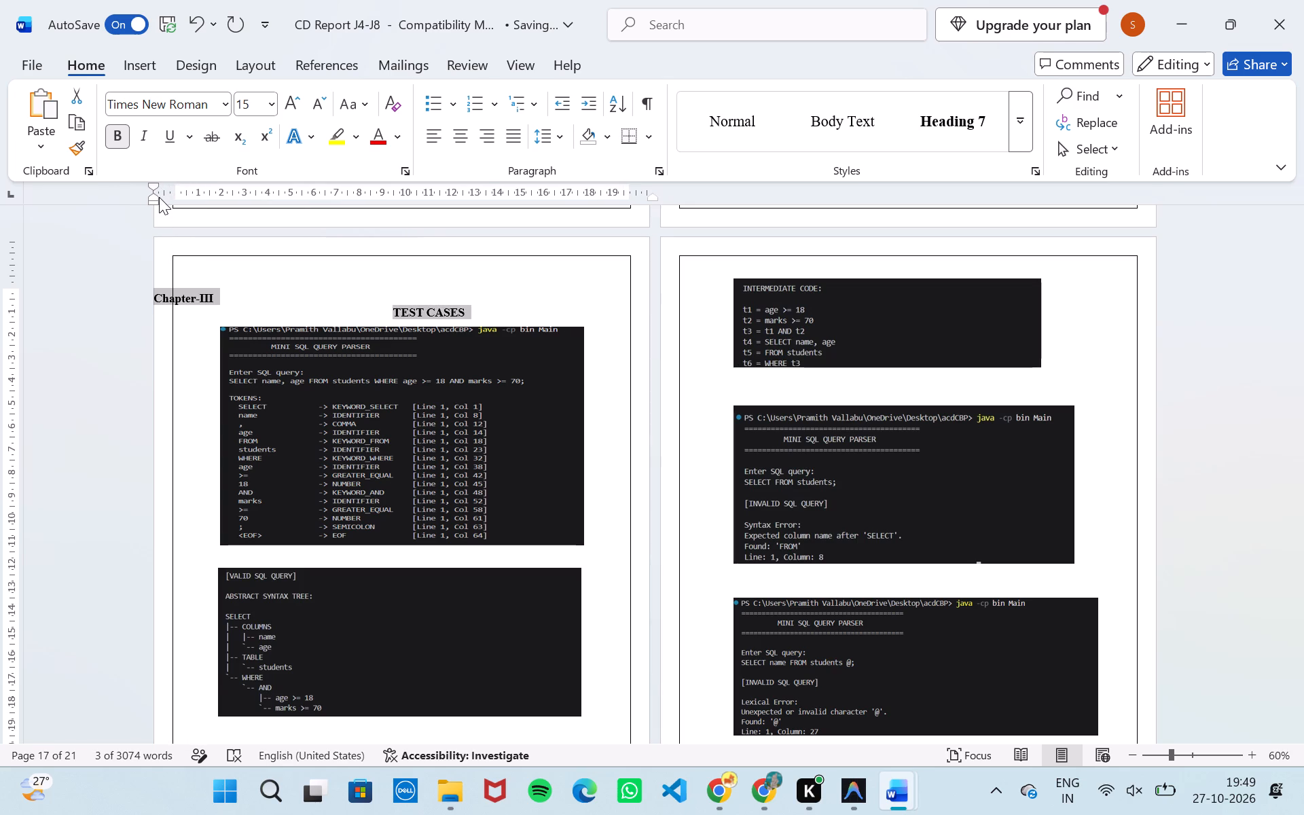
{"action": "left_click_drag", "start_coordinate": [155, 198], "coordinate": [173, 200]}
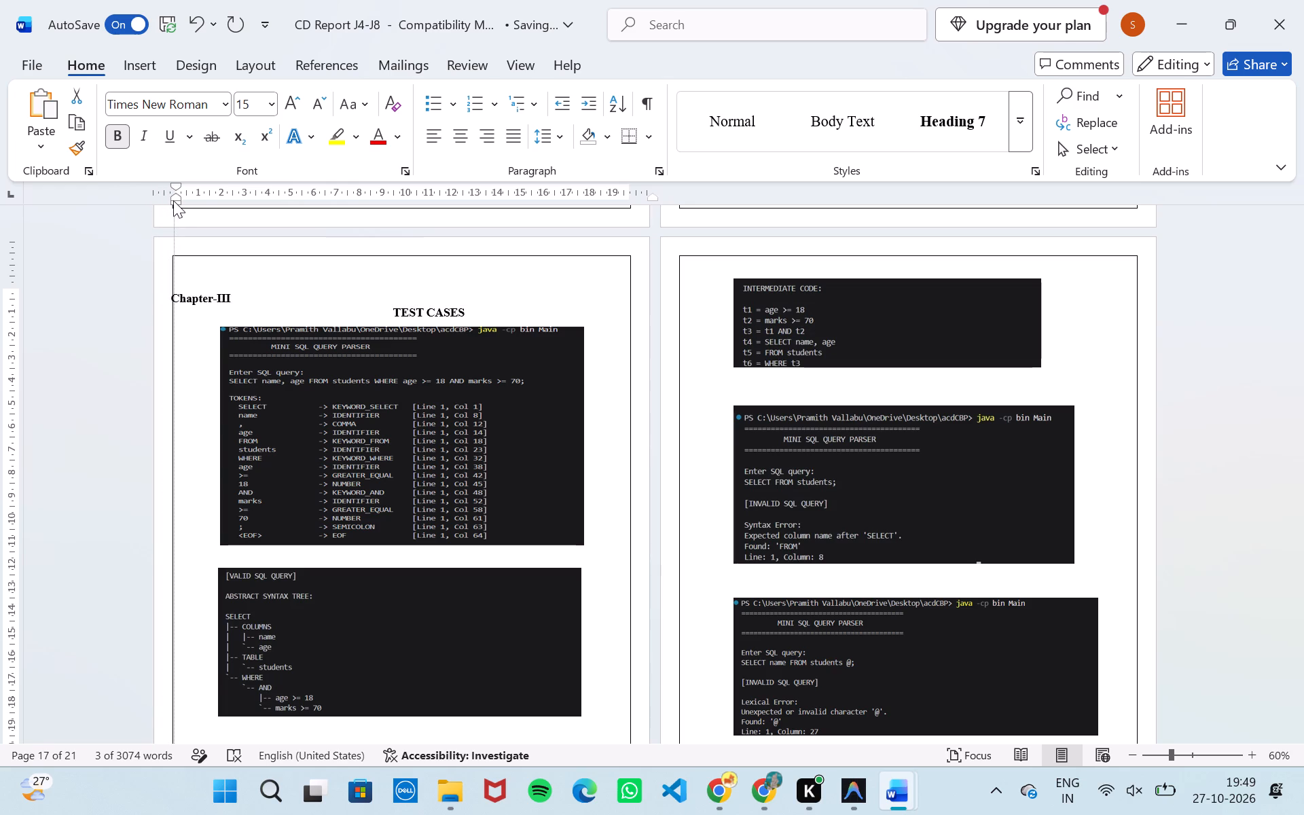
{"action": "left_click_drag", "start_coordinate": [173, 200], "coordinate": [176, 202]}
Centre both headings and add five spaces before TEST CASES to line it up under Chapter-III.
{"action": "left_click", "coordinate": [467, 132]}
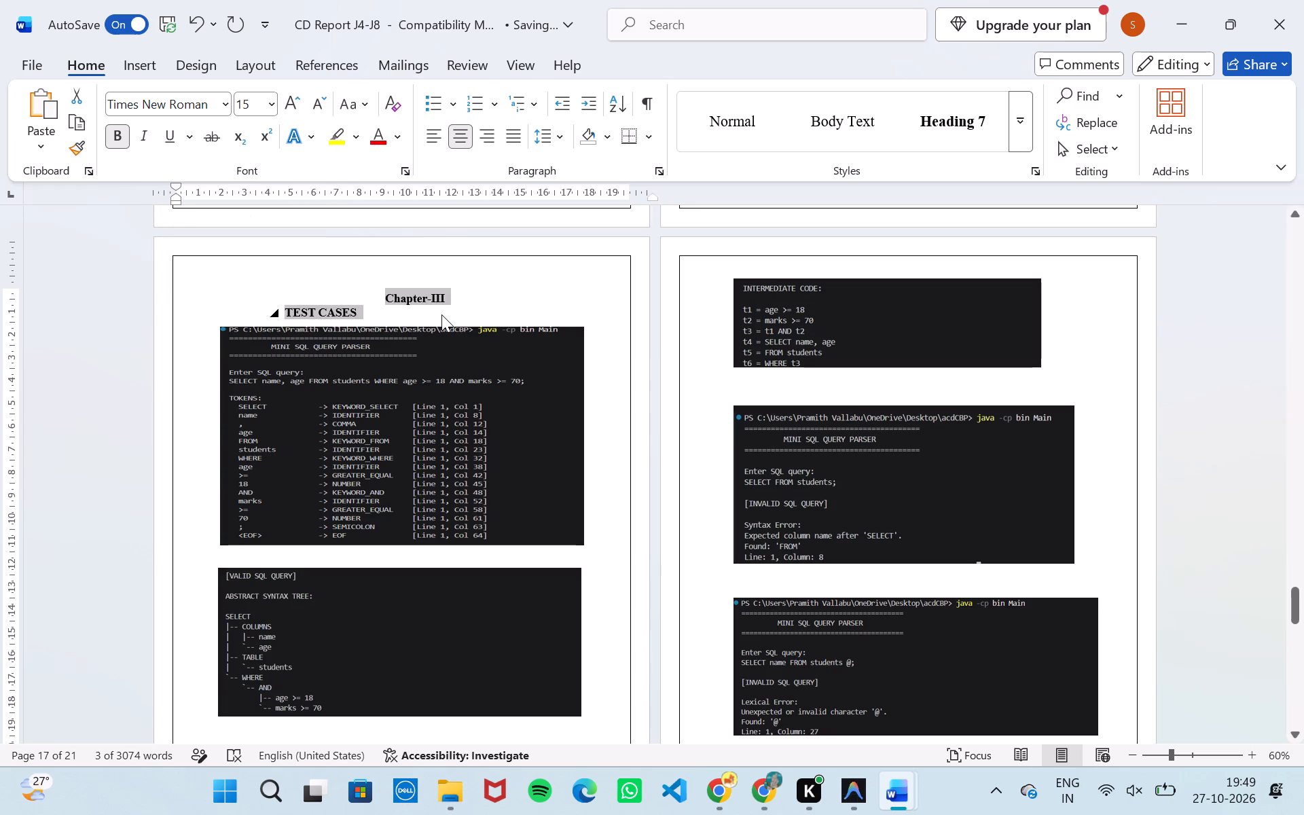
{"action": "left_click", "coordinate": [441, 314]}
{"action": "left_click", "coordinate": [285, 313]}
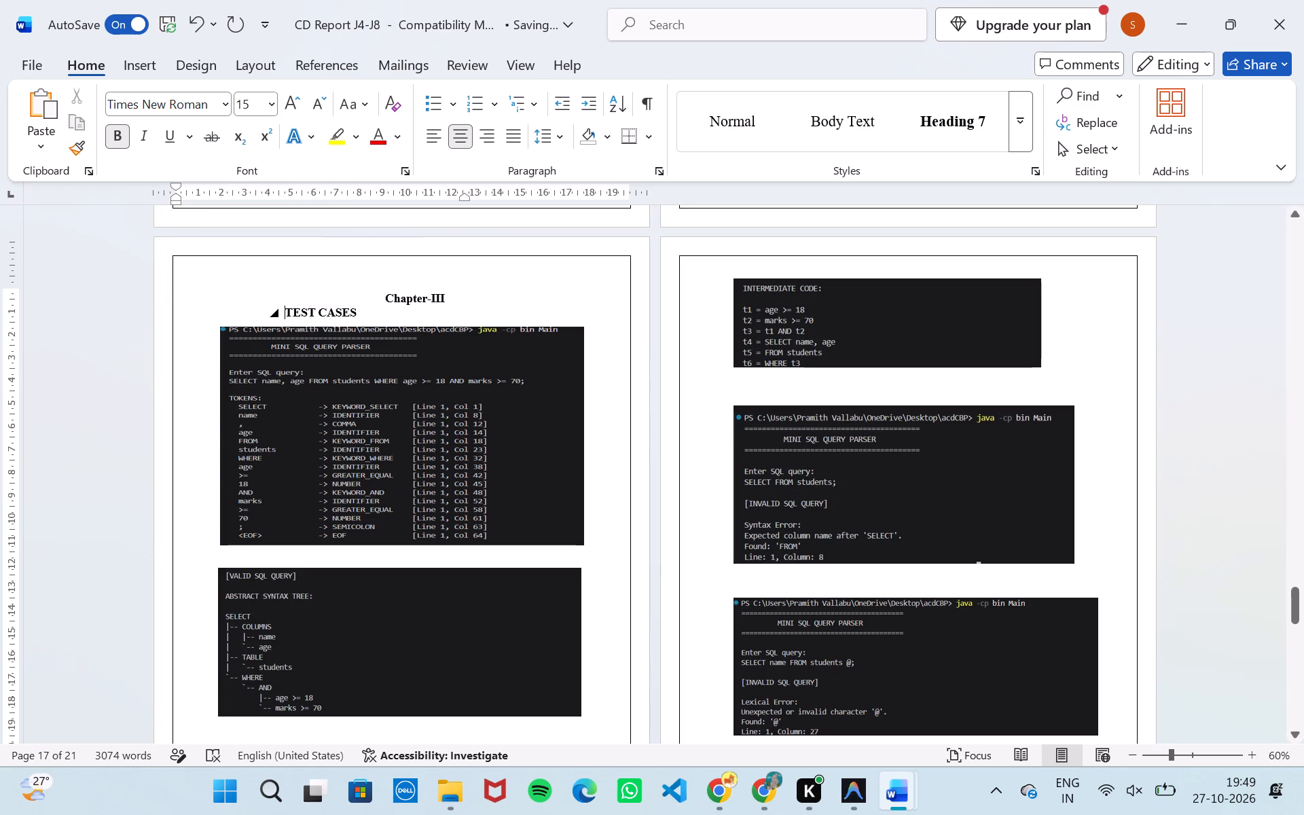
{"action": "key", "text": "space"}
{"action": "key", "text": "space"}
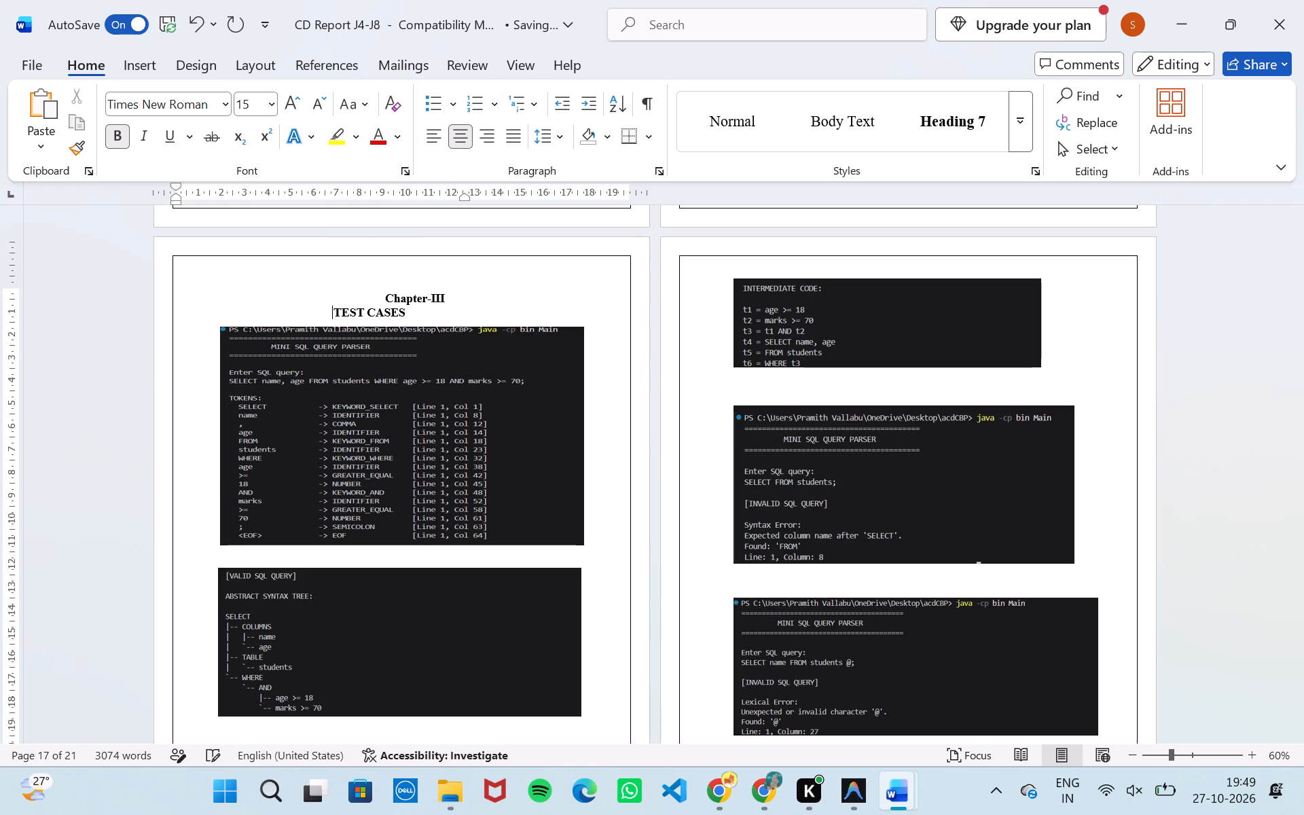
{"action": "key", "text": "space"}
{"action": "key", "text": "space"}
{"action": "key", "text": "space"}
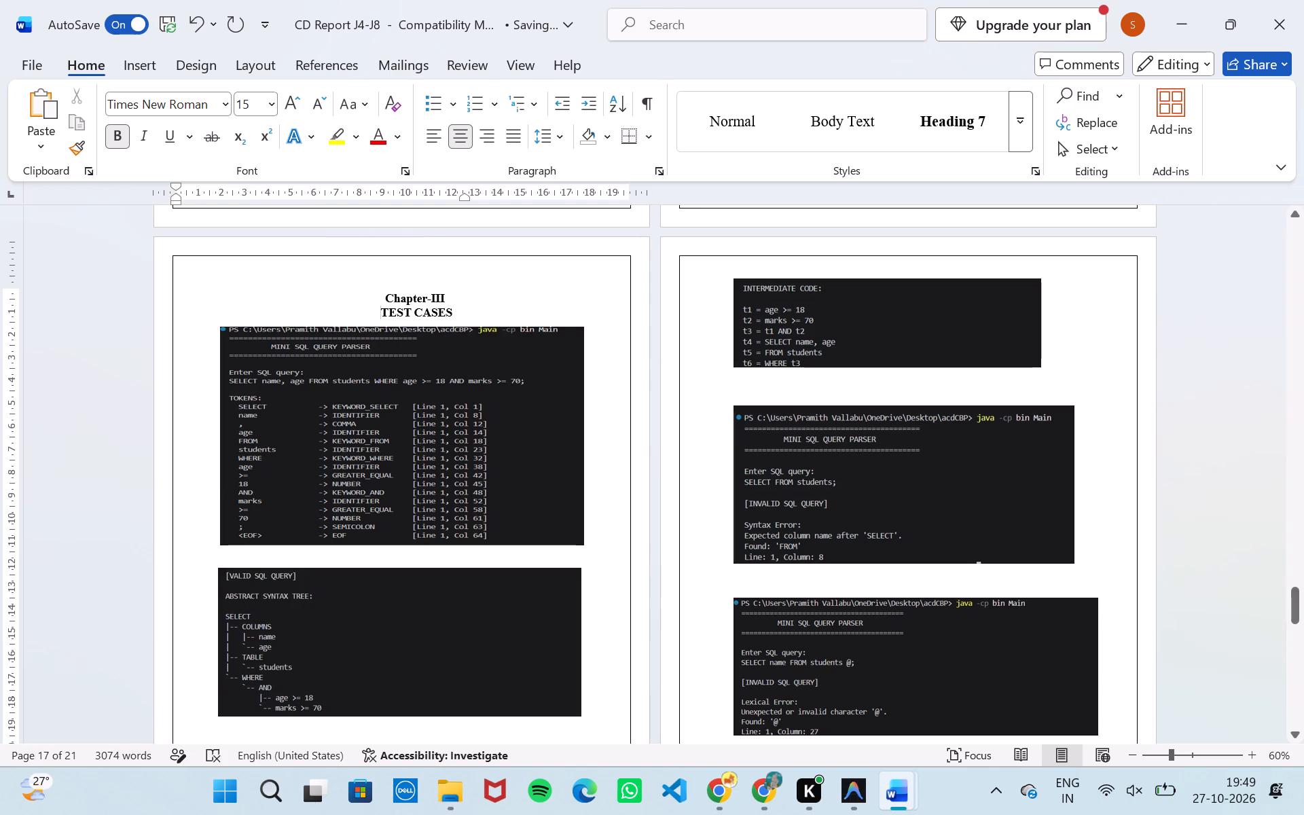
Delete all six SQL query parser output pictures from the three TEST CASES pages of Chapter-III.
{"action": "left_click", "coordinate": [463, 393]}
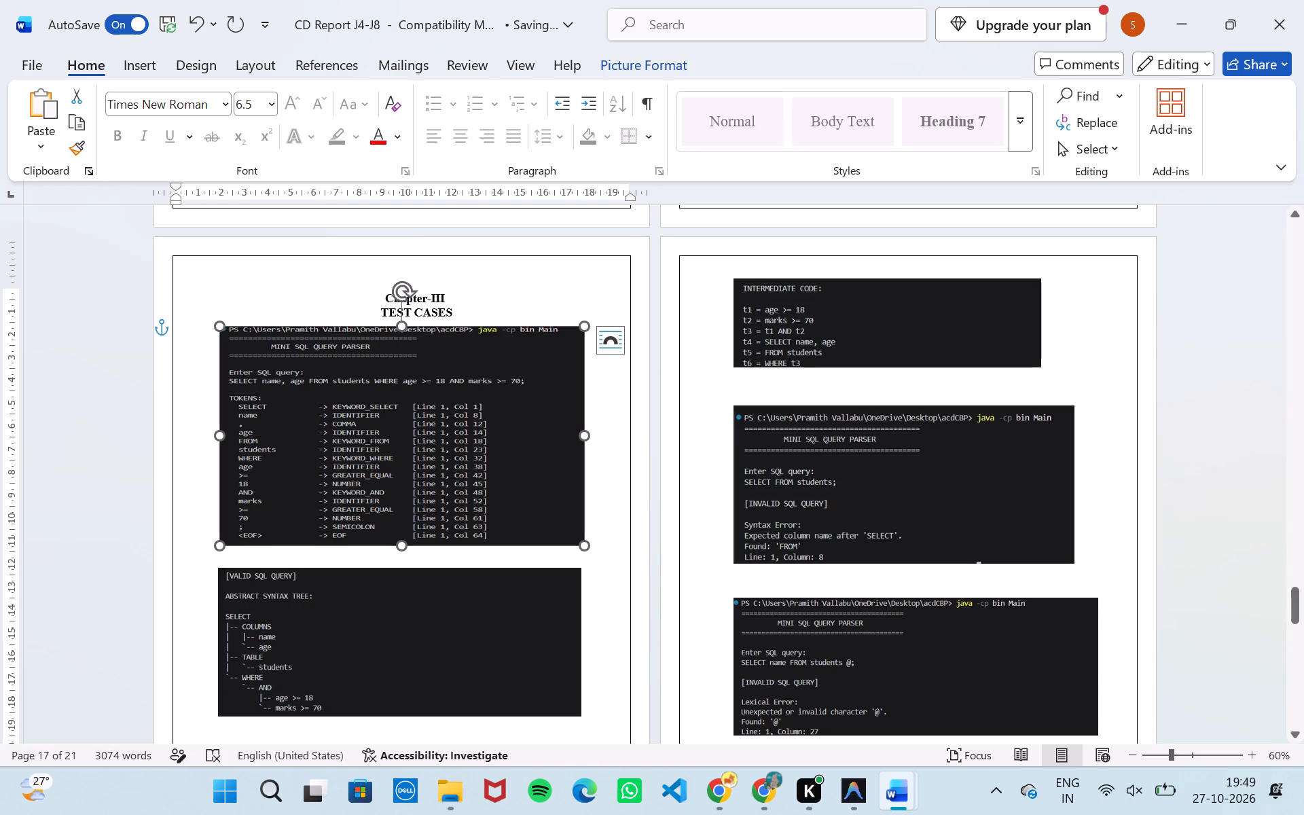
{"action": "key", "text": "Delete"}
{"action": "left_click", "coordinate": [454, 416]}
{"action": "key", "text": "Delete"}
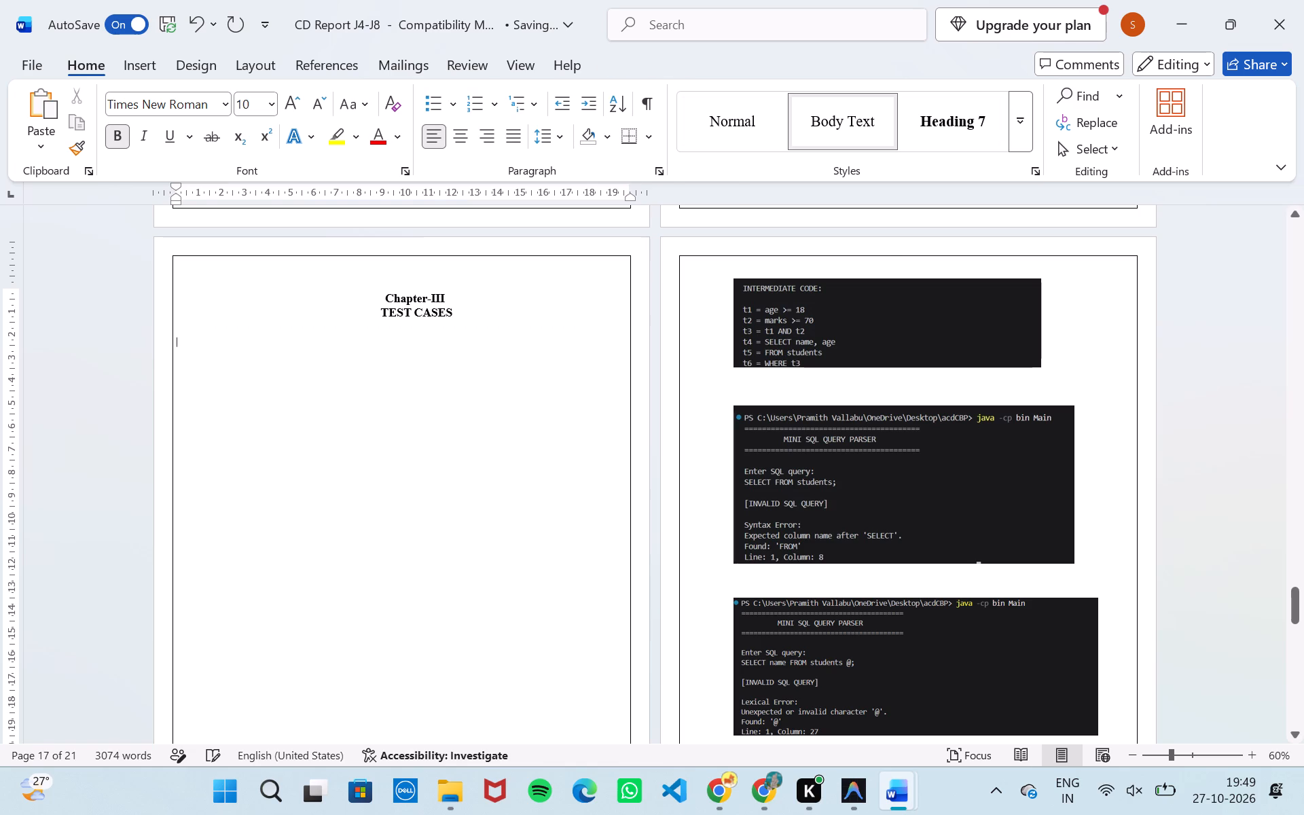
{"action": "left_click", "coordinate": [871, 331]}
{"action": "key", "text": "Delete"}
{"action": "left_click", "coordinate": [877, 419]}
{"action": "key", "text": "Delete"}
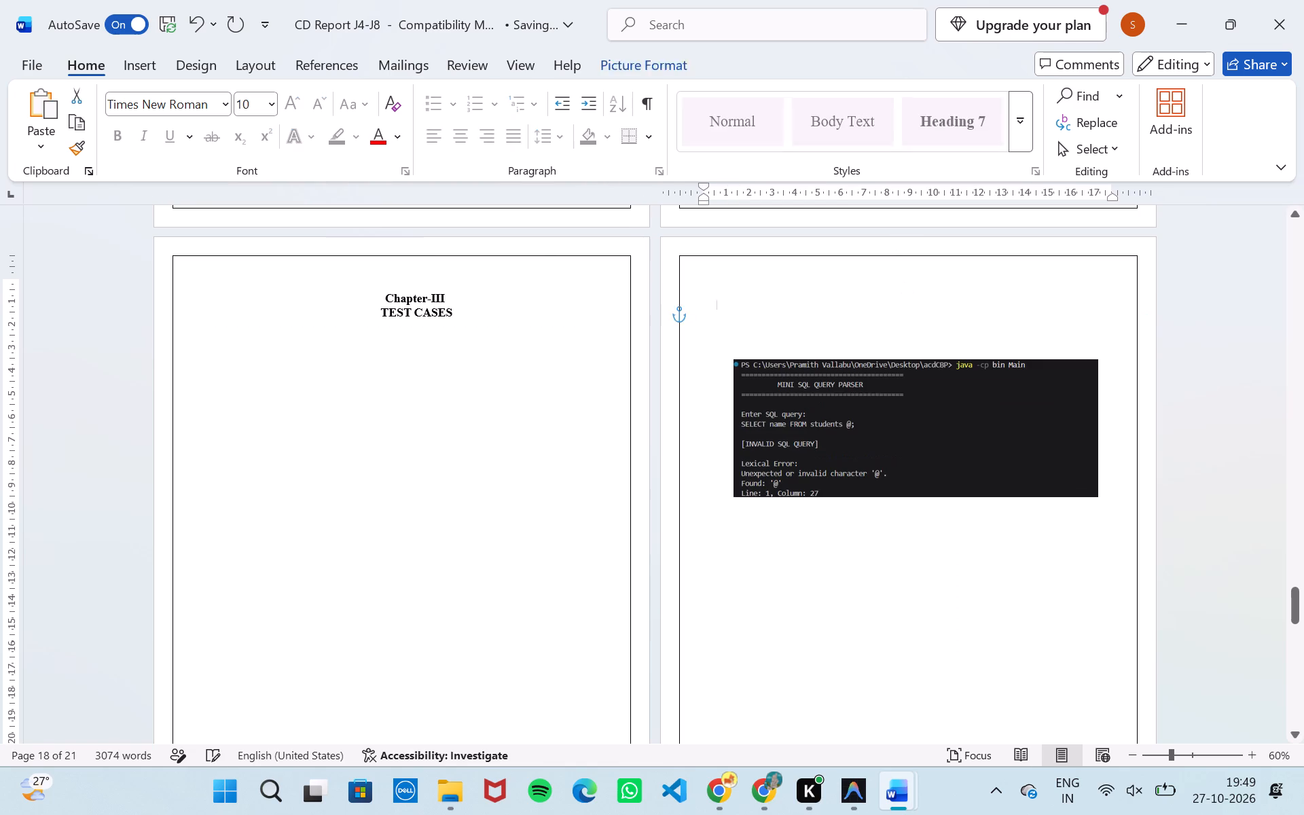
{"action": "left_click", "coordinate": [884, 442]}
{"action": "key", "text": "Delete"}
{"action": "scroll", "coordinate": [884, 442], "scroll_direction": "down", "scroll_amount": 4}
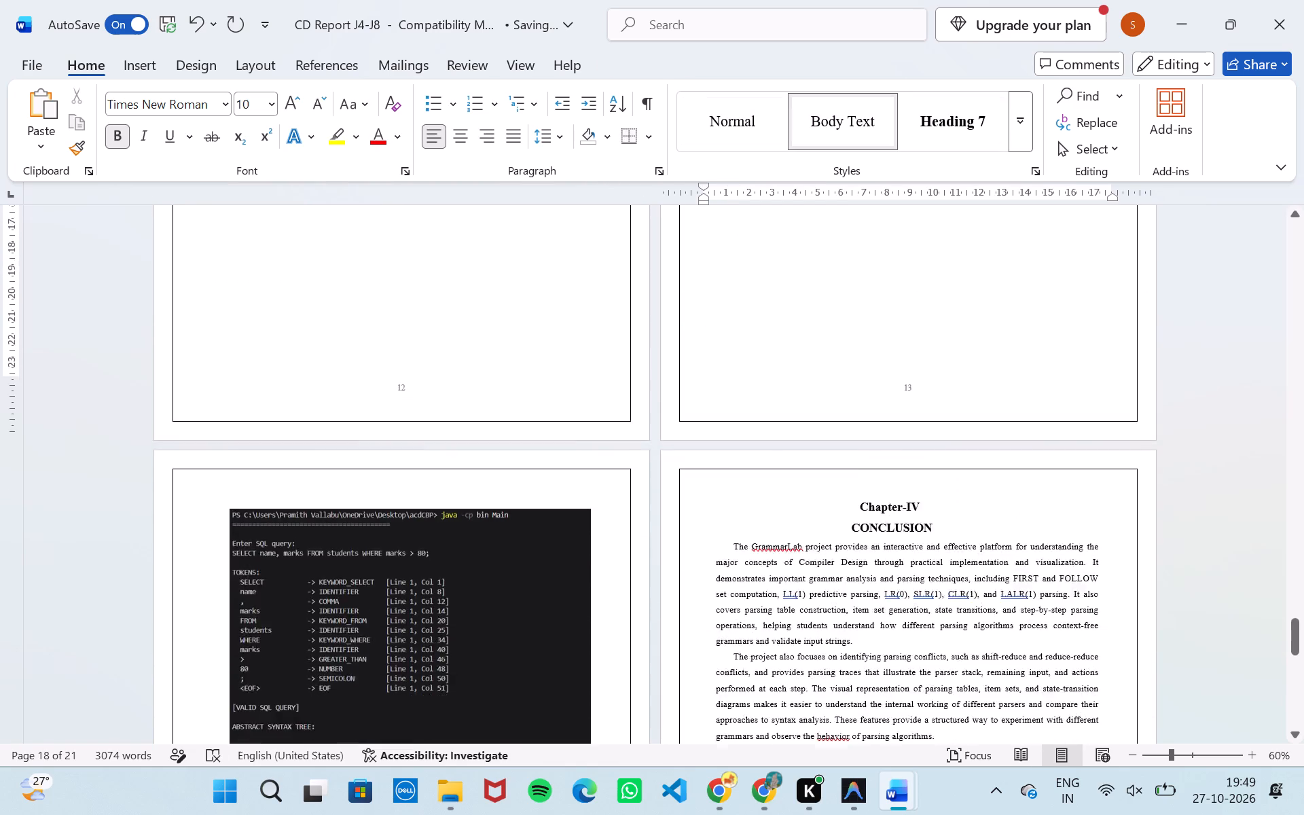
{"action": "scroll", "coordinate": [884, 442], "scroll_direction": "down", "scroll_amount": 3}
{"action": "left_click", "coordinate": [492, 357]}
{"action": "key", "text": "Delete"}
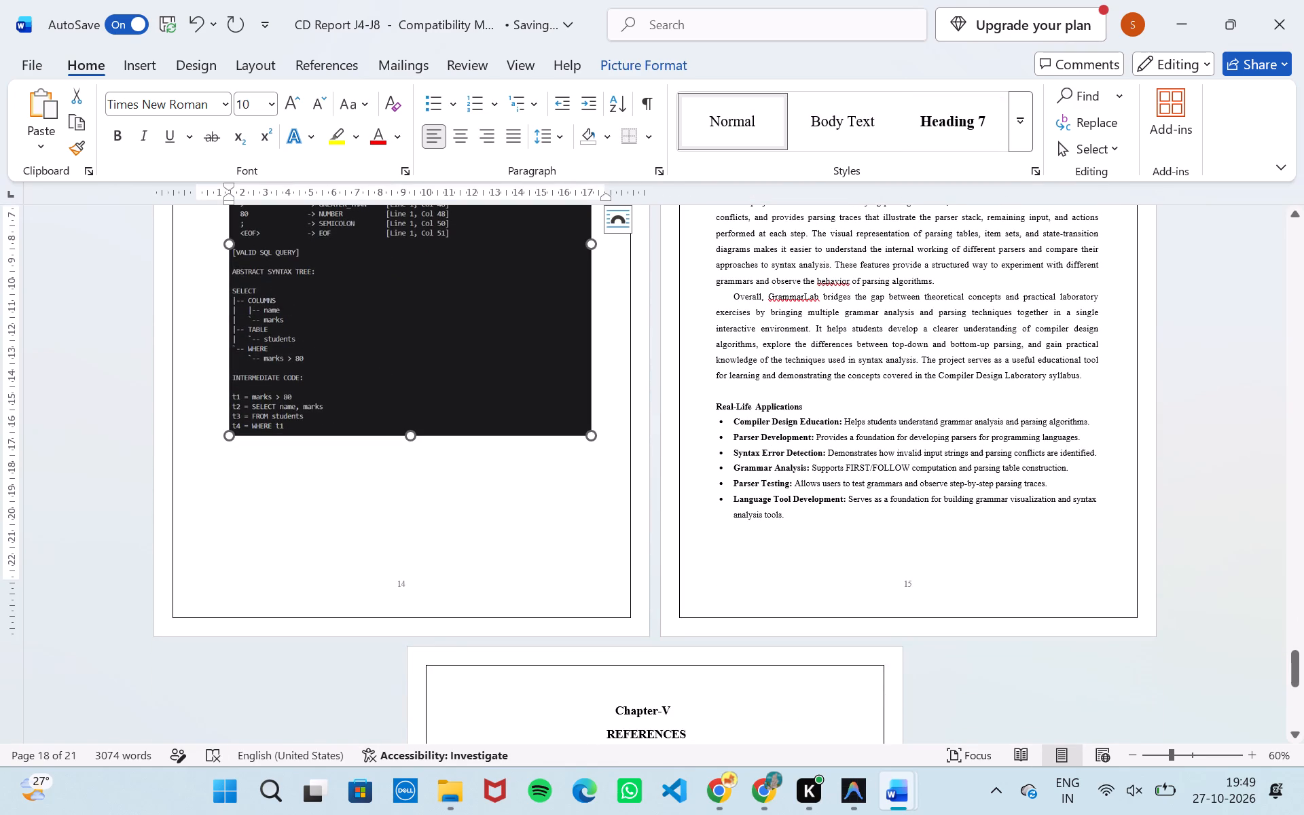
Set the Chapter-IV text, from the first CONCLUSION paragraph through the Real-Life Applications bullets, to font size 12.
{"action": "scroll", "coordinate": [841, 292], "scroll_direction": "up", "scroll_amount": 1}
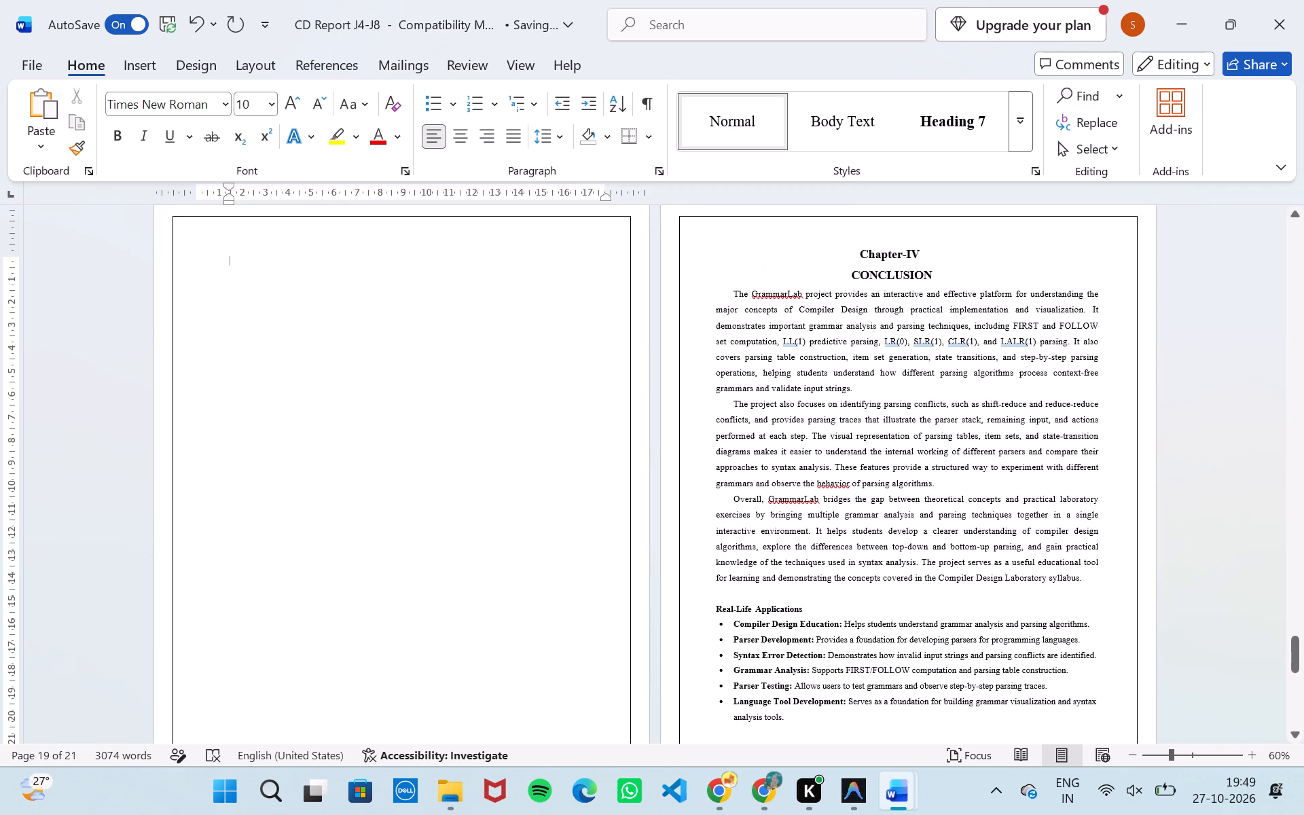
{"action": "left_click_drag", "start_coordinate": [734, 293], "coordinate": [838, 719]}
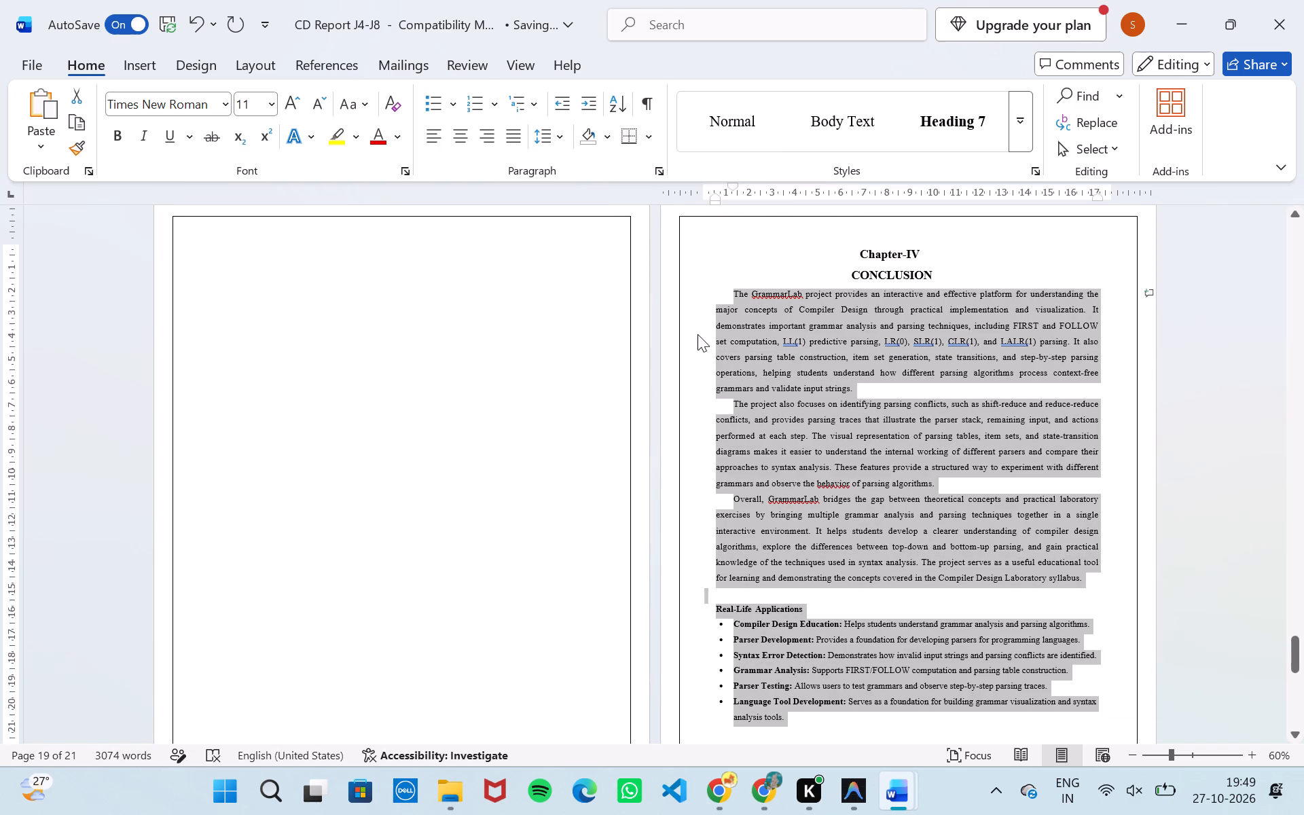
{"action": "left_click", "coordinate": [267, 109]}
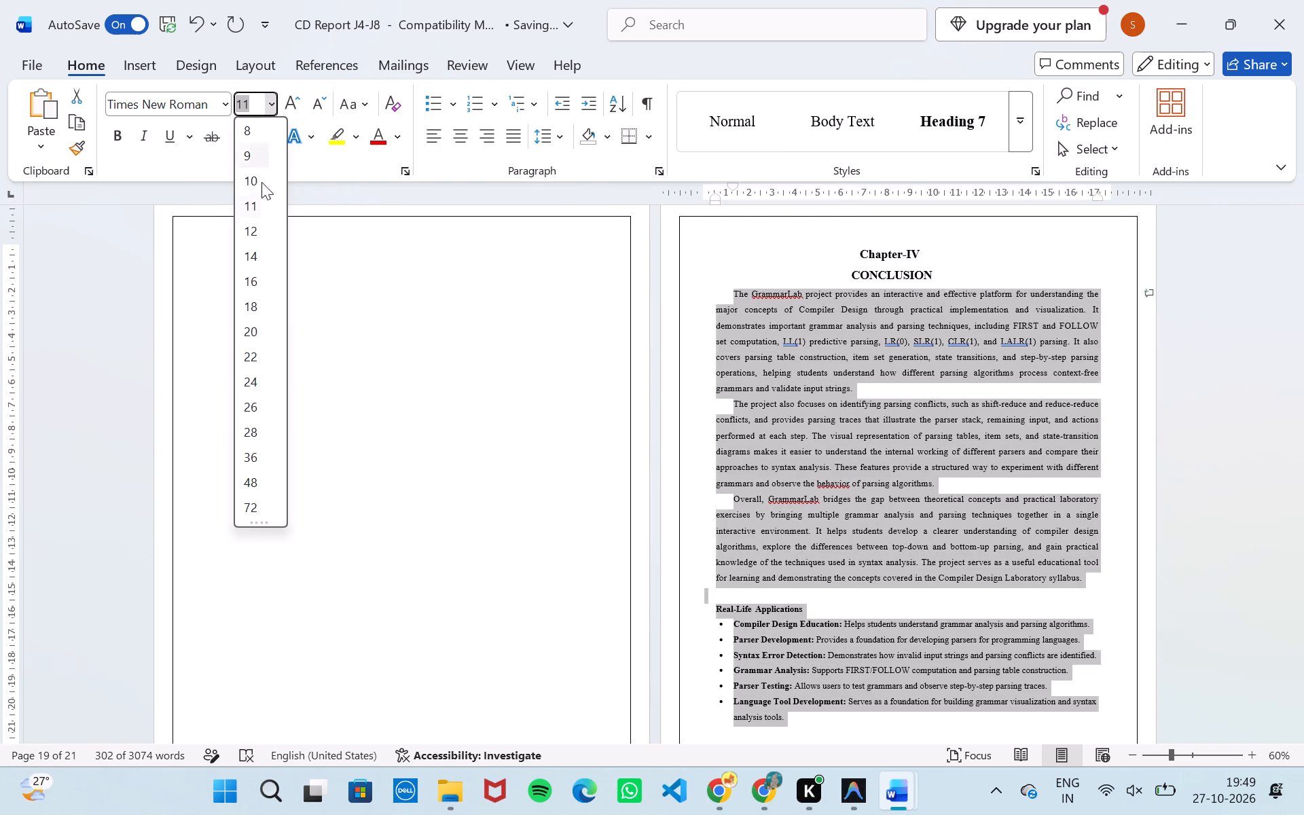
{"action": "left_click", "coordinate": [255, 235]}
{"action": "scroll", "coordinate": [738, 529], "scroll_direction": "down", "scroll_amount": 1}
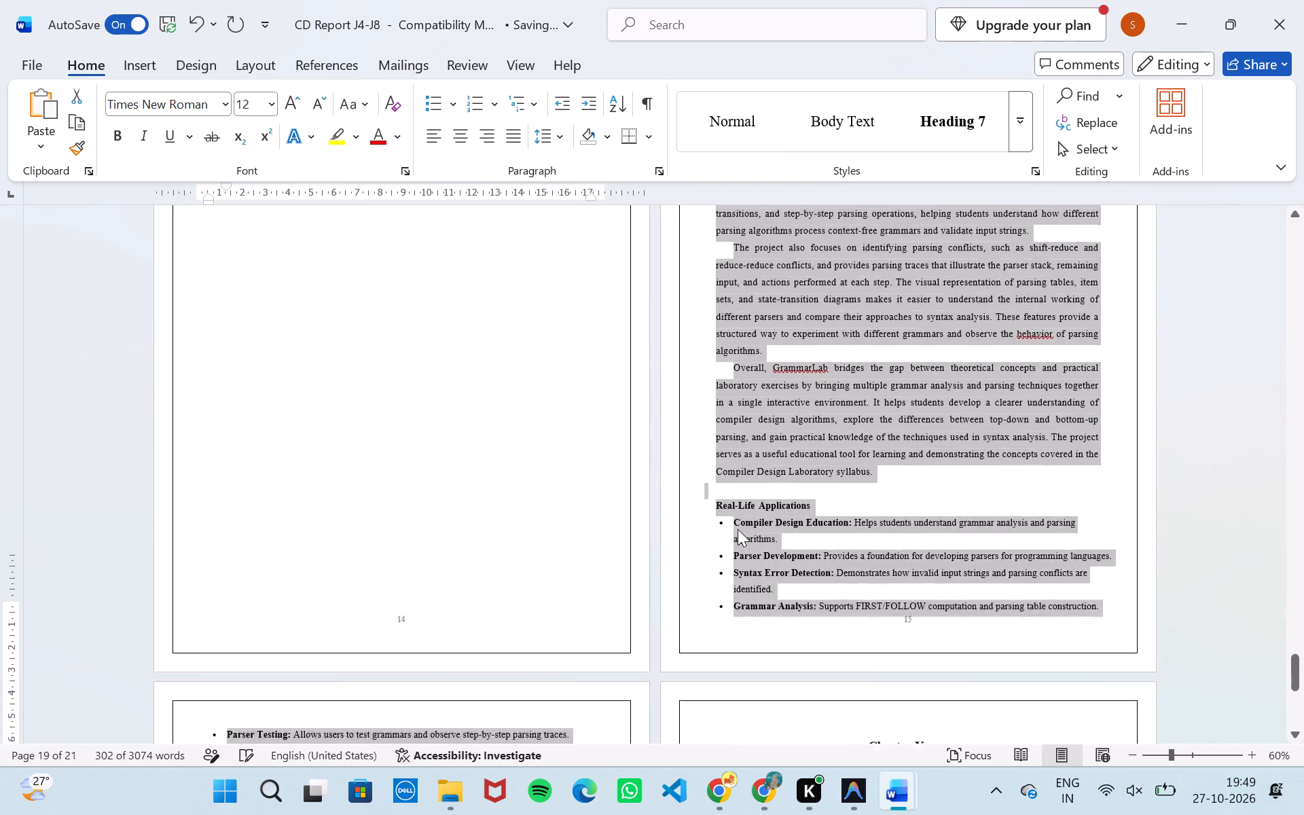
{"action": "scroll", "coordinate": [738, 529], "scroll_direction": "down", "scroll_amount": 1}
{"action": "scroll", "coordinate": [738, 529], "scroll_direction": "up", "scroll_amount": 5}
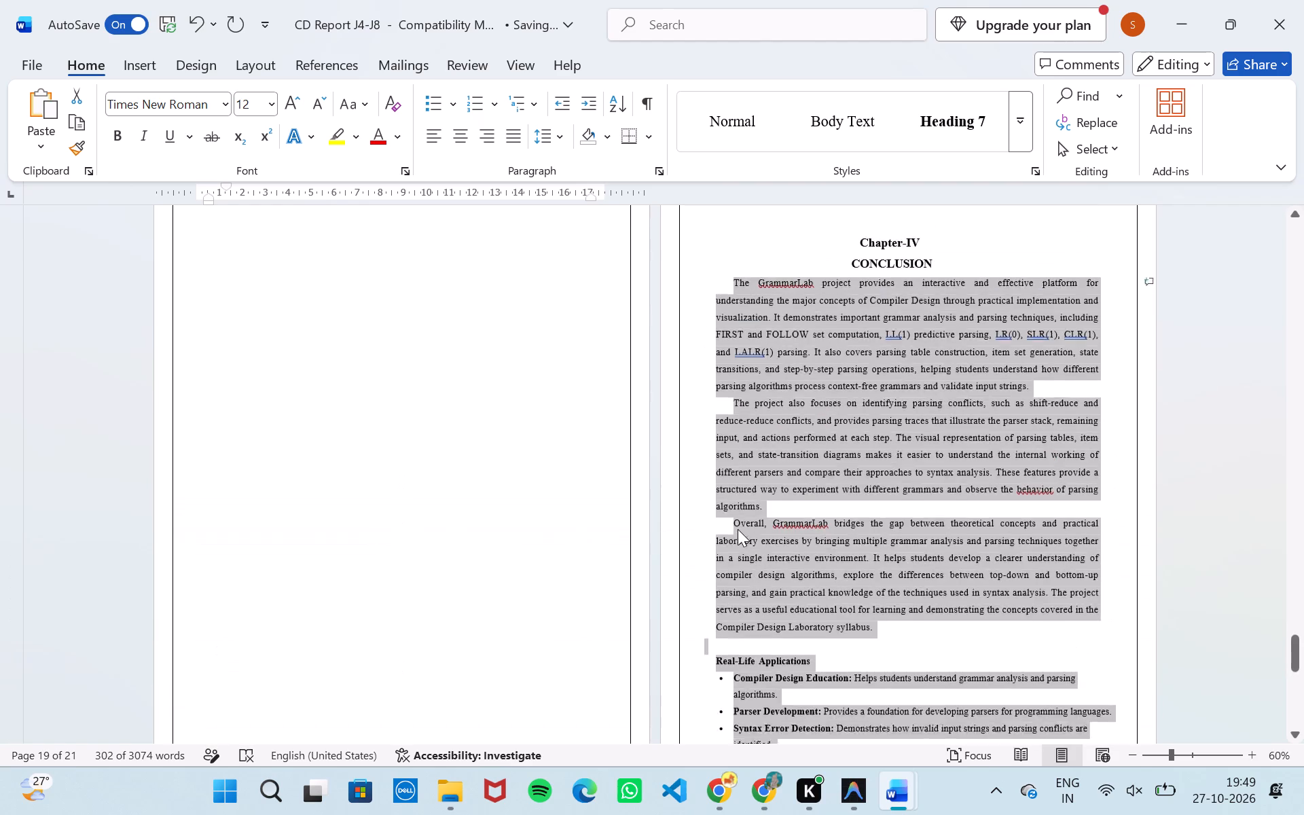
{"action": "scroll", "coordinate": [738, 529], "scroll_direction": "up", "scroll_amount": 1}
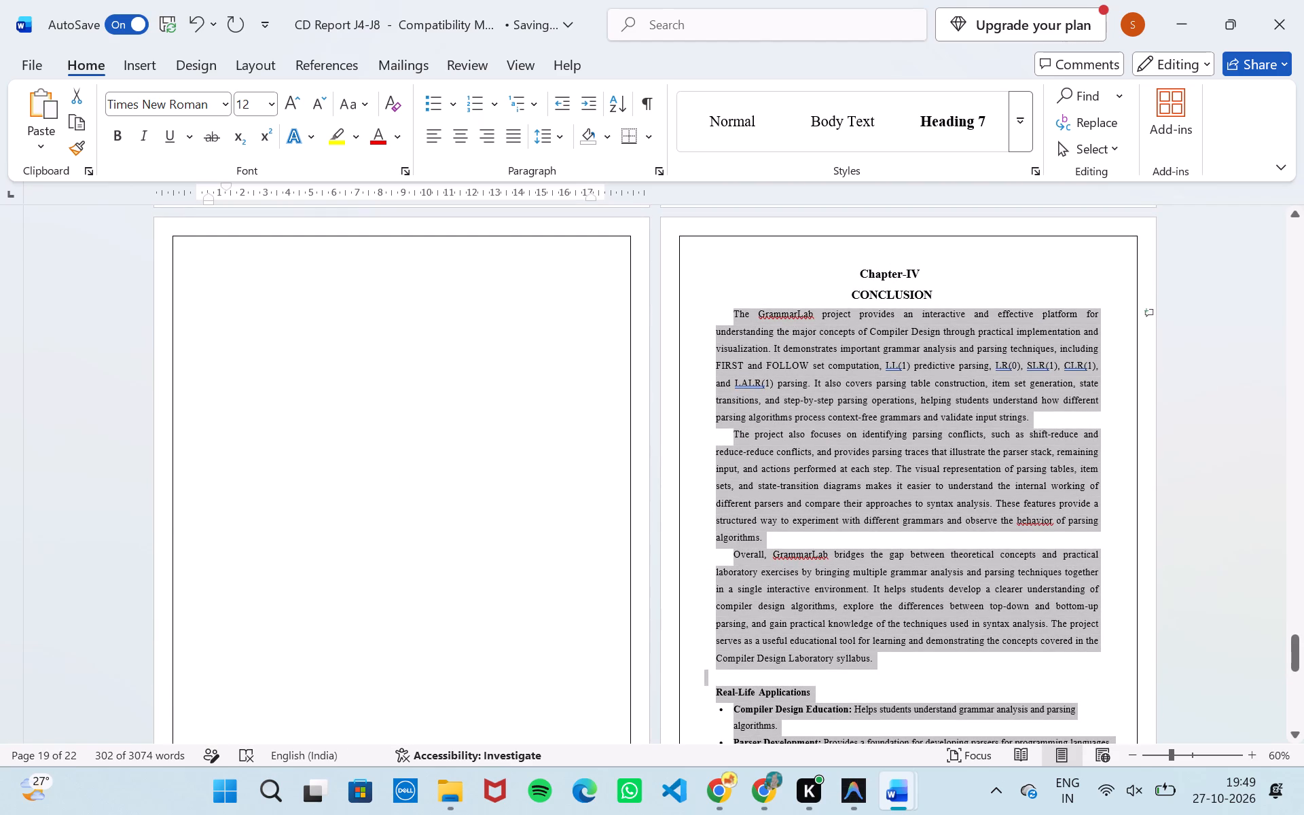
Apply 1.5 line spacing to the Chapter-IV conclusion text and its Real-Life Applications list.
{"action": "left_click", "coordinate": [554, 137]}
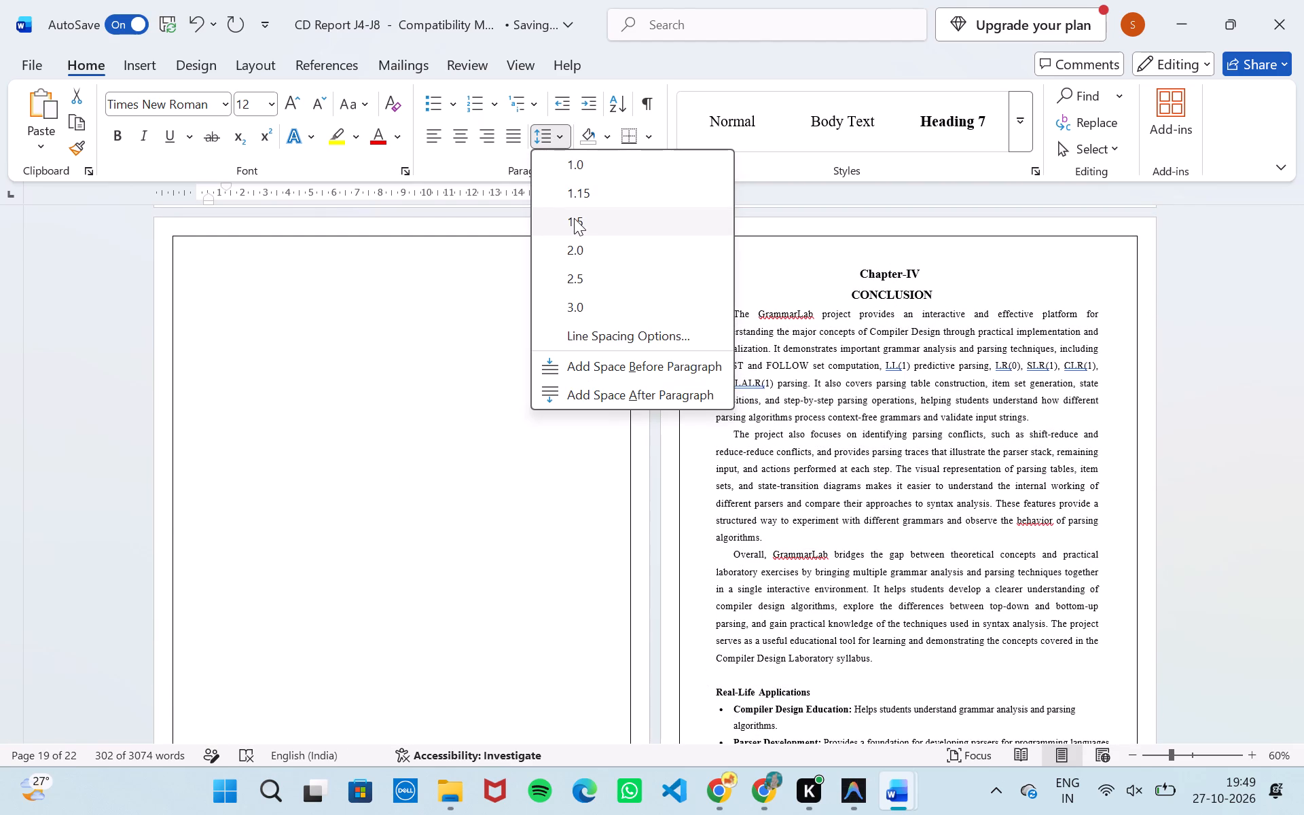
{"action": "left_click", "coordinate": [574, 218]}
{"action": "scroll", "coordinate": [760, 481], "scroll_direction": "down", "scroll_amount": 1}
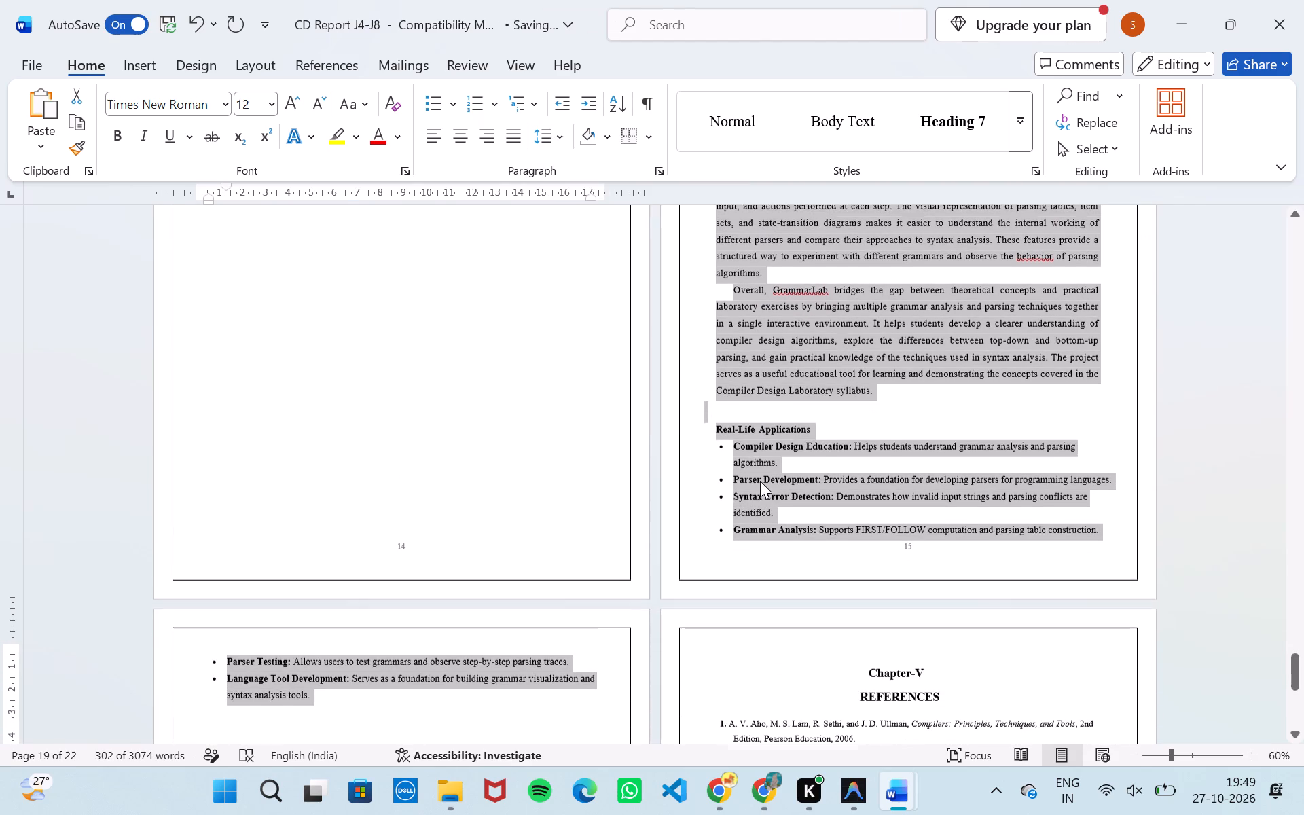
Examine how the Chapter-IV conclusion paragraphs and Real-Life Applications list fit across their pages.
{"action": "scroll", "coordinate": [760, 481], "scroll_direction": "down", "scroll_amount": 1}
{"action": "scroll", "coordinate": [760, 481], "scroll_direction": "up", "scroll_amount": 3}
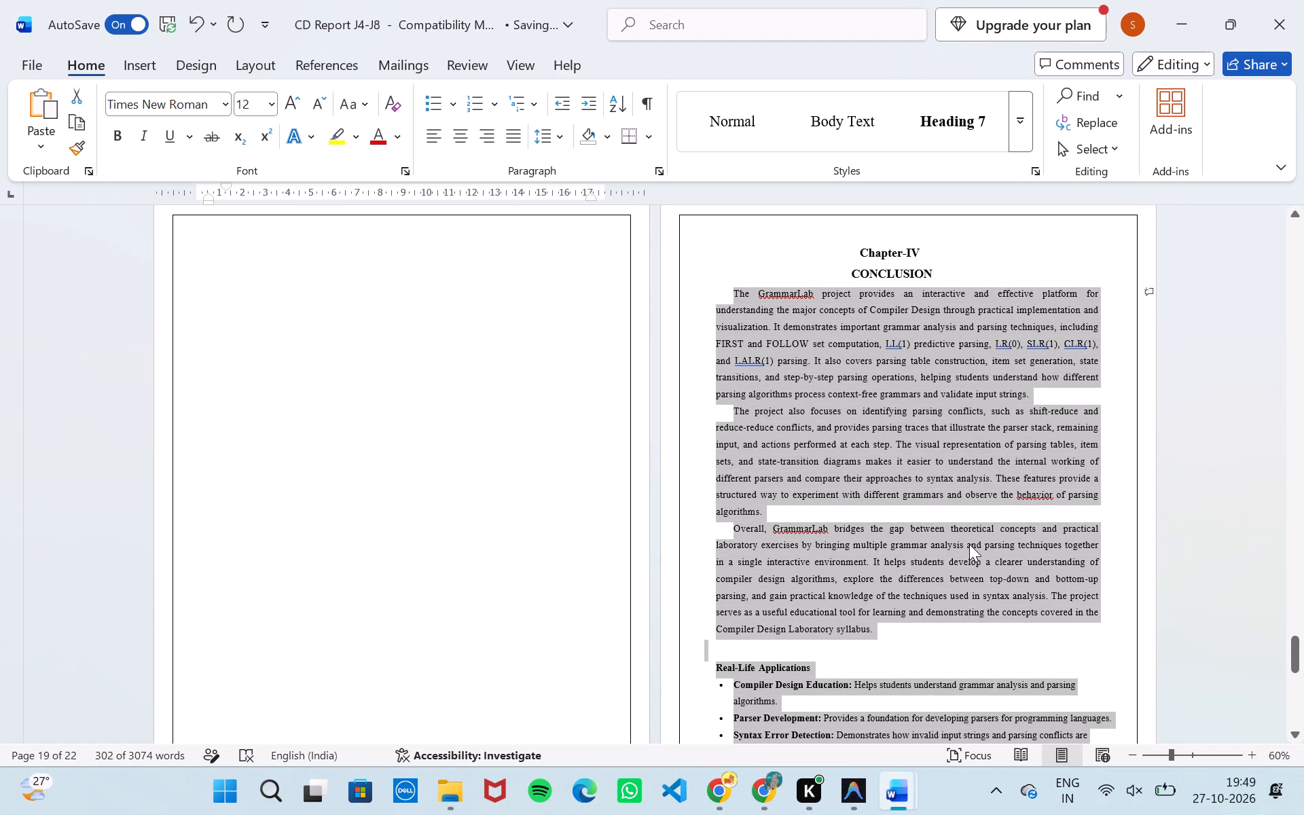
{"action": "scroll", "coordinate": [969, 544], "scroll_direction": "down", "scroll_amount": 4}
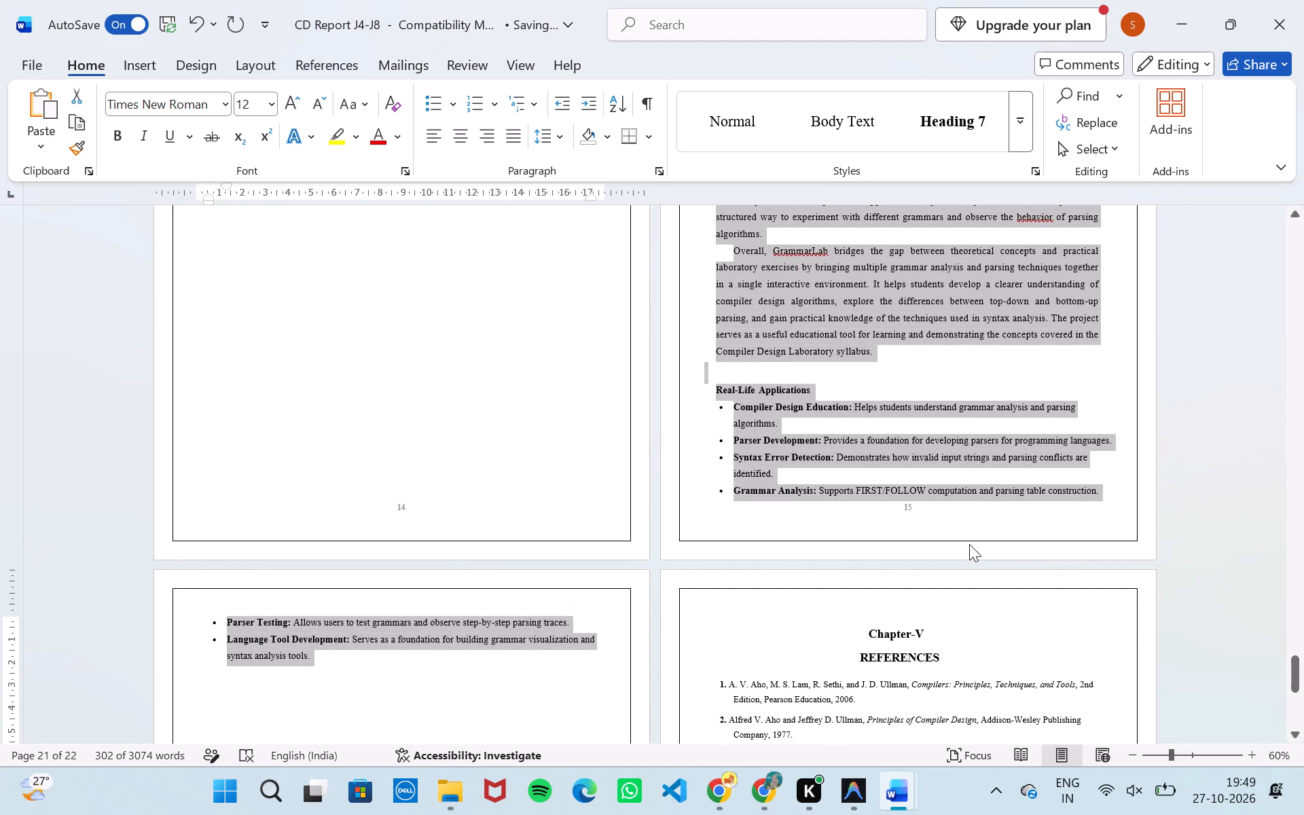
{"action": "left_click", "coordinate": [883, 376]}
{"action": "scroll", "coordinate": [883, 376], "scroll_direction": "up", "scroll_amount": 2}
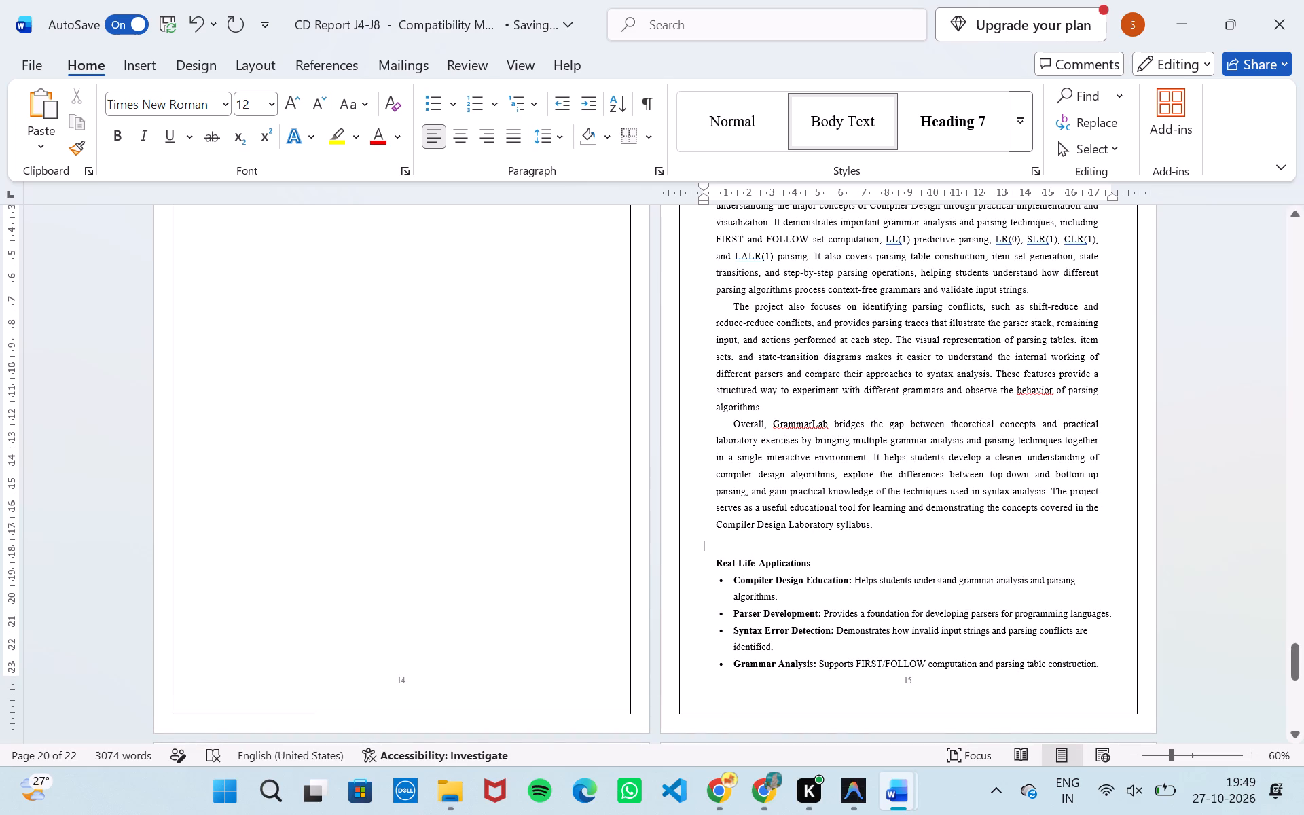
{"action": "left_click_drag", "start_coordinate": [873, 457], "coordinate": [1051, 494]}
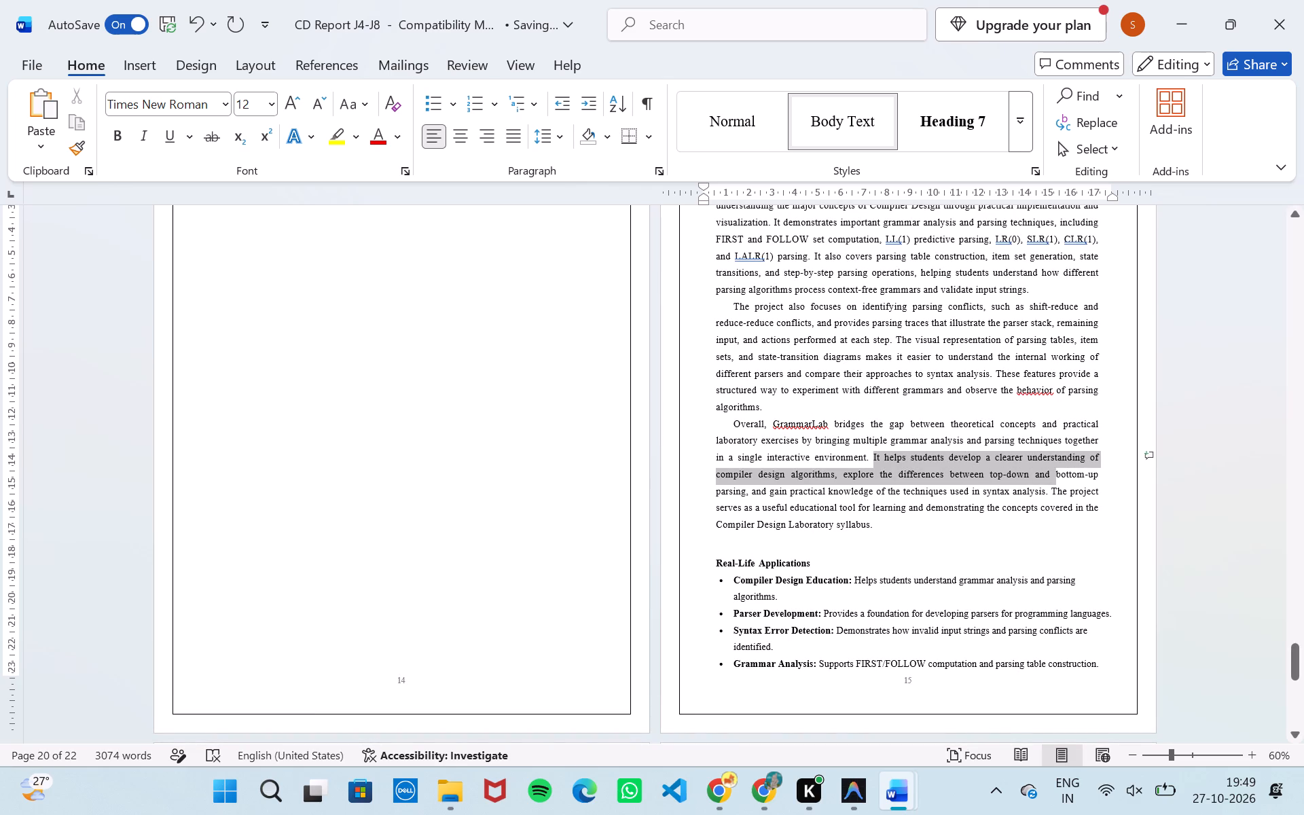
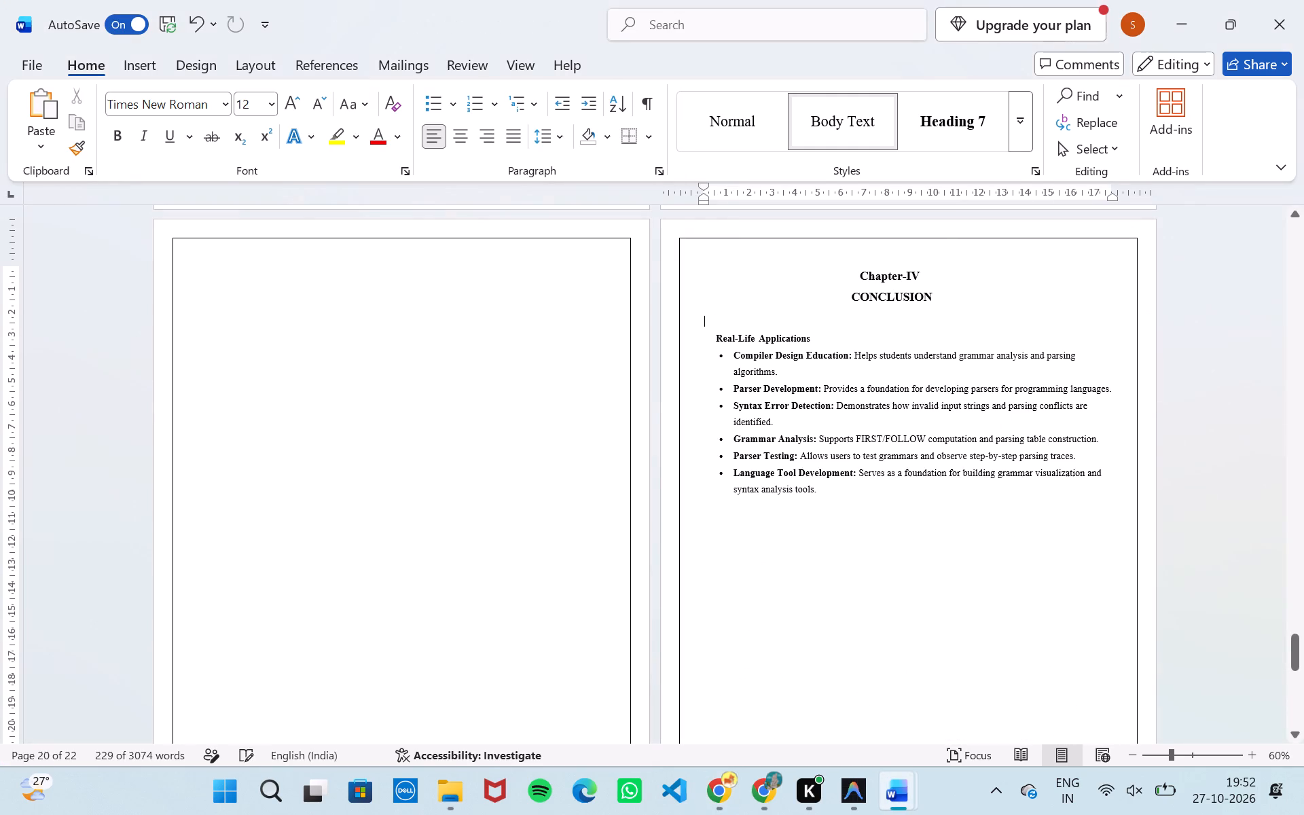
{"action": "key", "text": "ctrl+v"}
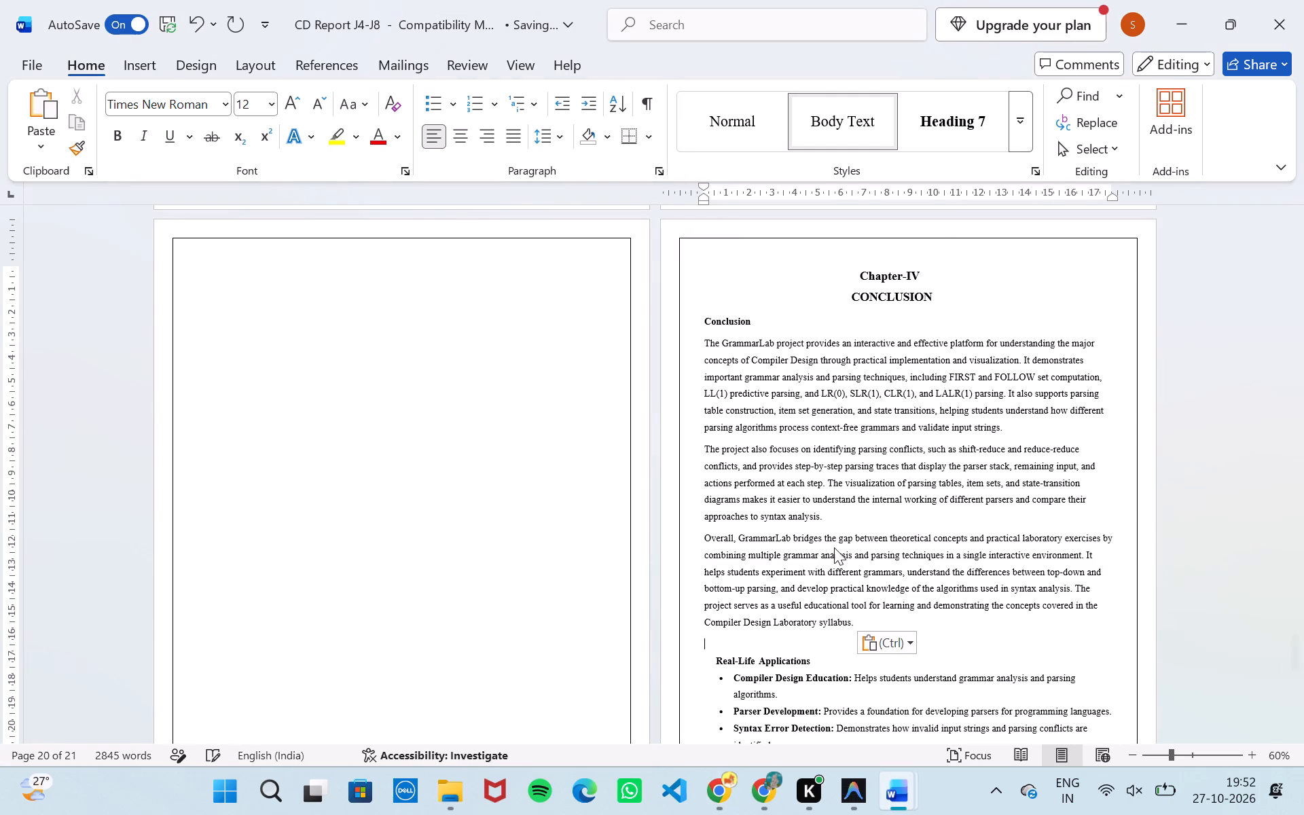
Delete the pasted "Conclusion" line under the Chapter-IV CONCLUSION heading.
{"action": "left_click_drag", "start_coordinate": [773, 325], "coordinate": [702, 313]}
{"action": "key", "text": "BackSpace"}
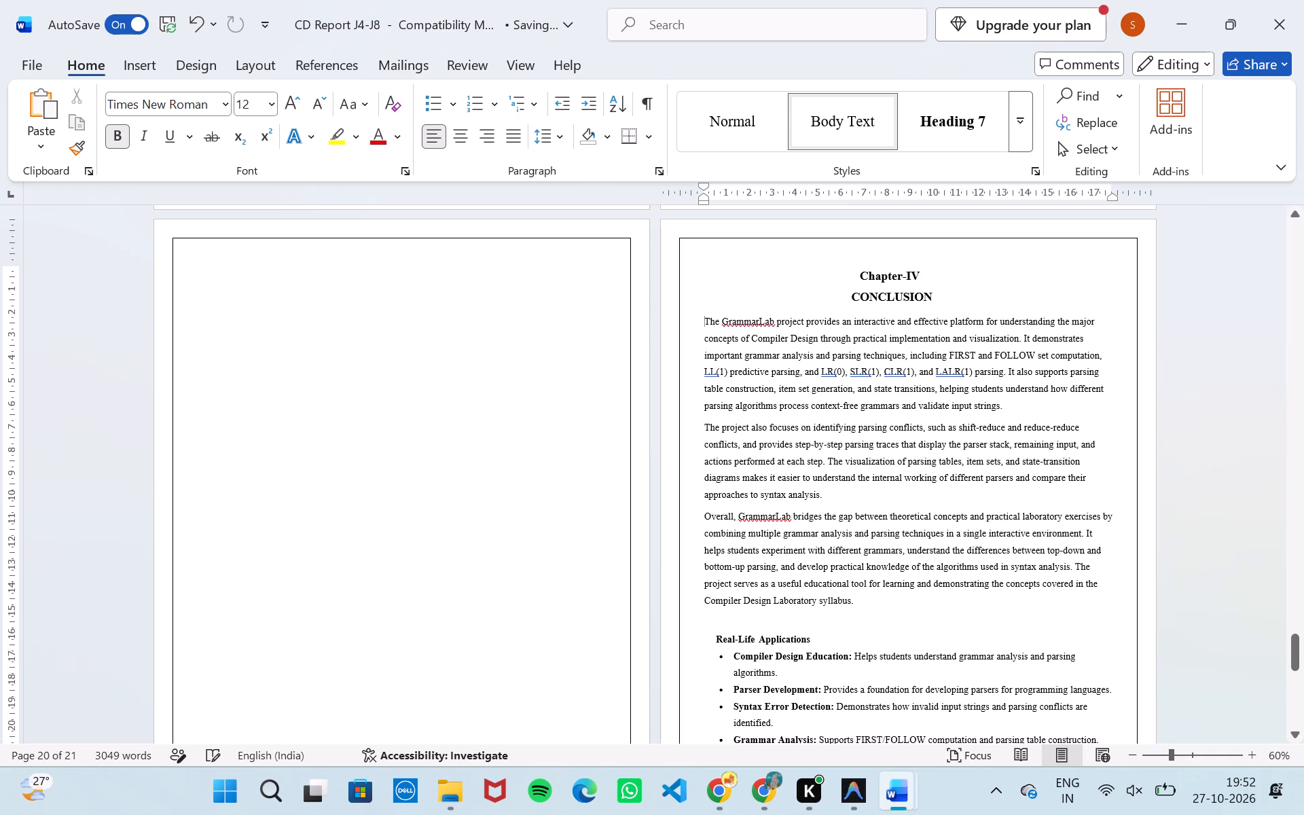
Indent the first line of each of the three pasted conclusion paragraphs.
{"action": "key", "text": "Tab"}
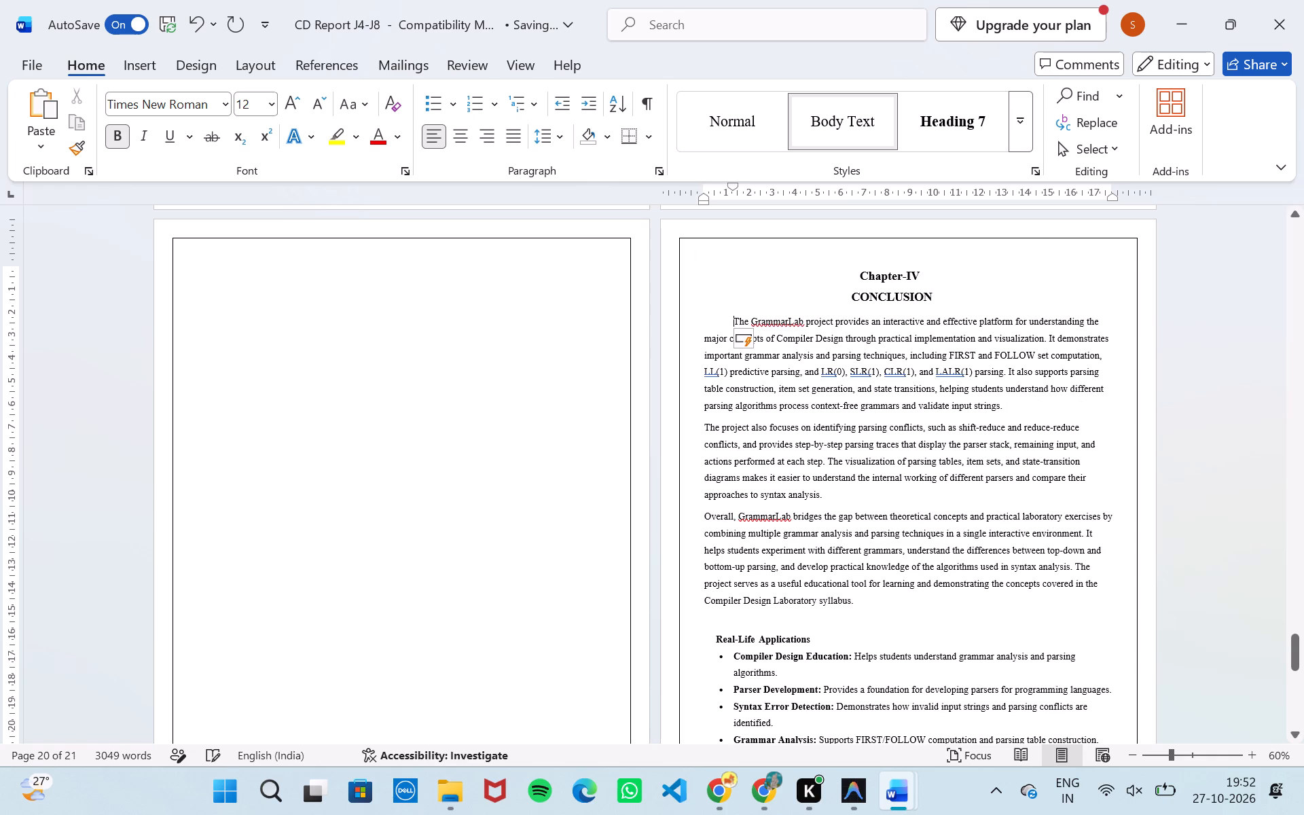
{"action": "left_click", "coordinate": [704, 424]}
{"action": "key", "text": "Tab"}
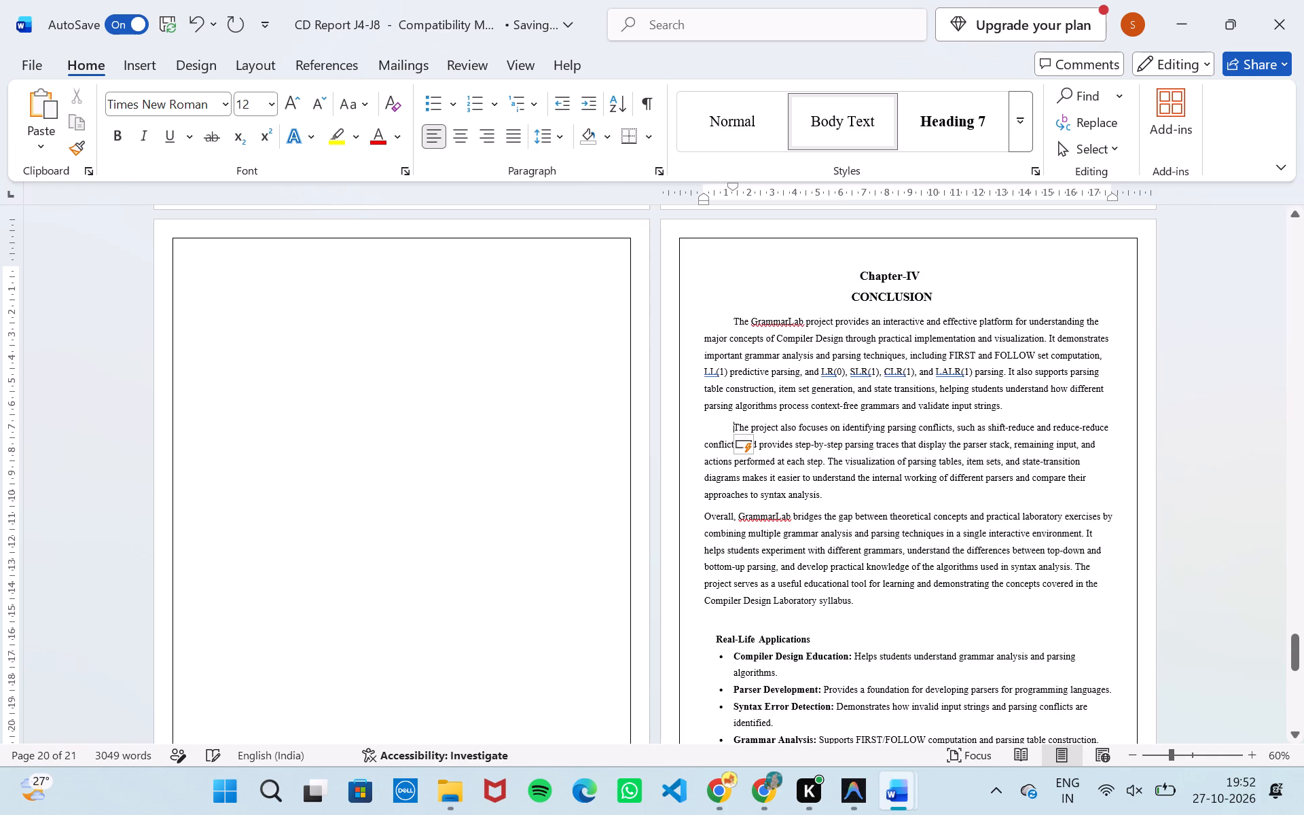
{"action": "left_click", "coordinate": [703, 522]}
{"action": "key", "text": "Tab"}
Justify the three conclusion paragraphs and set their left indent slightly inward, at about 0.25 cm on the ruler.
{"action": "scroll", "coordinate": [953, 638], "scroll_direction": "up", "scroll_amount": 1}
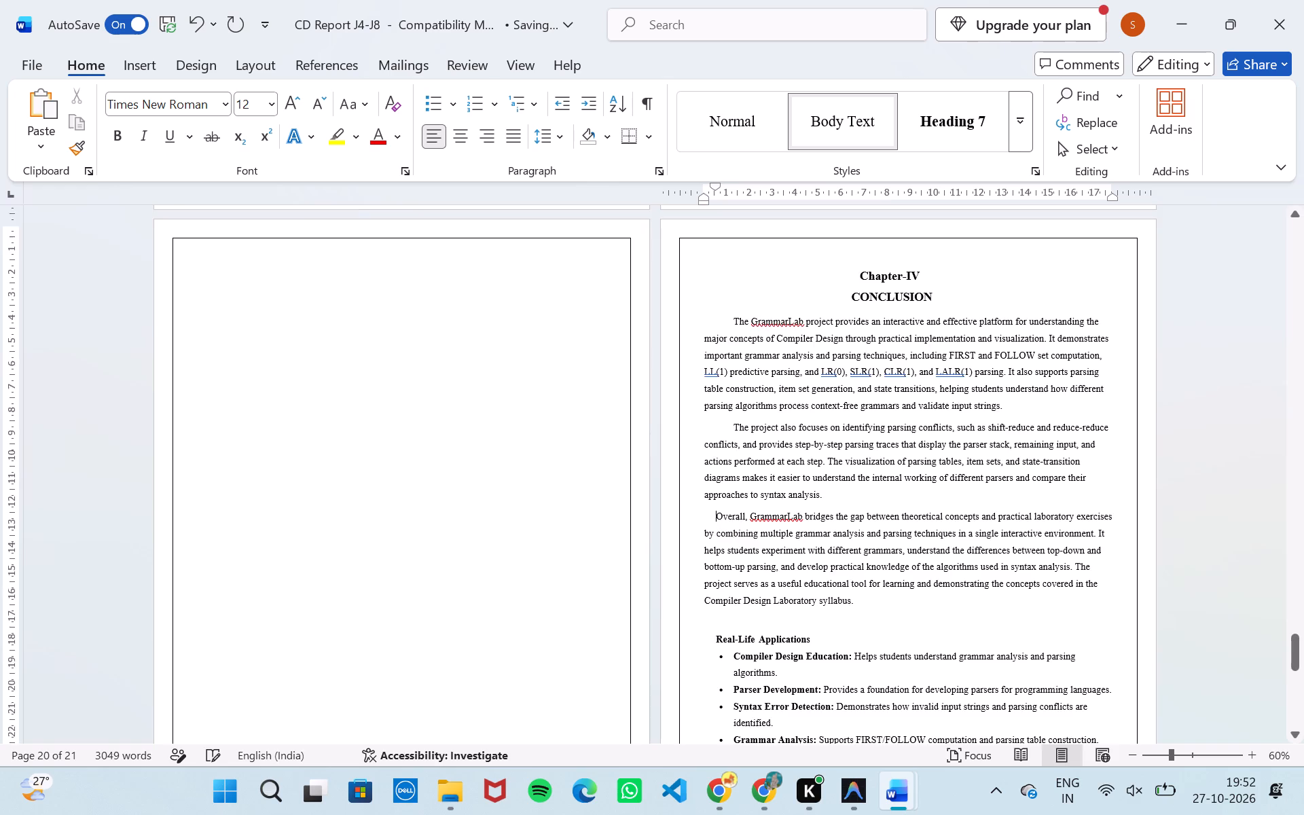
{"action": "scroll", "coordinate": [953, 638], "scroll_direction": "up", "scroll_amount": 1}
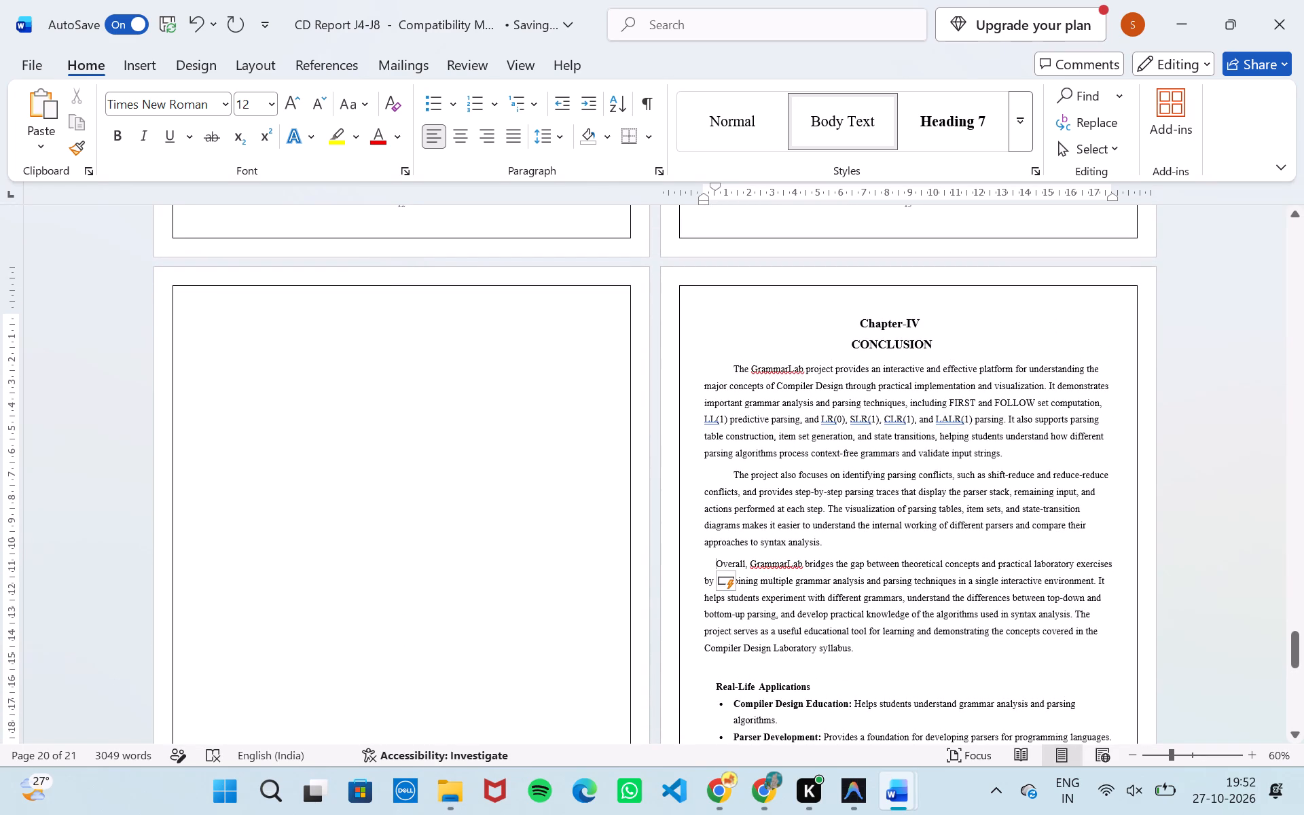
{"action": "left_click_drag", "start_coordinate": [855, 649], "coordinate": [740, 370]}
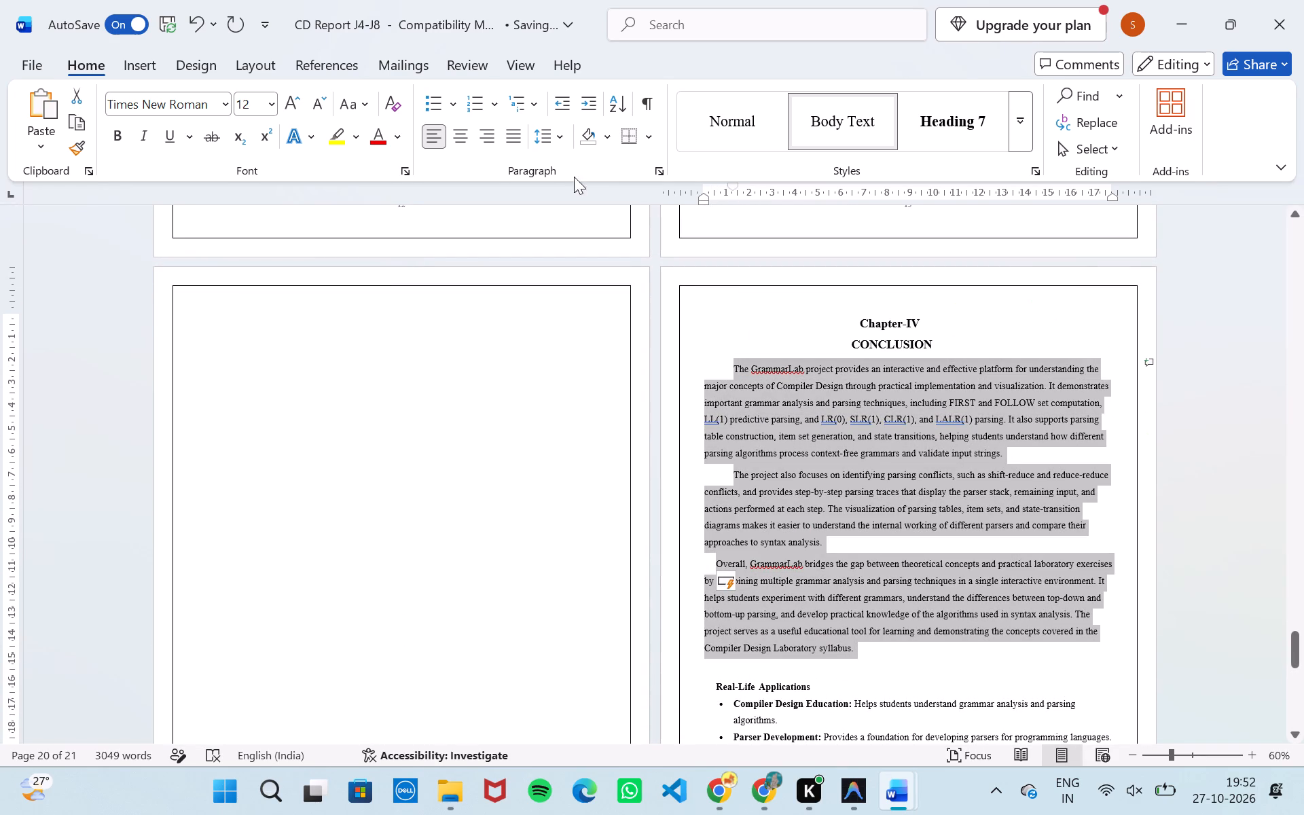
{"action": "left_click", "coordinate": [508, 139]}
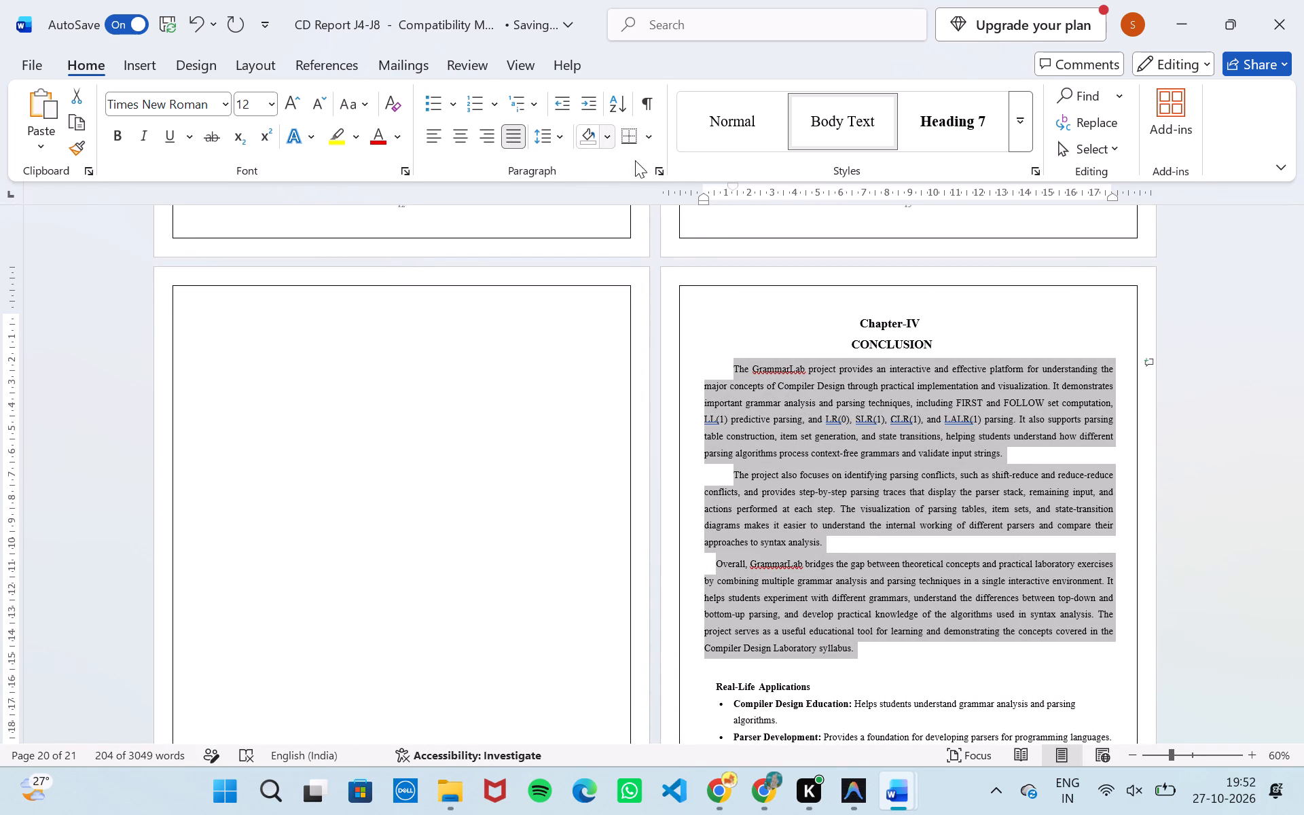
{"action": "left_click_drag", "start_coordinate": [702, 199], "coordinate": [714, 202]}
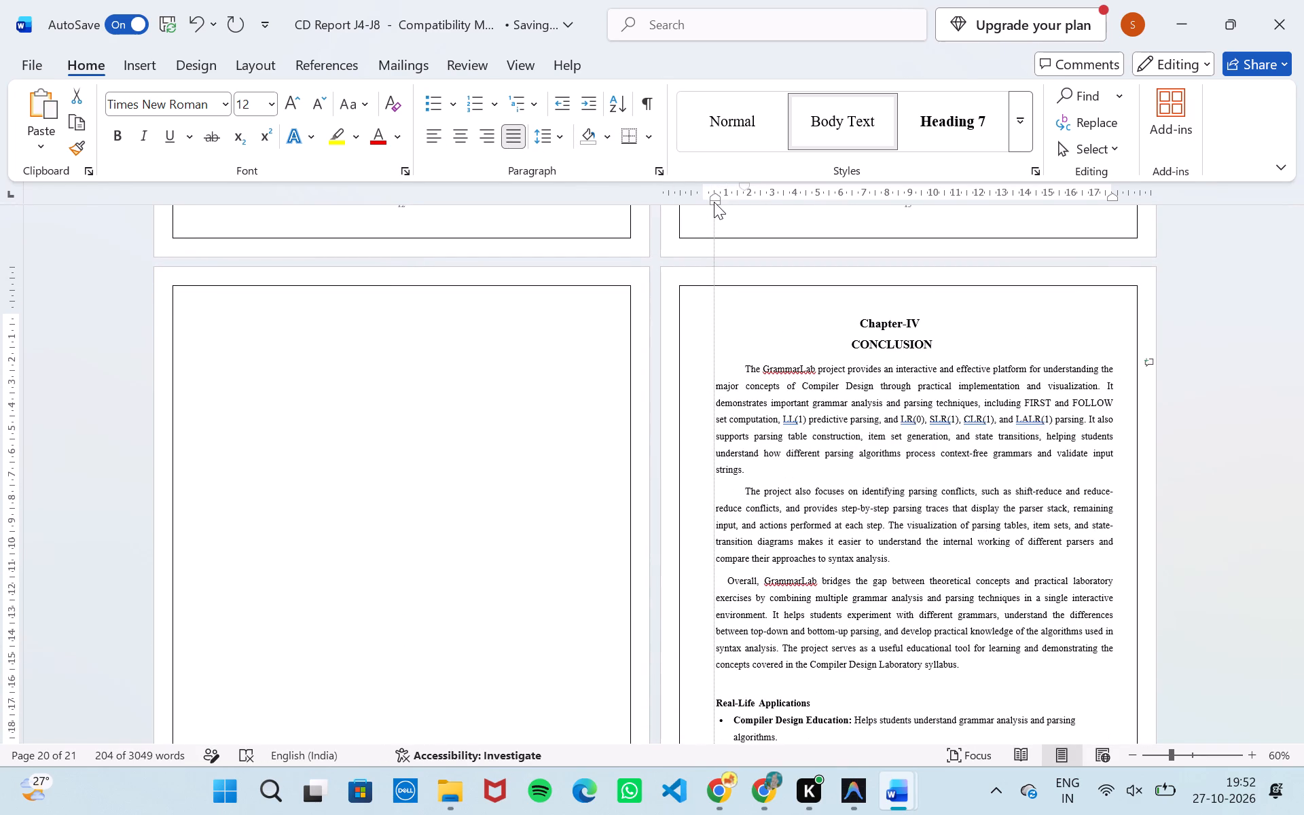
{"action": "left_click_drag", "start_coordinate": [714, 202], "coordinate": [710, 203]}
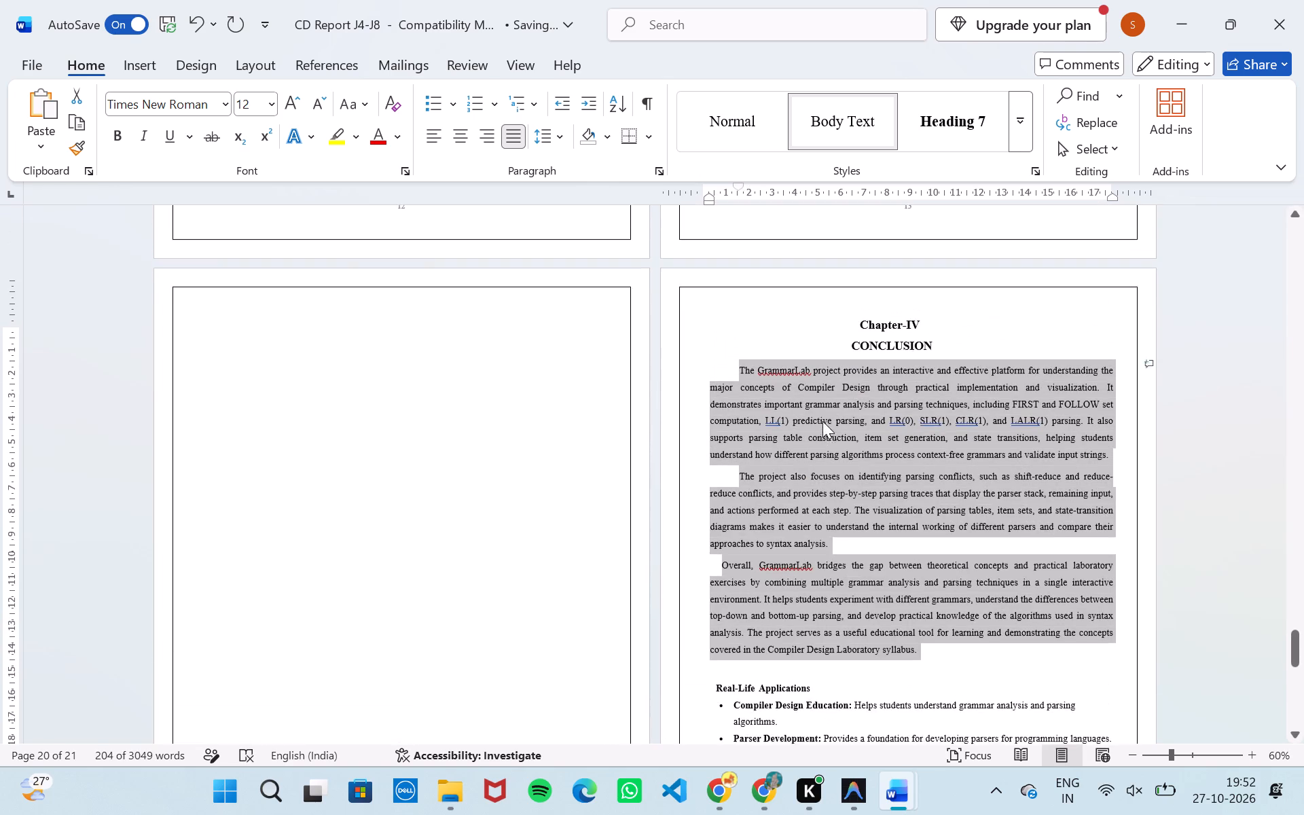
{"action": "left_click", "coordinate": [1009, 350]}
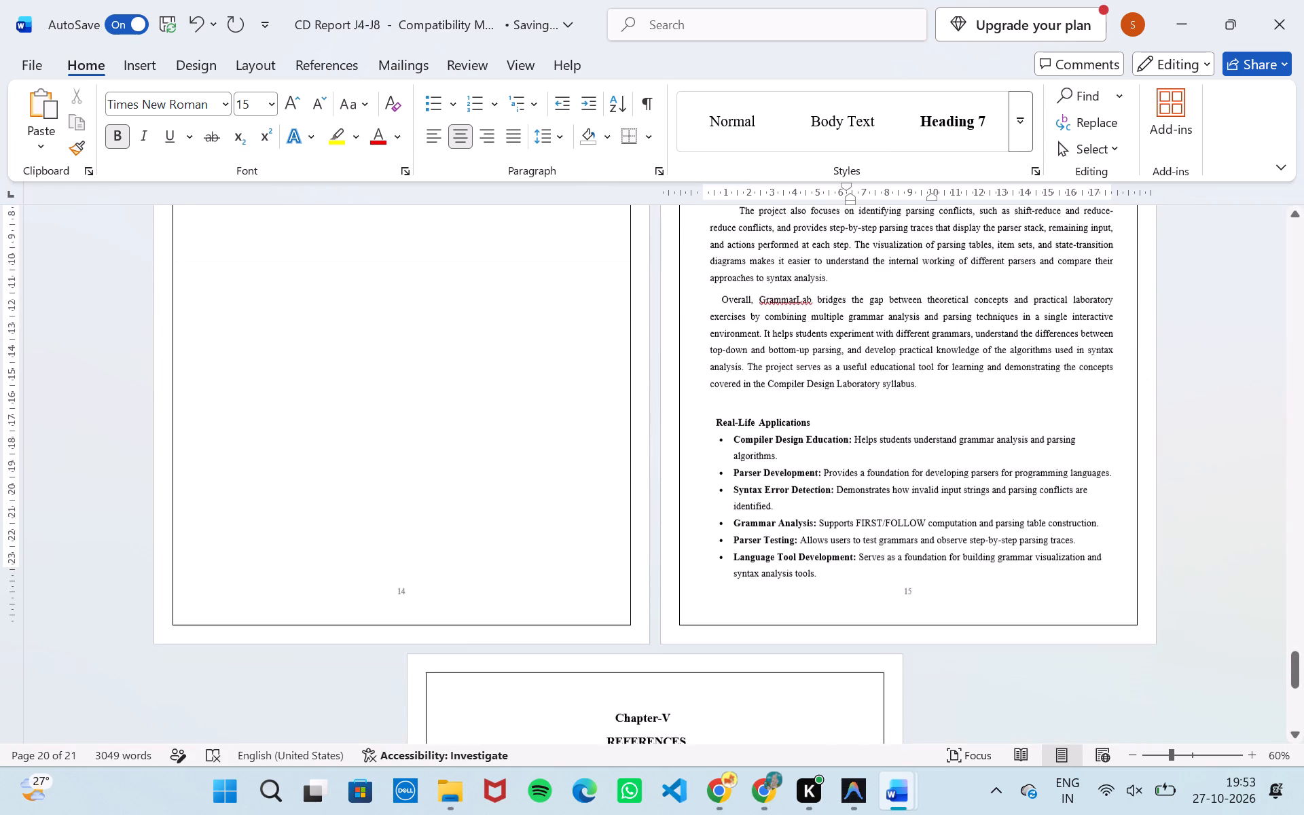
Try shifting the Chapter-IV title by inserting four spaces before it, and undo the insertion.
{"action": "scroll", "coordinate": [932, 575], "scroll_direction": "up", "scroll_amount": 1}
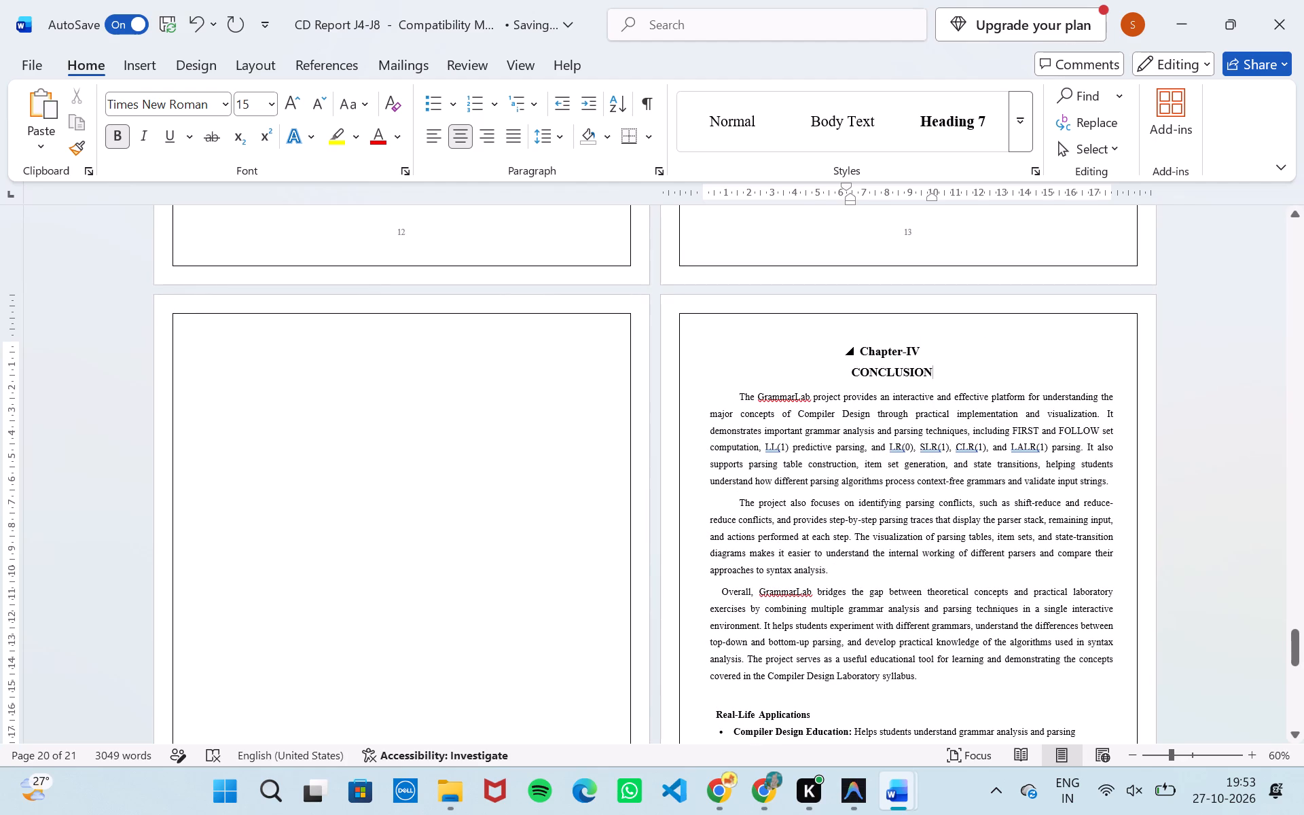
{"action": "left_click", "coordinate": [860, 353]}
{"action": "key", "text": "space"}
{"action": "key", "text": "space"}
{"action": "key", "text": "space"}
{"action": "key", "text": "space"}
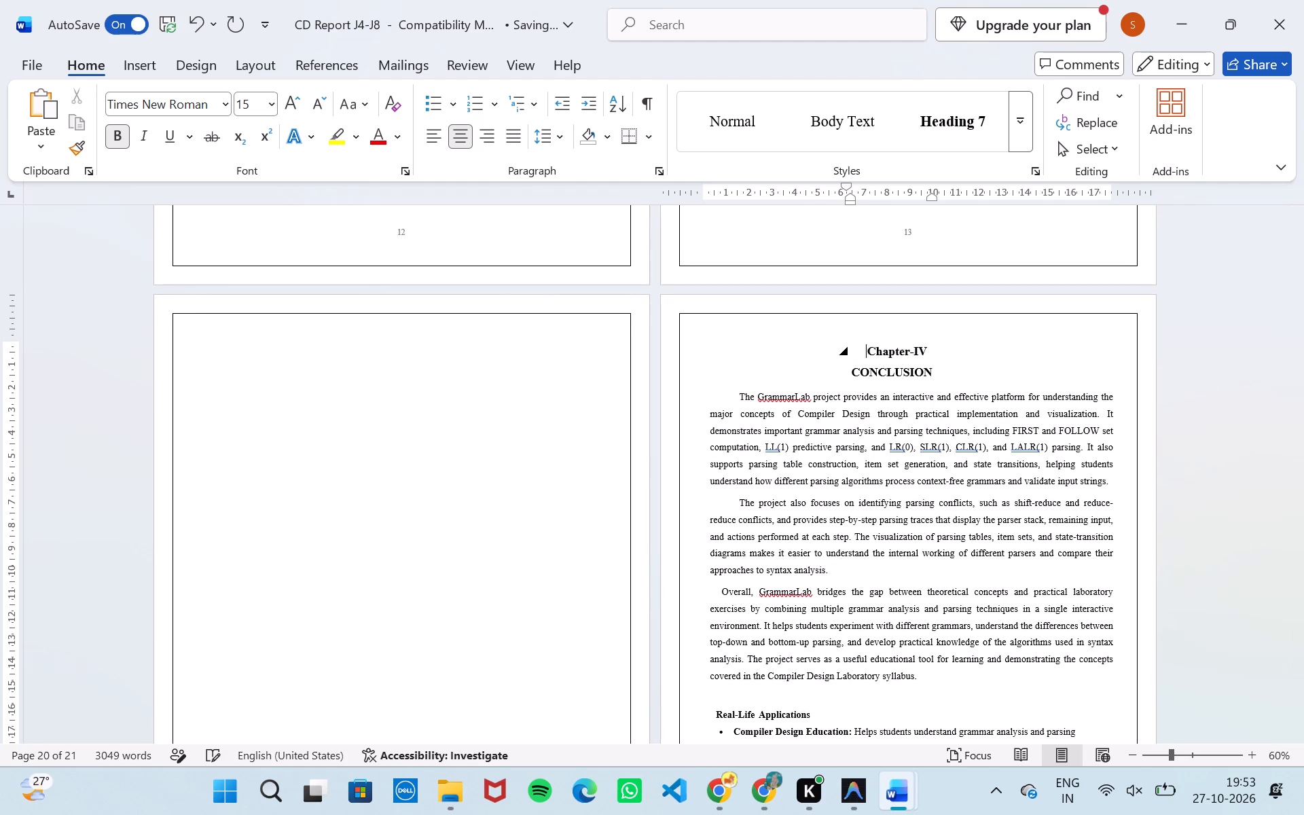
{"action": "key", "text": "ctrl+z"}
Insert eight spaces before the Chapter-IV title and four spaces before CONCLUSION.
{"action": "left_click", "coordinate": [849, 372]}
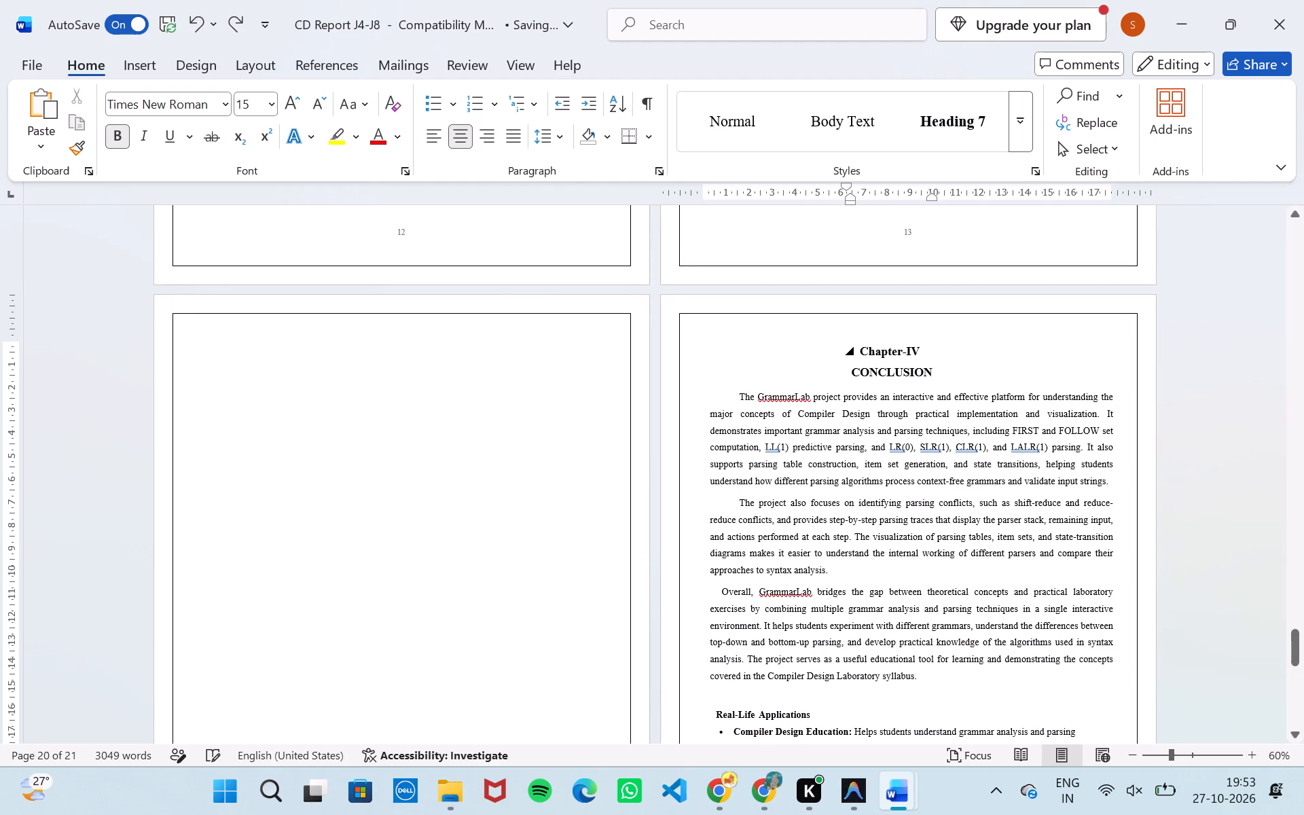
{"action": "left_click", "coordinate": [862, 347]}
{"action": "key", "text": "space"}
{"action": "key", "text": "space"}
{"action": "key", "text": "space"}
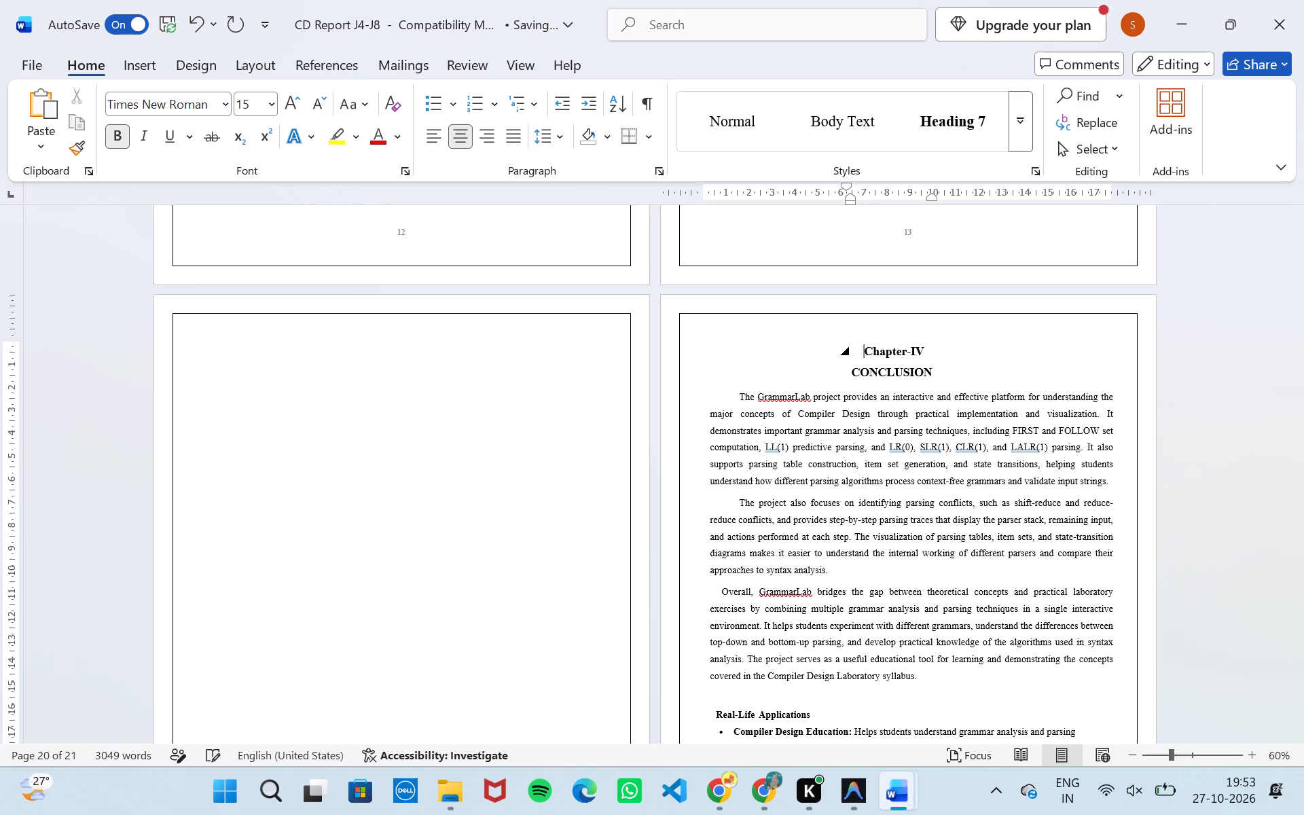
{"action": "key", "text": "space"}
{"action": "key", "text": "space"}
{"action": "key", "text": "space"}
{"action": "key", "text": "space"}
{"action": "key", "text": "space"}
{"action": "key", "text": "space"}
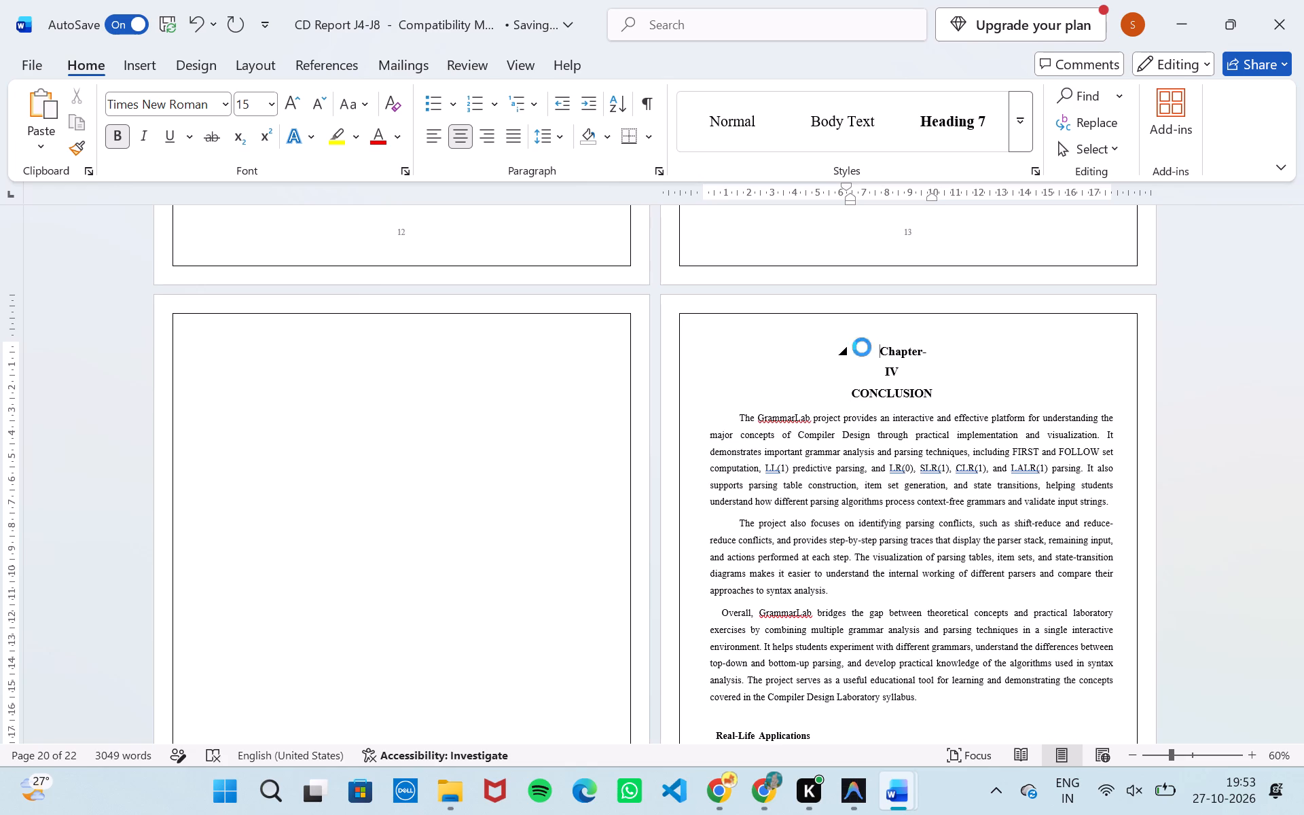
{"action": "key", "text": "BackSpace"}
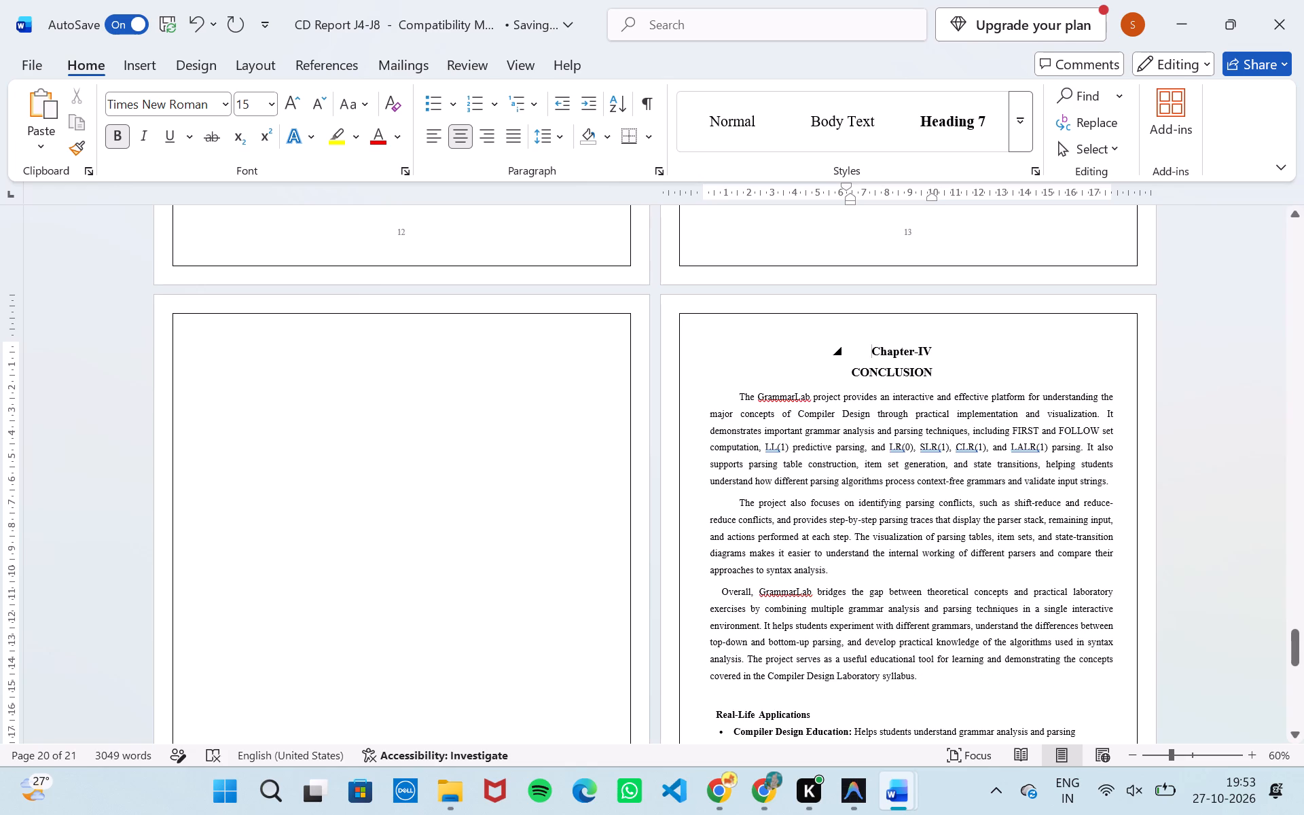
{"action": "left_click", "coordinate": [854, 373]}
{"action": "key", "text": "space"}
{"action": "key", "text": "space"}
{"action": "key", "text": "space"}
{"action": "key", "text": "space"}
Extend the heading's right indent to about 17.5 cm and split CONCLUSION into its own paragraph below Chapter-IV.
{"action": "left_click_drag", "start_coordinate": [931, 197], "coordinate": [962, 198]}
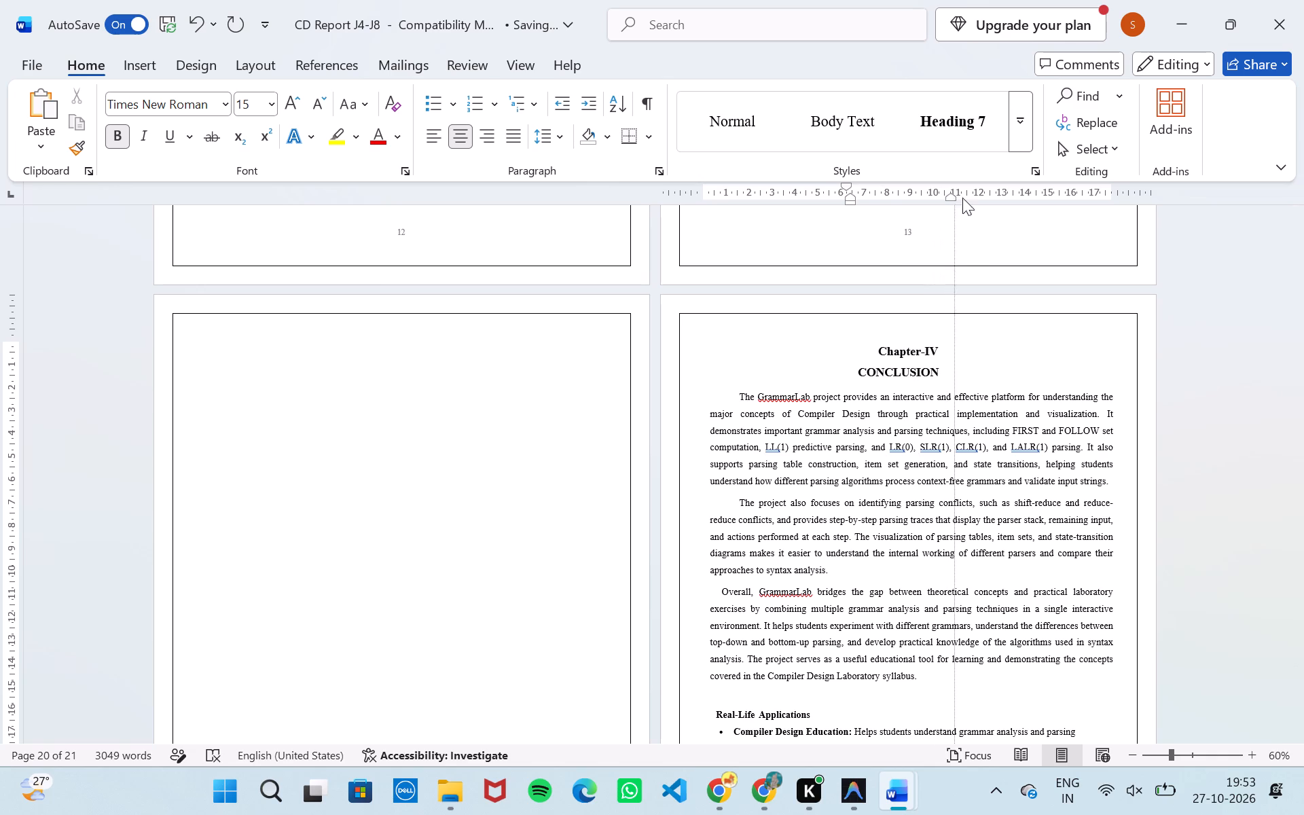
{"action": "left_click_drag", "start_coordinate": [962, 198], "coordinate": [1107, 194]}
{"action": "key", "text": "Return"}
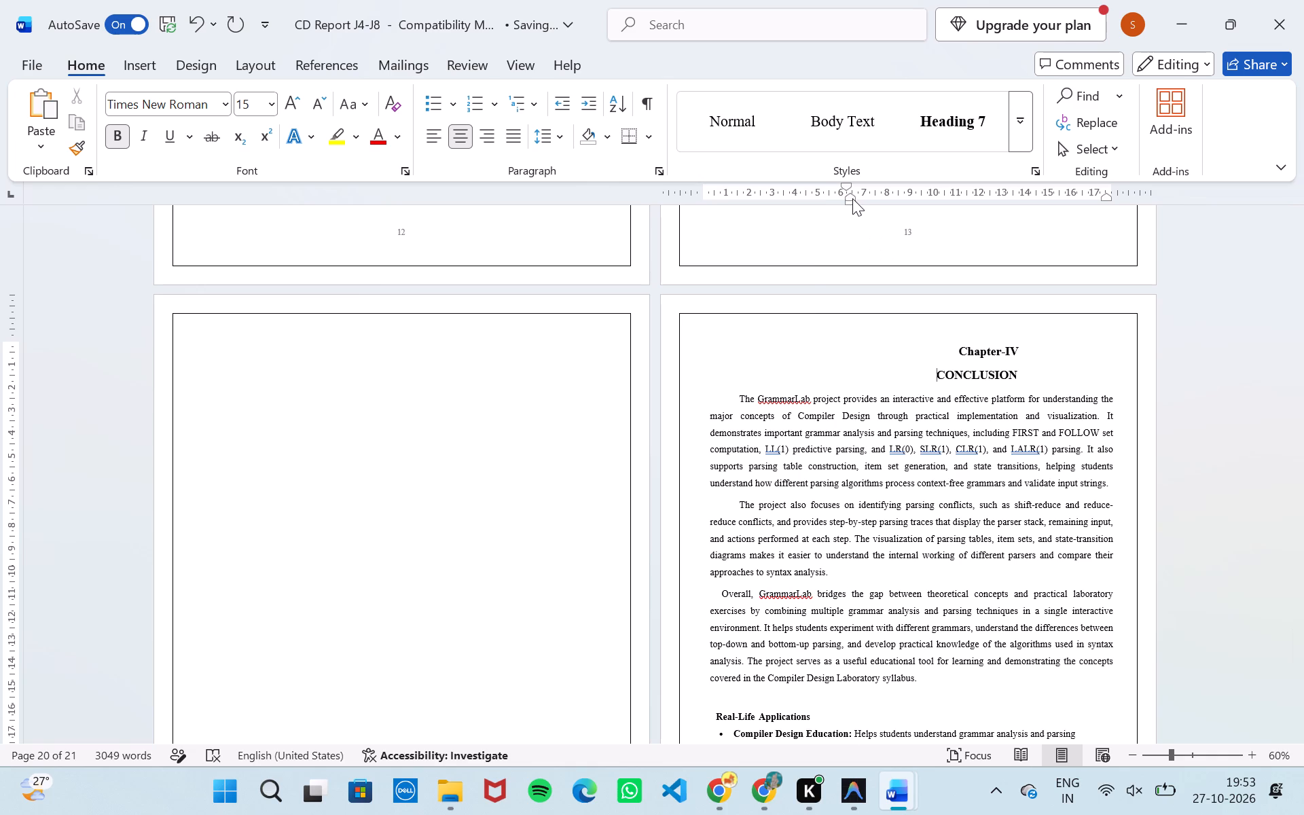
Reduce the left indents of the CONCLUSION and Chapter-IV lines to near the page margin so both align centred.
{"action": "left_click_drag", "start_coordinate": [852, 198], "coordinate": [718, 228]}
{"action": "left_click", "coordinate": [951, 351]}
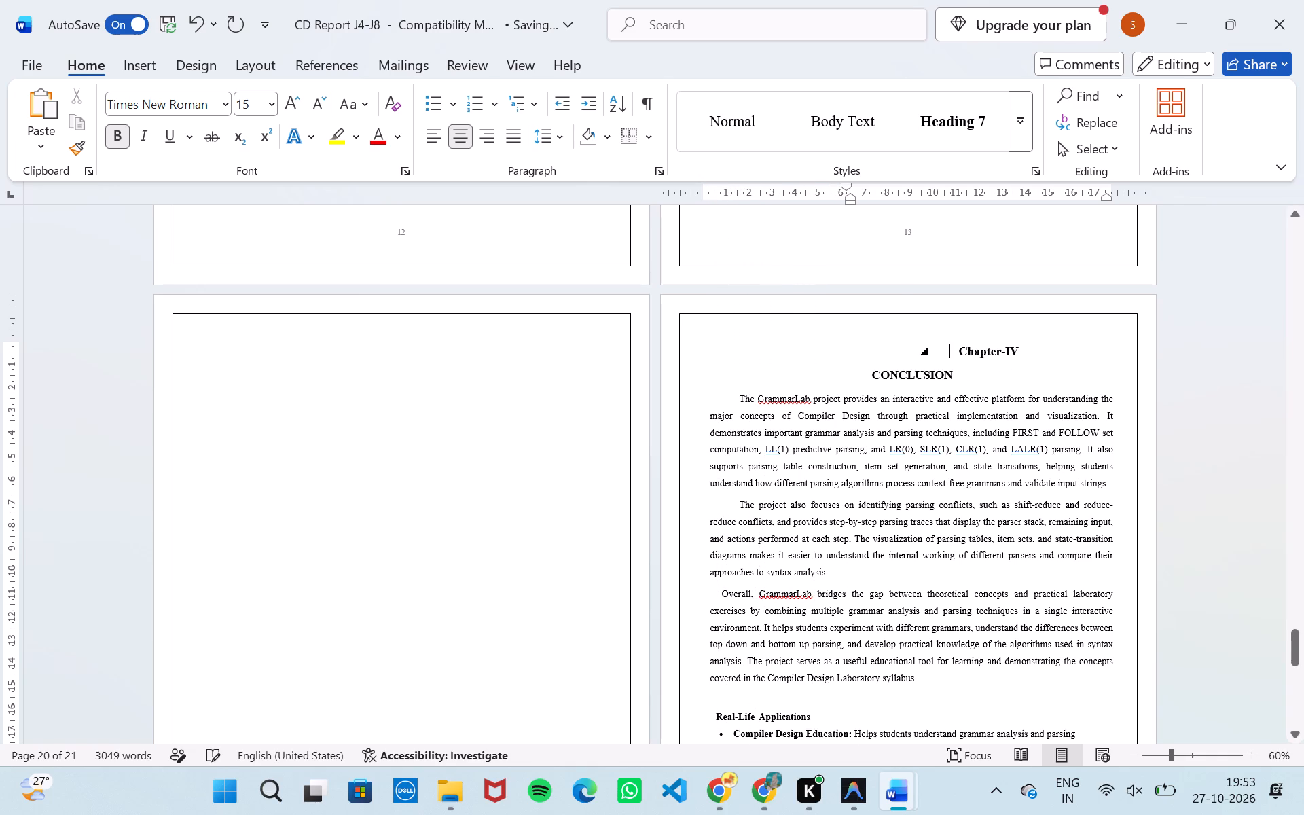
{"action": "left_click_drag", "start_coordinate": [850, 200], "coordinate": [754, 202]}
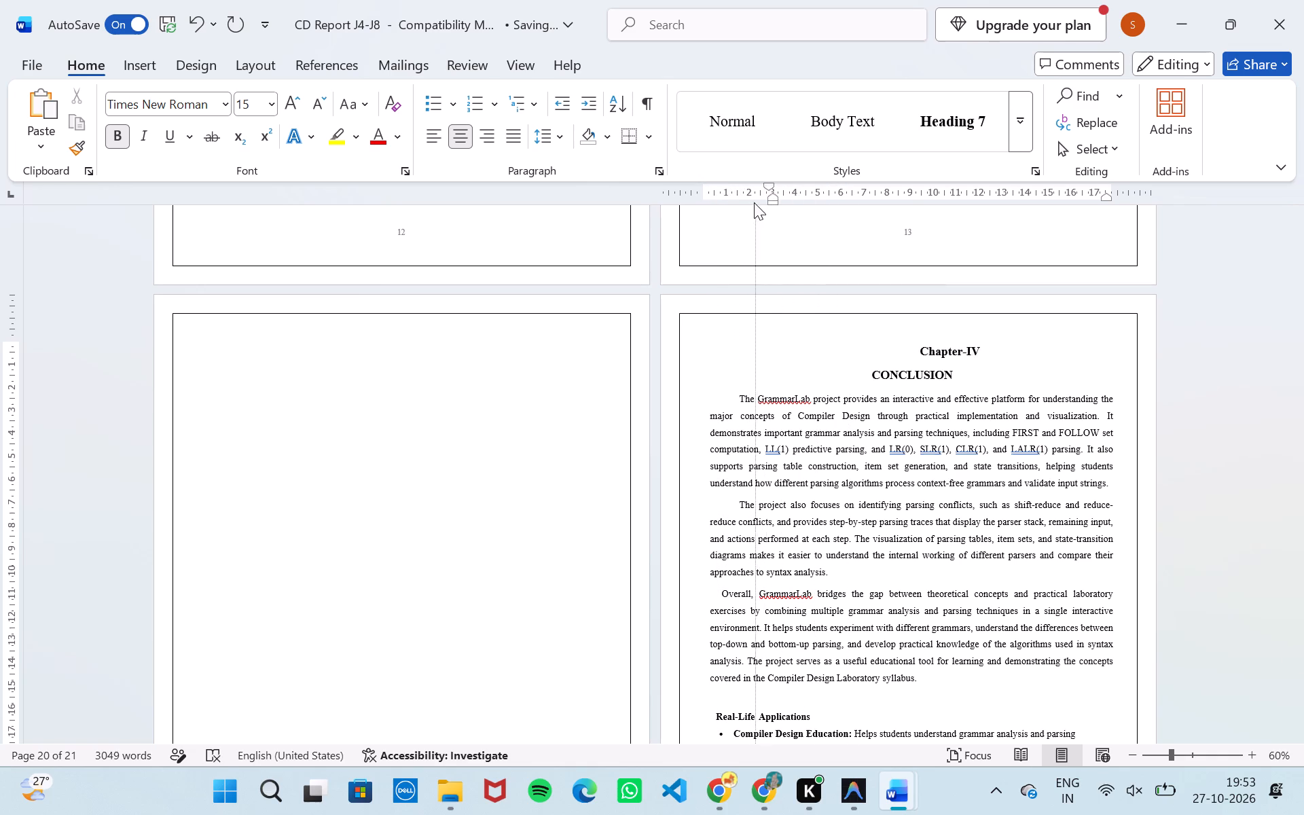
{"action": "left_click_drag", "start_coordinate": [754, 202], "coordinate": [700, 205]}
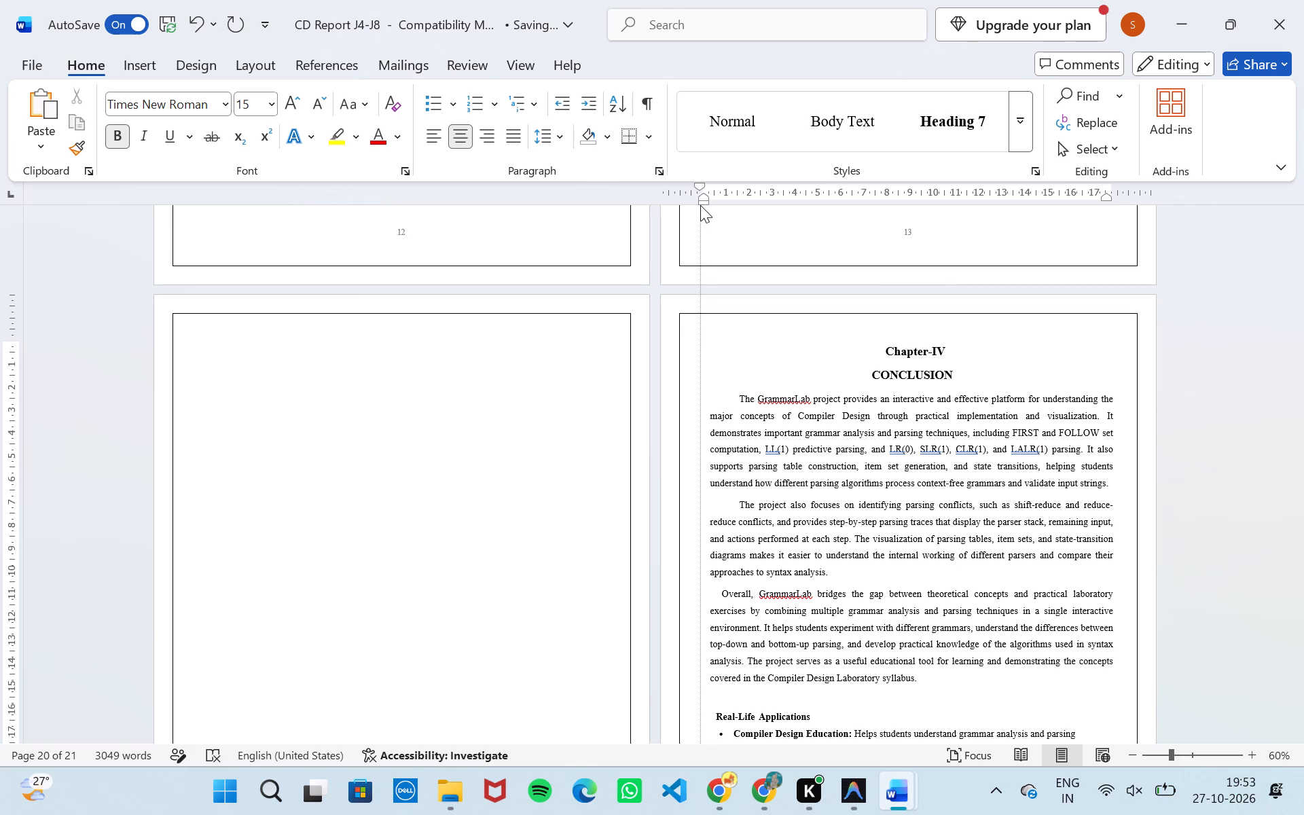
{"action": "left_click_drag", "start_coordinate": [700, 205], "coordinate": [700, 206]}
{"action": "left_click", "coordinate": [985, 366]}
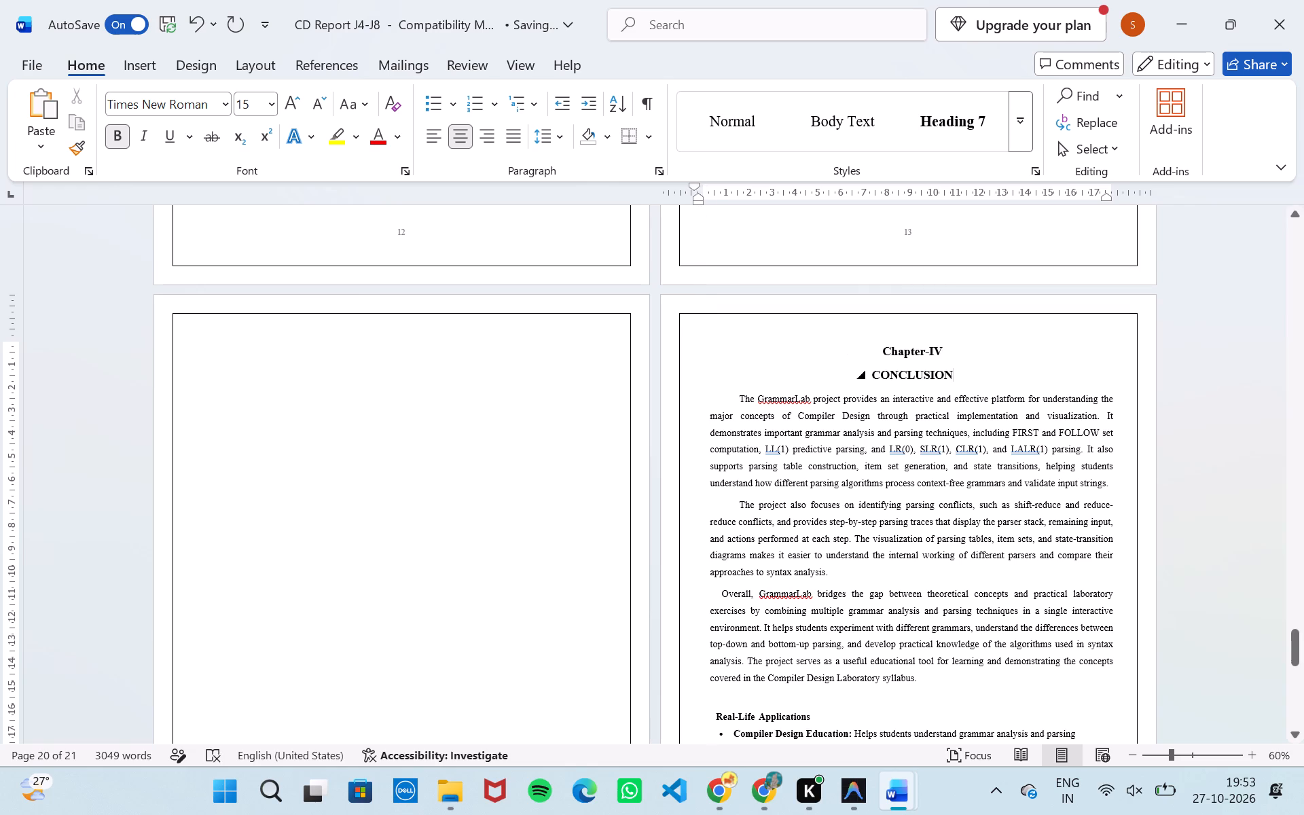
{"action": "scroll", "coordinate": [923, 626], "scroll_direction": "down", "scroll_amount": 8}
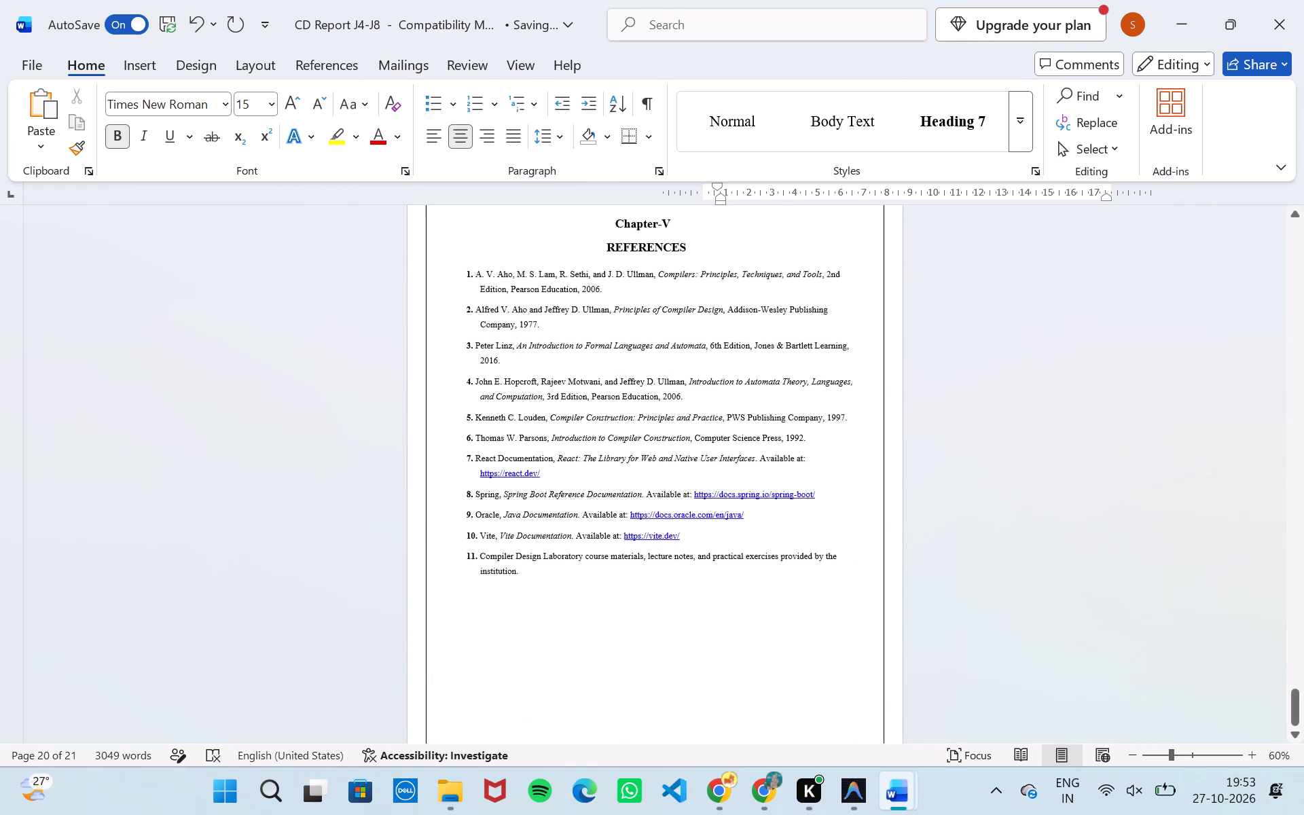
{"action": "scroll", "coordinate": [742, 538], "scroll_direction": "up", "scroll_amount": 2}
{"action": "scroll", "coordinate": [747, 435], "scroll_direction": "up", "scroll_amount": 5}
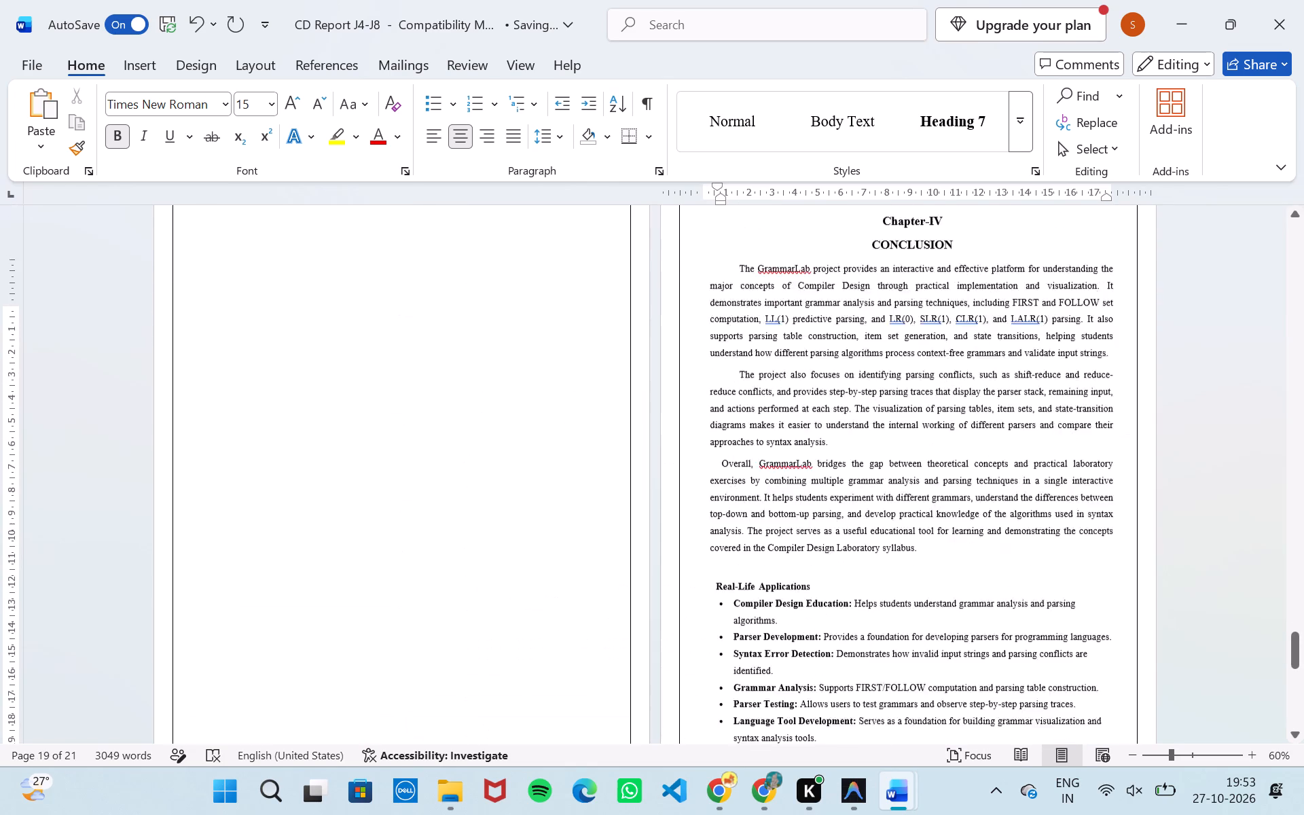
Delete the "Course based Projects Reviewer" line and the blank lines above it from the Certificate page.
{"action": "scroll", "coordinate": [747, 435], "scroll_direction": "up", "scroll_amount": 20}
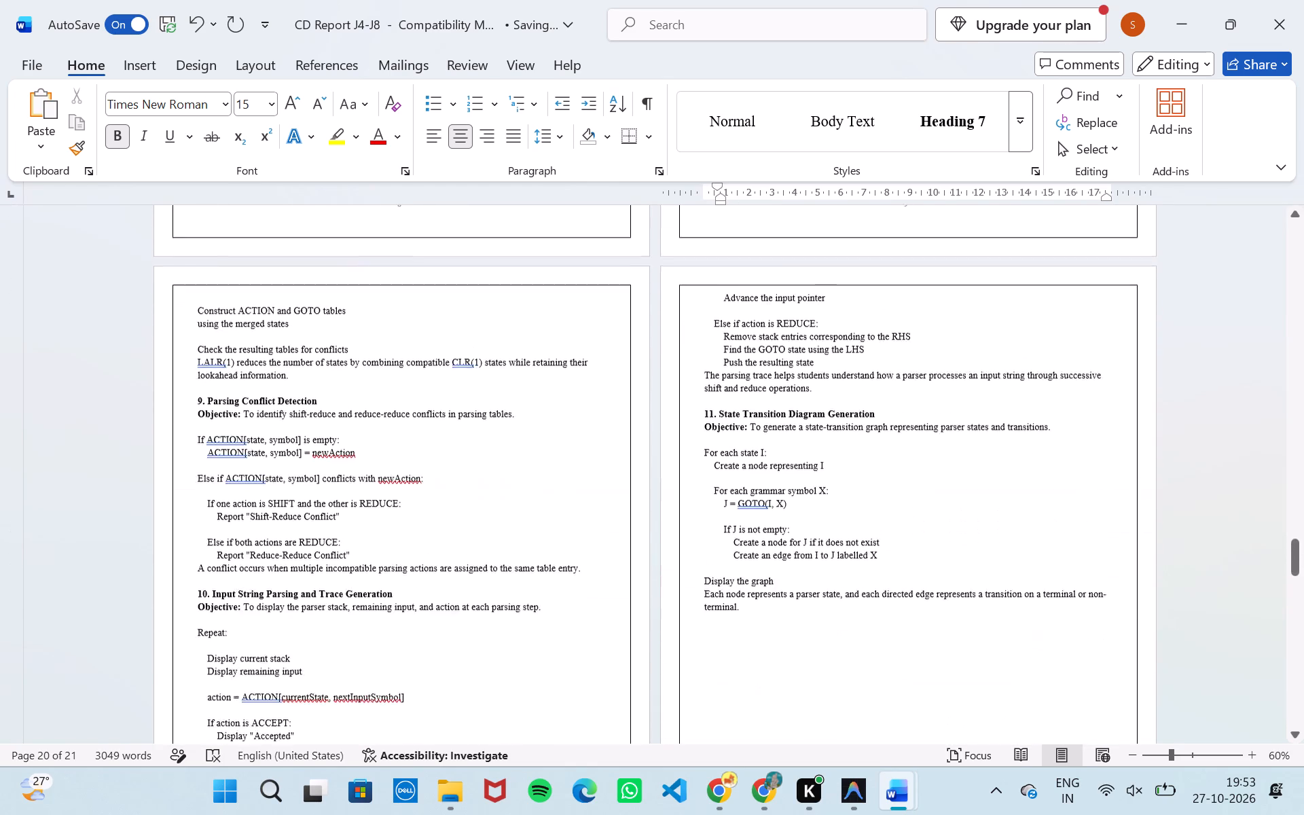
{"action": "scroll", "coordinate": [747, 435], "scroll_direction": "up", "scroll_amount": 1}
{"action": "scroll", "coordinate": [747, 435], "scroll_direction": "up", "scroll_amount": 20}
{"action": "scroll", "coordinate": [747, 435], "scroll_direction": "up", "scroll_amount": 20}
{"action": "scroll", "coordinate": [747, 435], "scroll_direction": "up", "scroll_amount": 20}
{"action": "scroll", "coordinate": [747, 435], "scroll_direction": "up", "scroll_amount": 1}
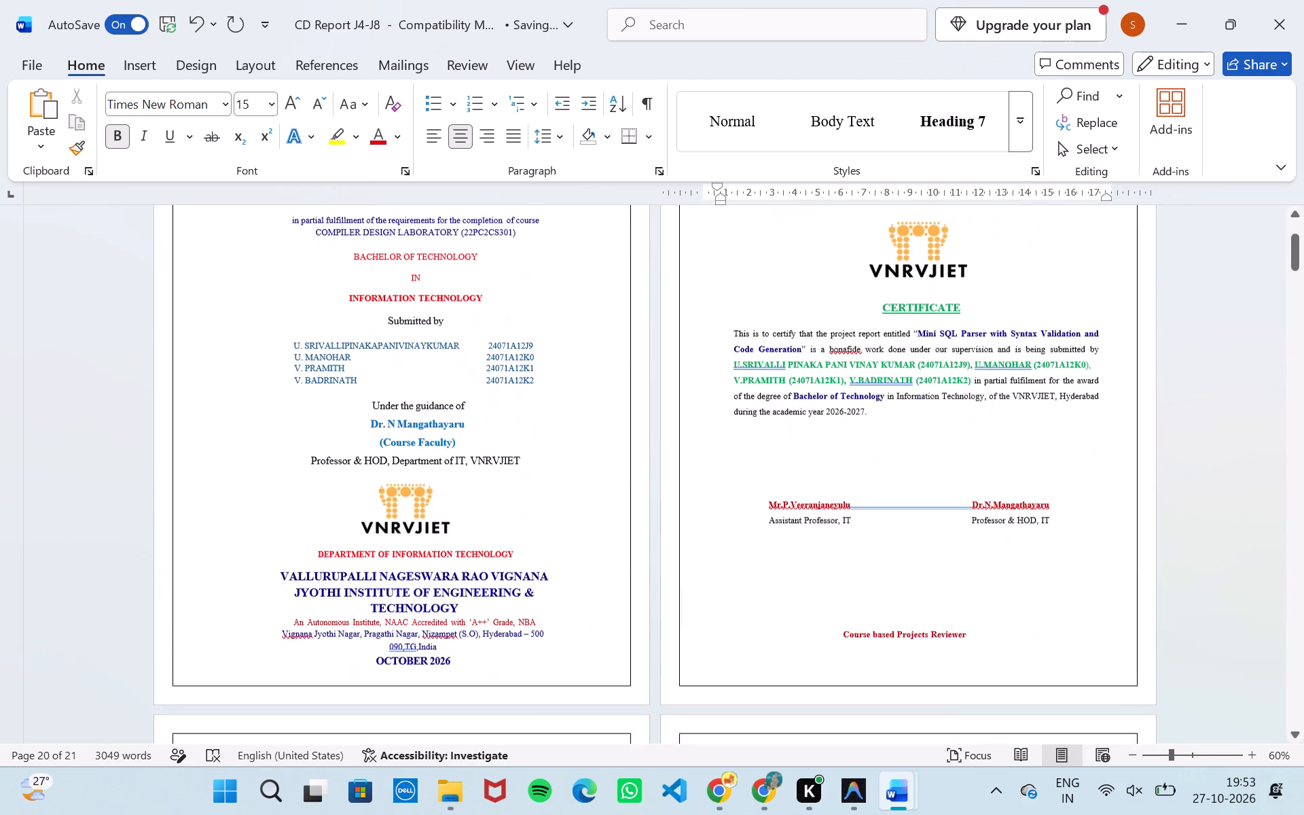
{"action": "scroll", "coordinate": [747, 435], "scroll_direction": "up", "scroll_amount": 1}
{"action": "scroll", "coordinate": [747, 435], "scroll_direction": "down", "scroll_amount": 2}
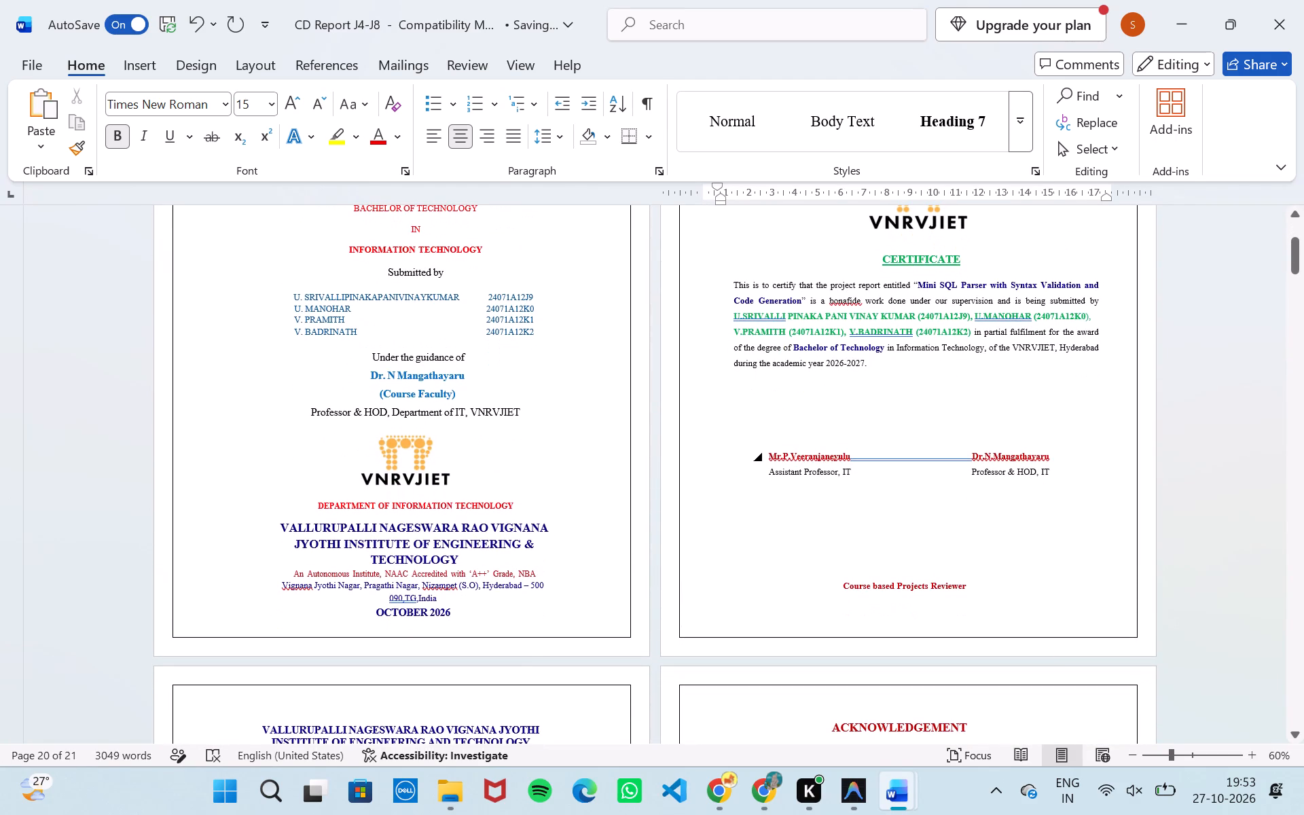
{"action": "left_click", "coordinate": [940, 553]}
{"action": "key", "text": "BackSpace"}
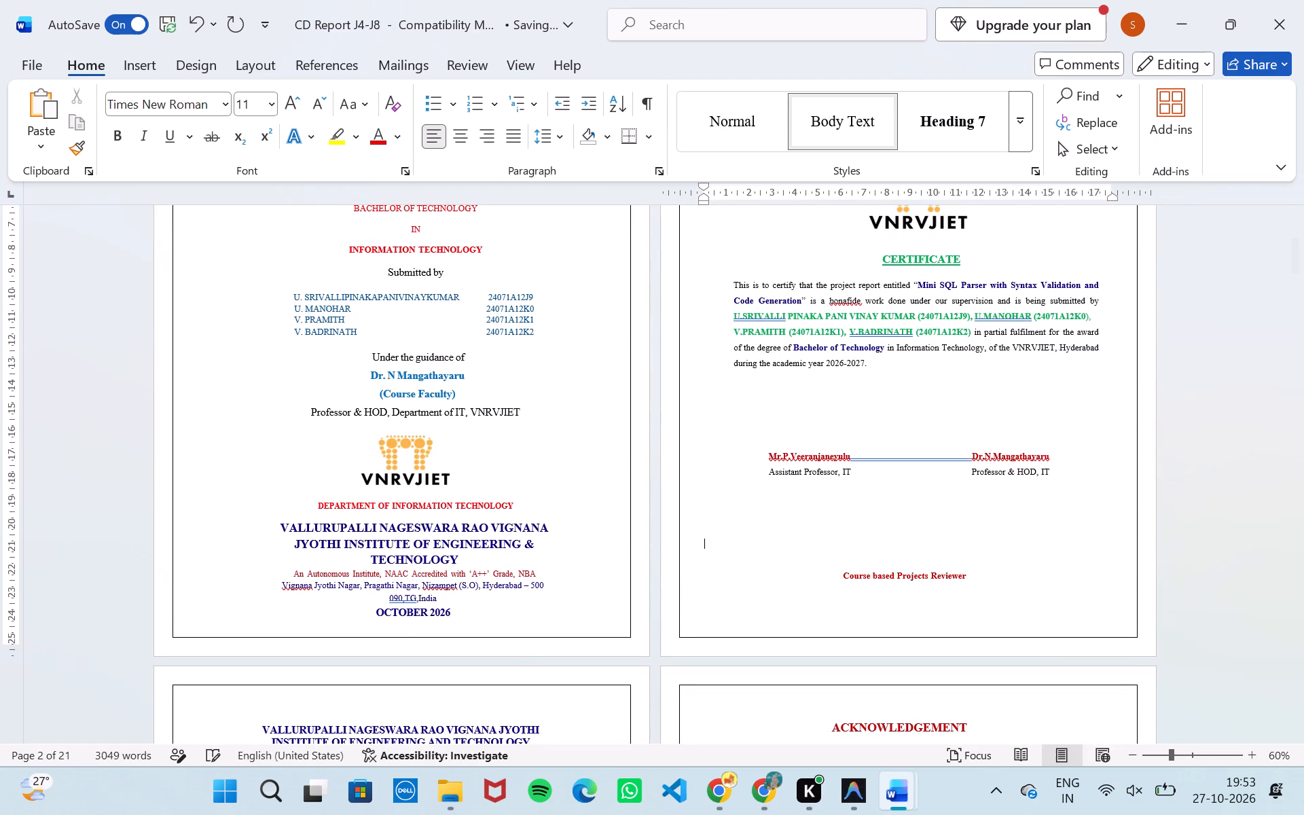
{"action": "key", "text": "BackSpace"}
{"action": "key", "text": "BackSpace"}
{"action": "key", "text": "BackSpace"}
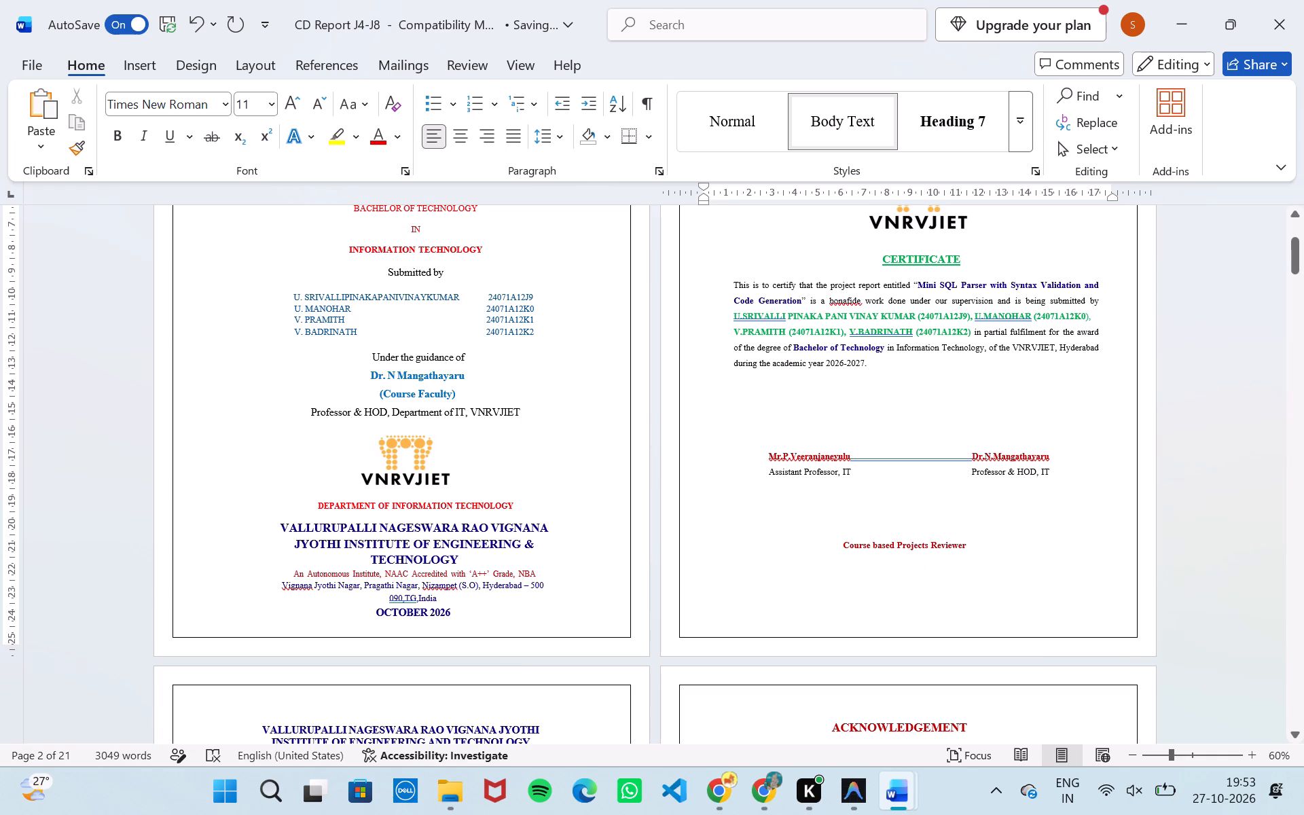
{"action": "left_click_drag", "start_coordinate": [981, 547], "coordinate": [834, 553]}
{"action": "key", "text": "BackSpace"}
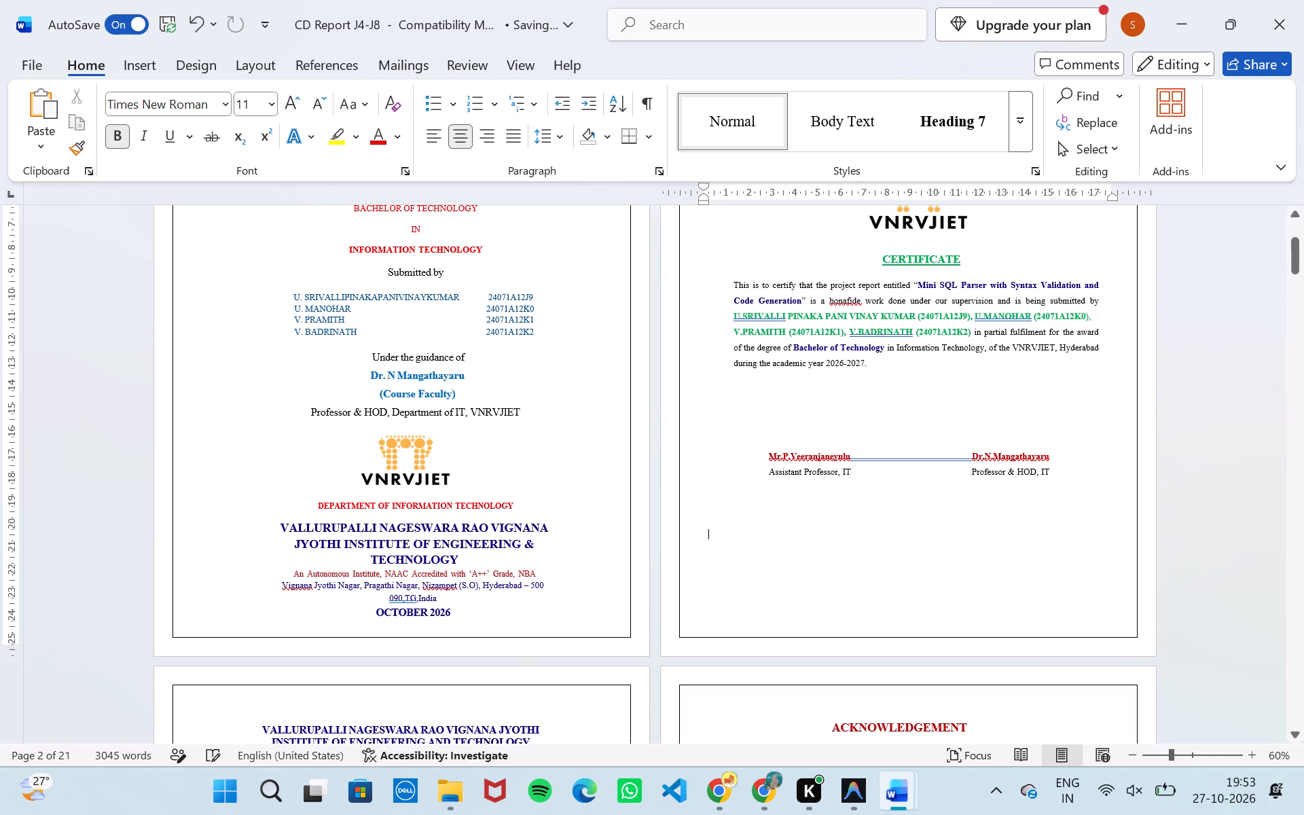
{"action": "key", "text": "BackSpace"}
{"action": "key", "text": "BackSpace"}
Delete the table of student names and roll numbers at the end of the Acknowledgement page.
{"action": "scroll", "coordinate": [910, 556], "scroll_direction": "down", "scroll_amount": 3}
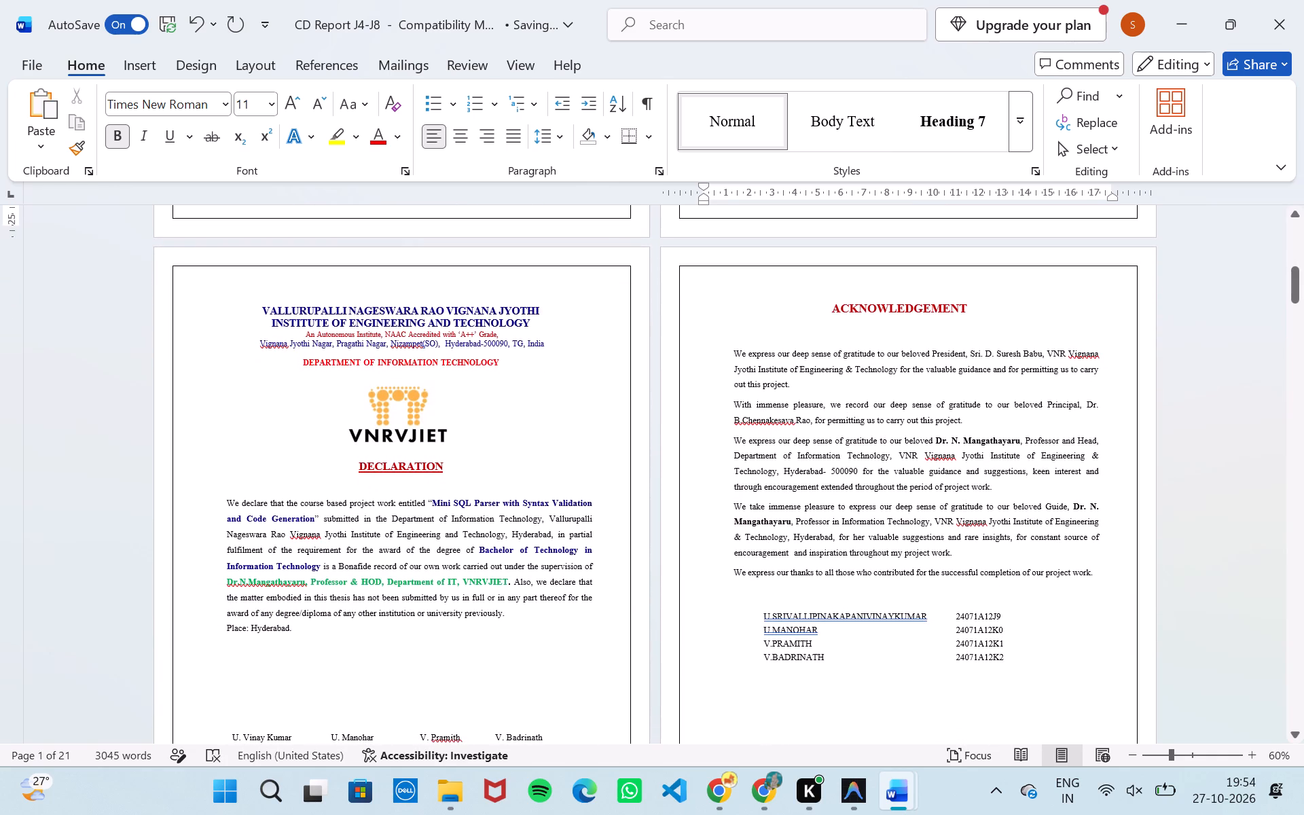
{"action": "left_click_drag", "start_coordinate": [1013, 657], "coordinate": [754, 616]}
{"action": "key", "text": "BackSpace"}
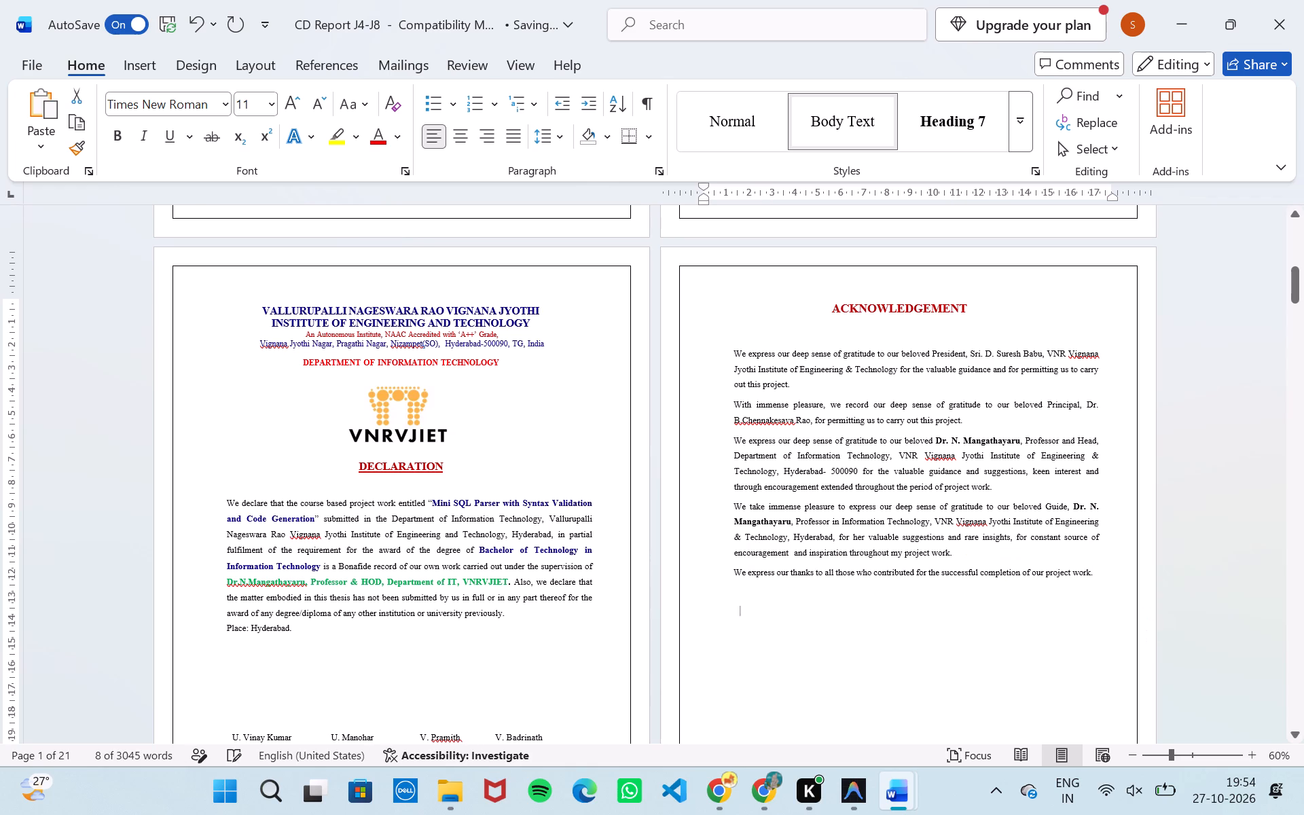
Delete the table of student names and roll numbers below "Place: Hyderabad." on the Declaration page.
{"action": "scroll", "coordinate": [754, 616], "scroll_direction": "down", "scroll_amount": 1}
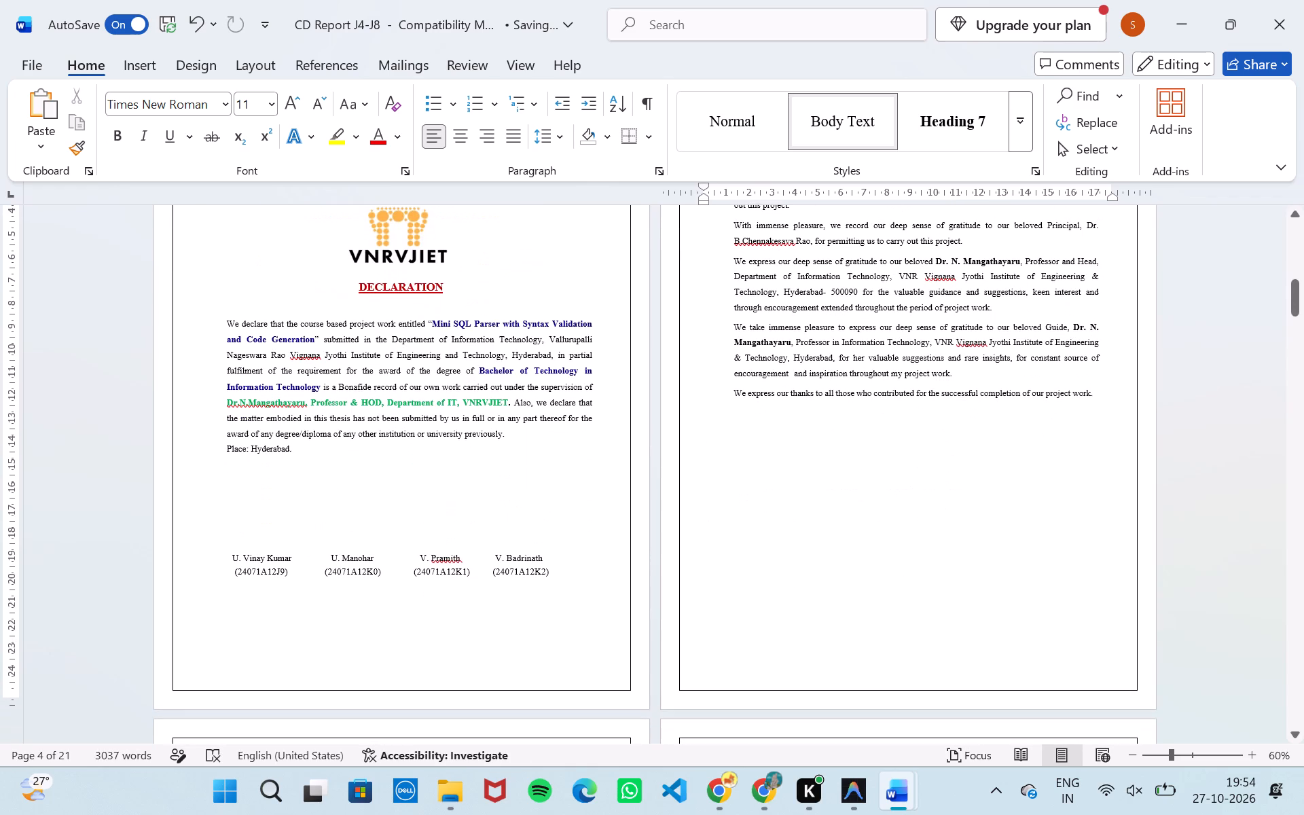
{"action": "left_click_drag", "start_coordinate": [564, 575], "coordinate": [244, 540]}
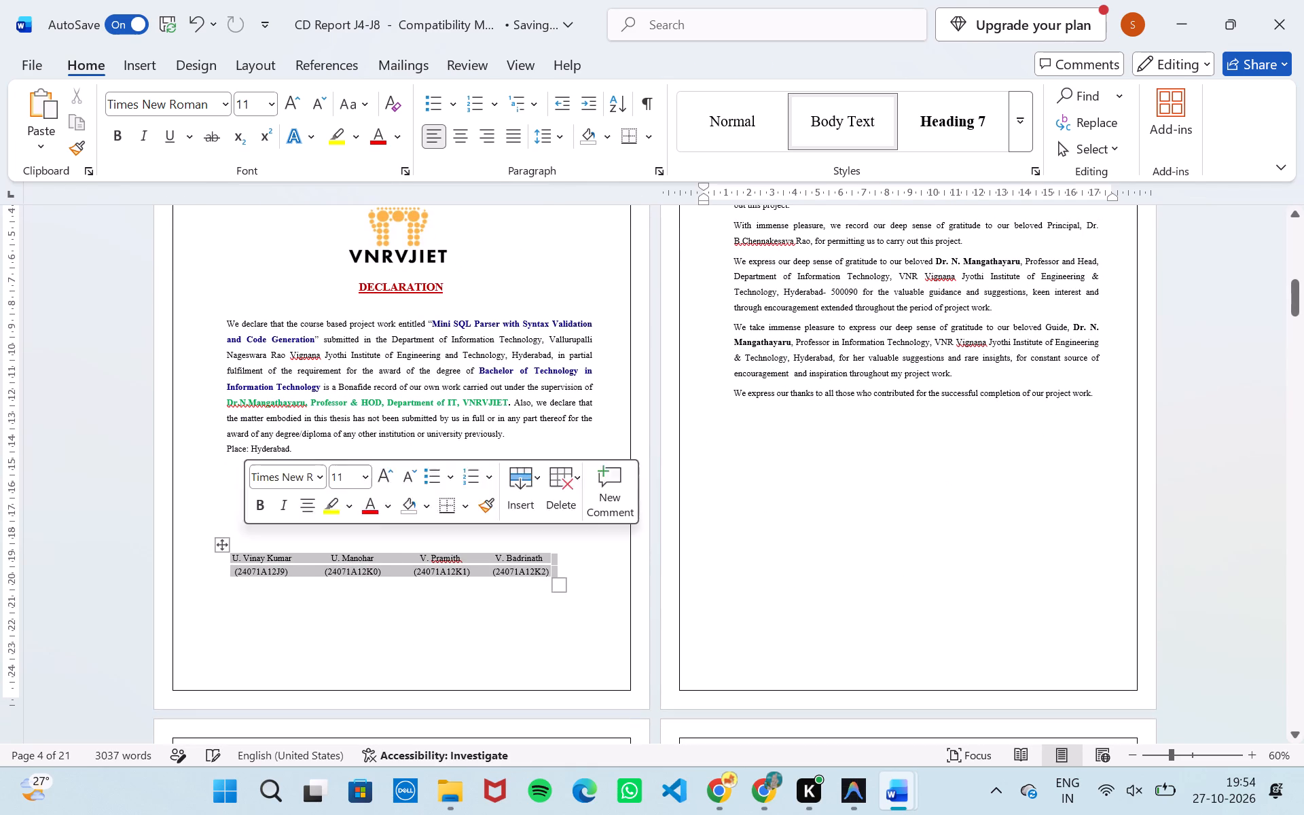
{"action": "key", "text": "BackSpace"}
{"action": "scroll", "coordinate": [244, 540], "scroll_direction": "up", "scroll_amount": 1}
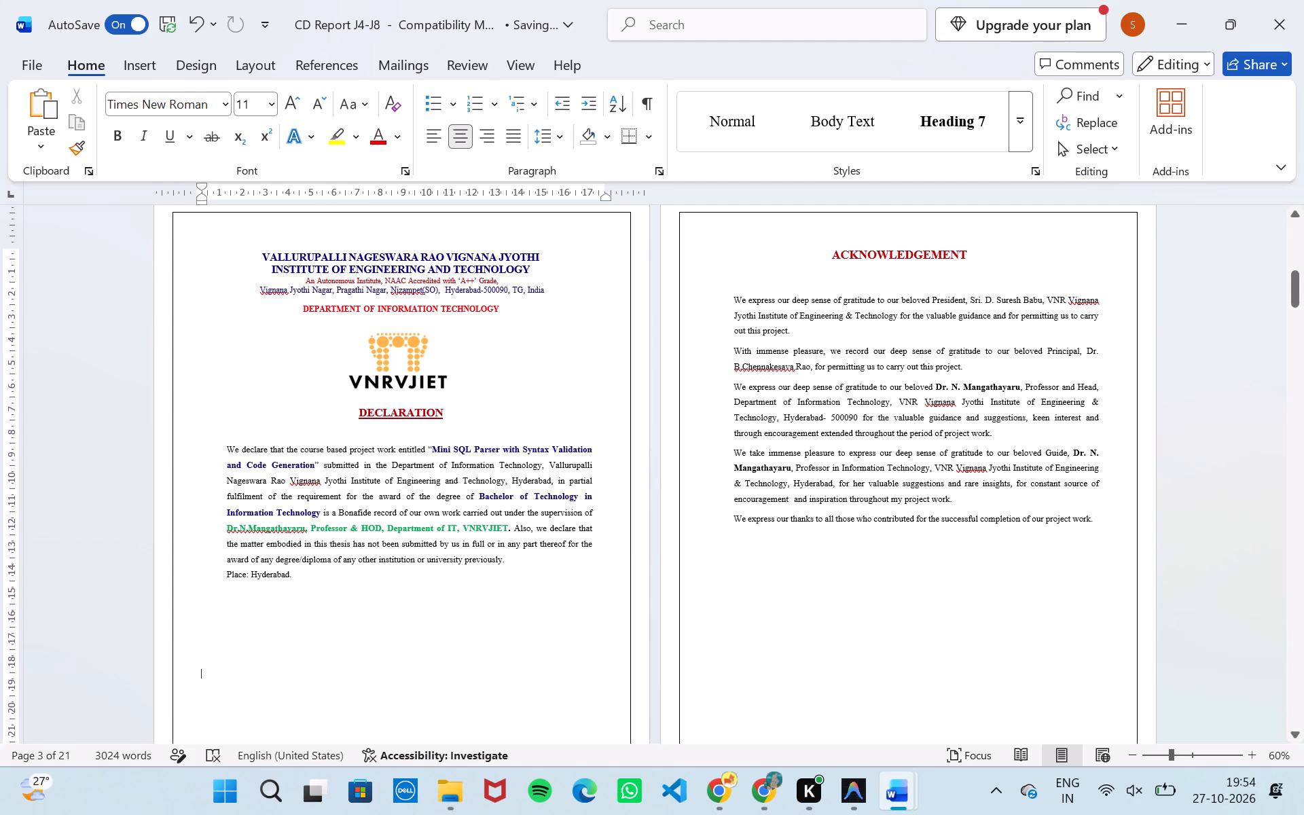
{"action": "scroll", "coordinate": [327, 609], "scroll_direction": "up", "scroll_amount": 6}
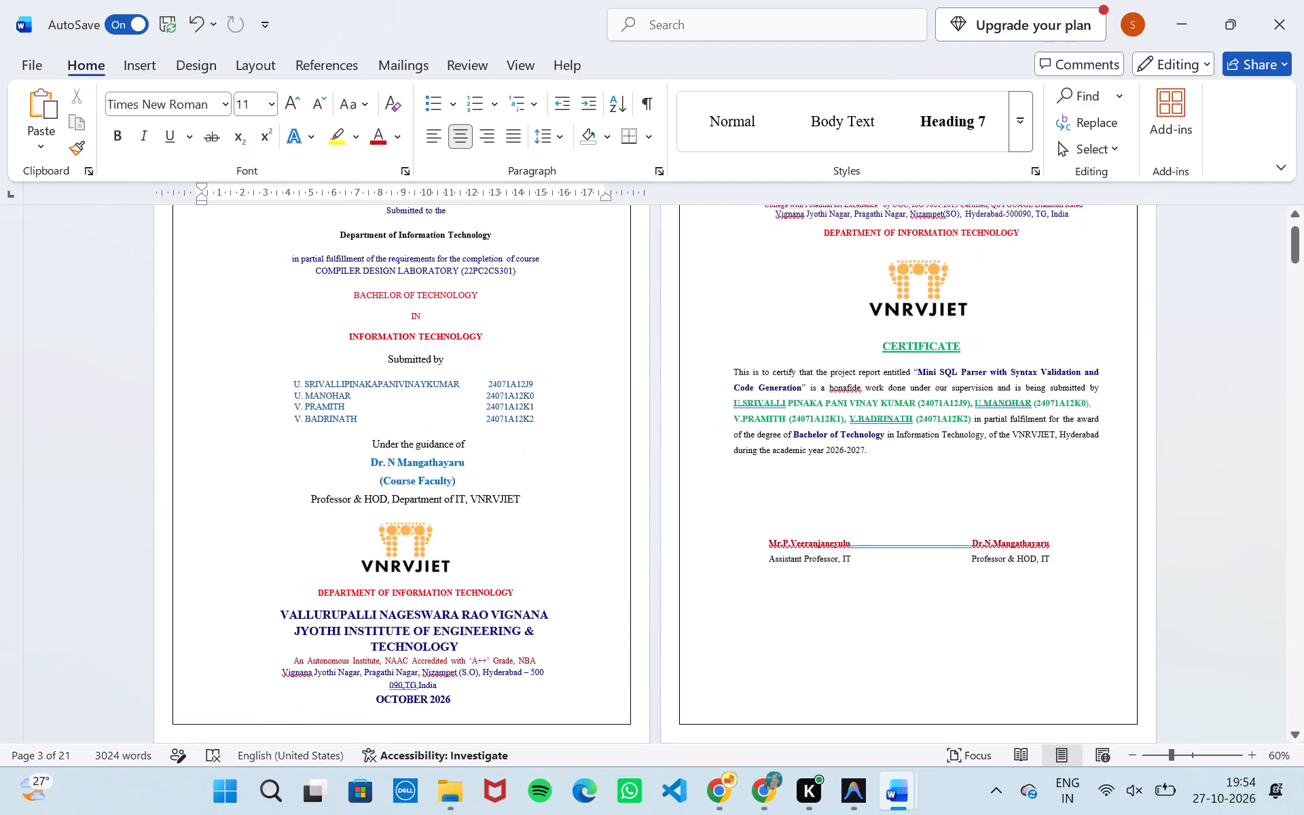
{"action": "scroll", "coordinate": [327, 609], "scroll_direction": "up", "scroll_amount": 1}
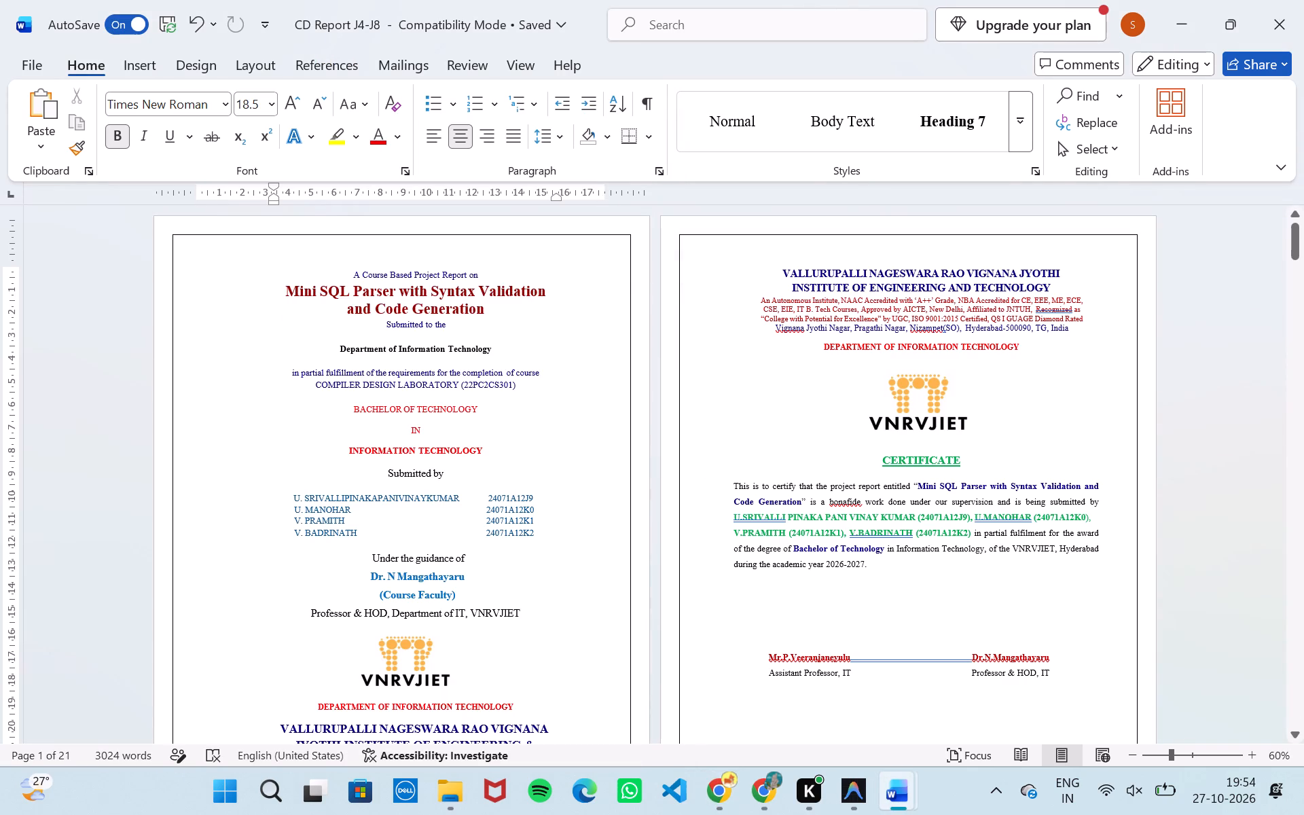
{"action": "key", "text": "ctrl+v"}
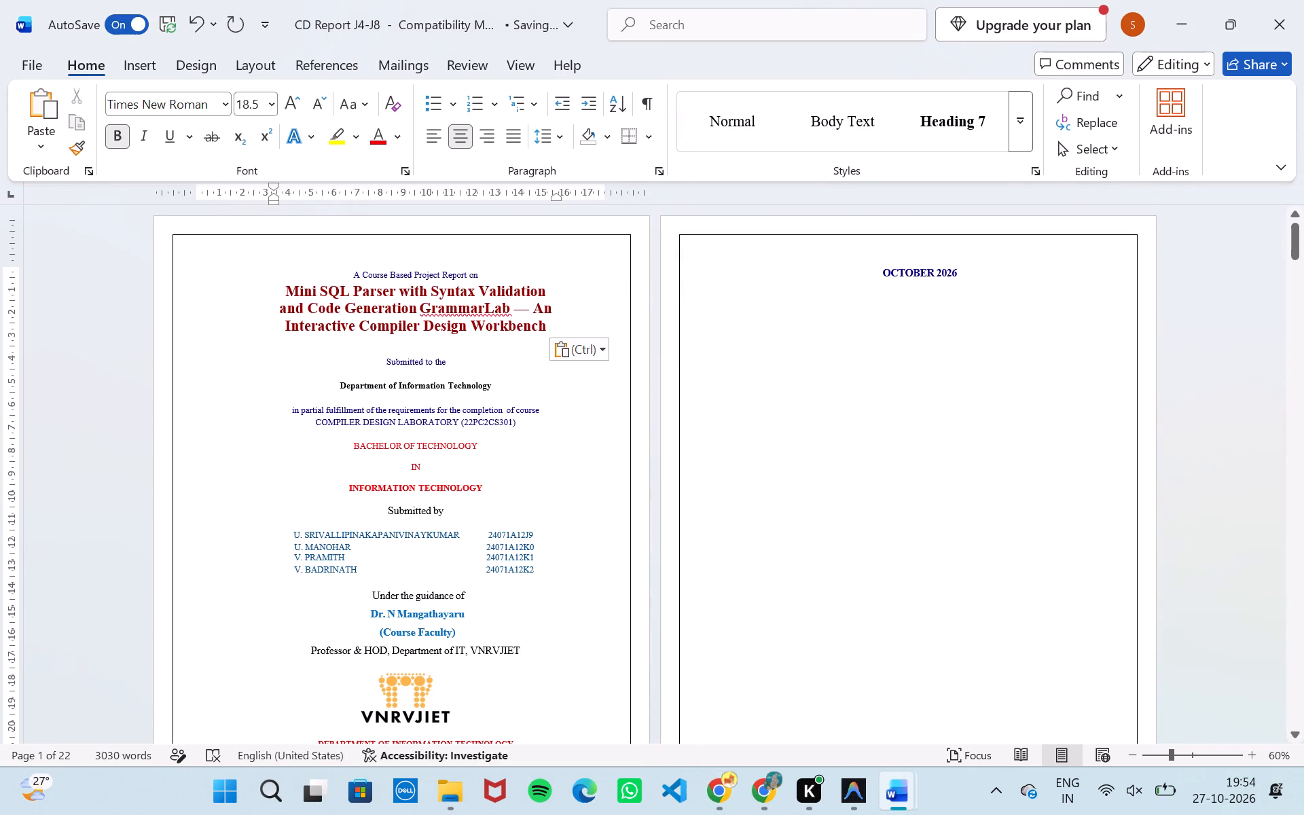
{"action": "left_click_drag", "start_coordinate": [420, 309], "coordinate": [298, 288]}
{"action": "key", "text": "BackSpace"}
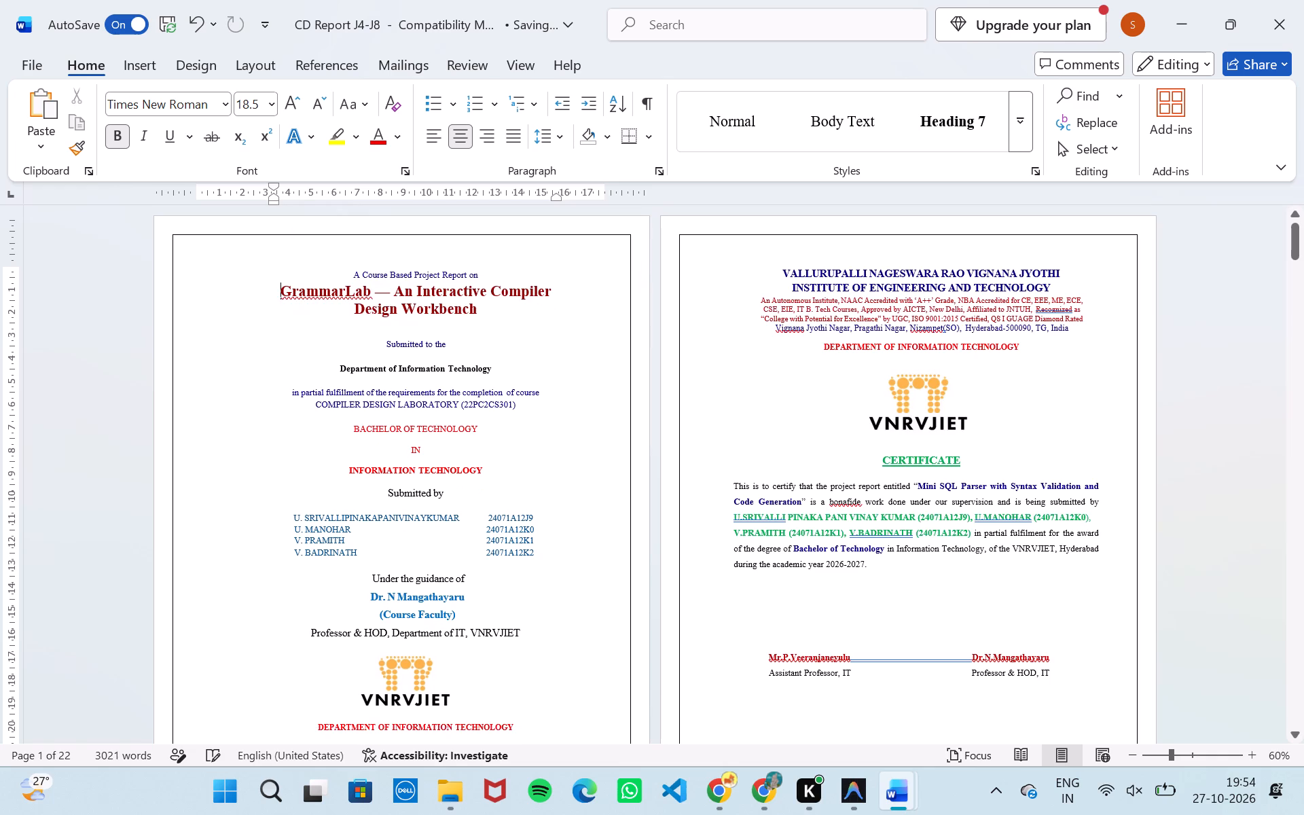
Remove the blank lines below the cover page's title and below "Submitted to the".
{"action": "left_click", "coordinate": [416, 325]}
{"action": "key", "text": "BackSpace"}
{"action": "key", "text": "BackSpace"}
{"action": "key", "text": "BackSpace"}
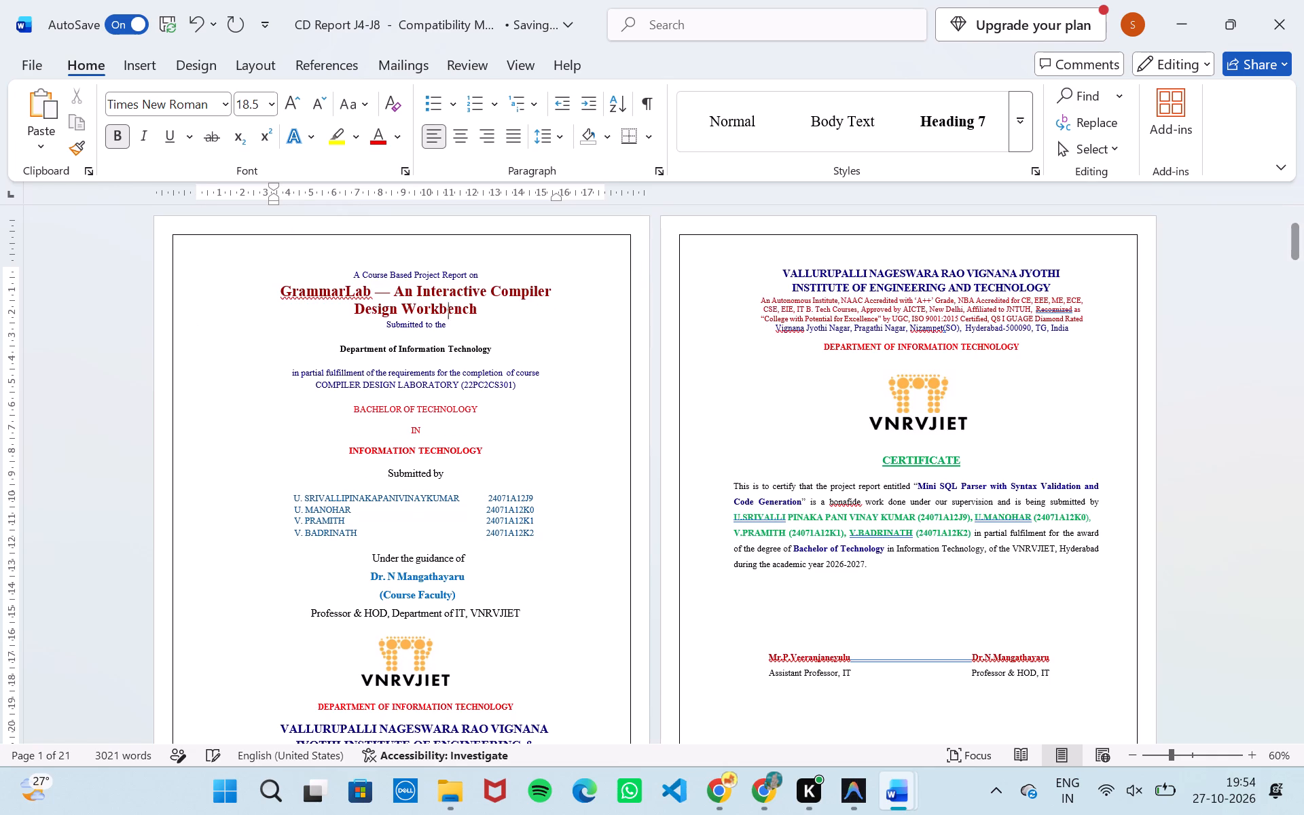
{"action": "left_click", "coordinate": [470, 338]}
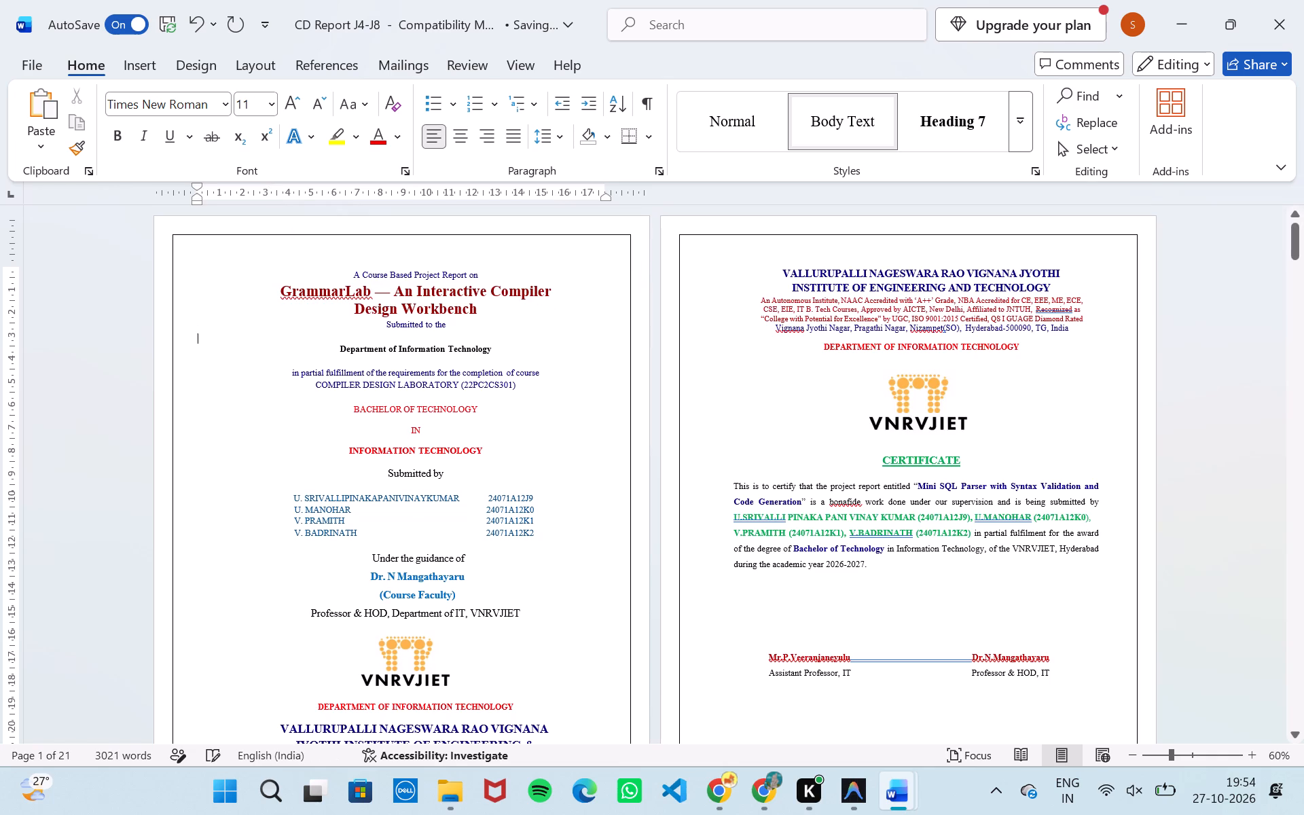
{"action": "key", "text": "BackSpace"}
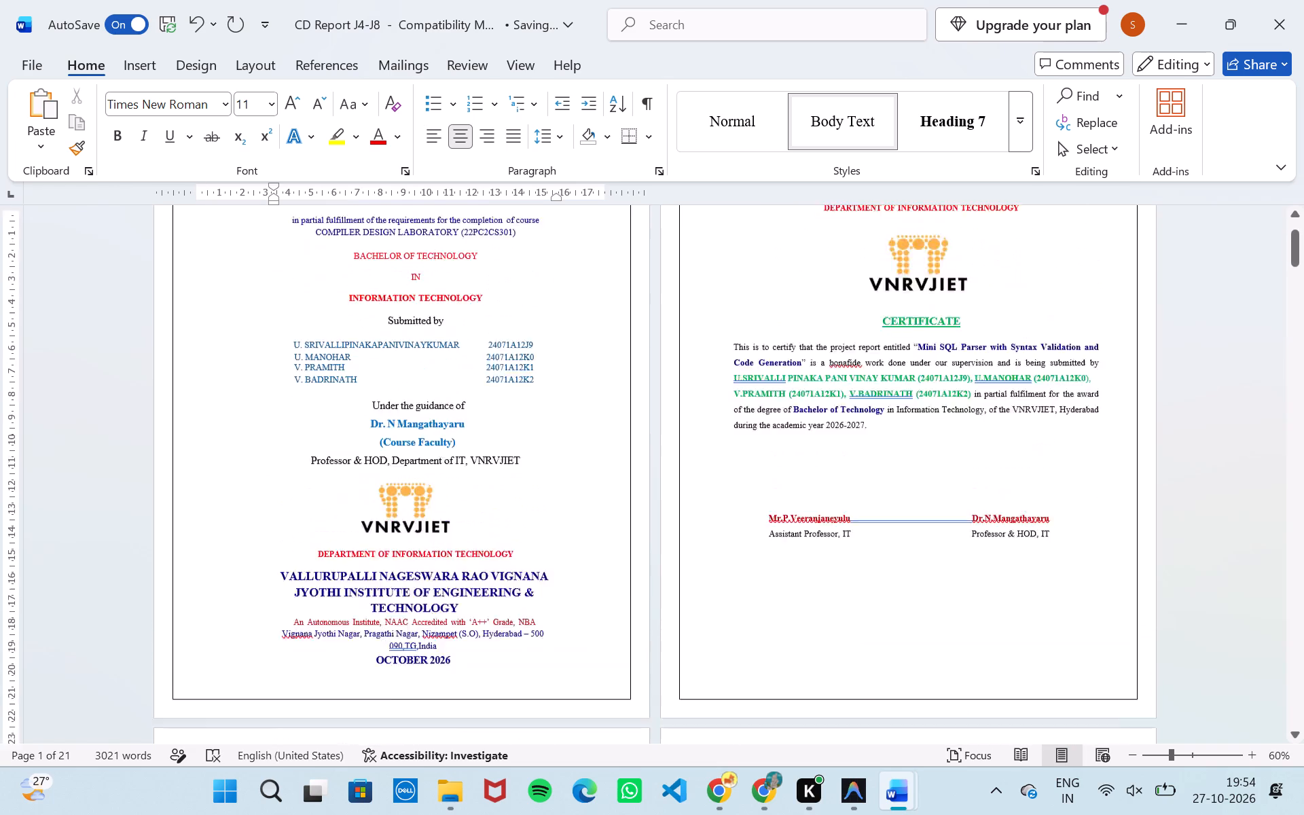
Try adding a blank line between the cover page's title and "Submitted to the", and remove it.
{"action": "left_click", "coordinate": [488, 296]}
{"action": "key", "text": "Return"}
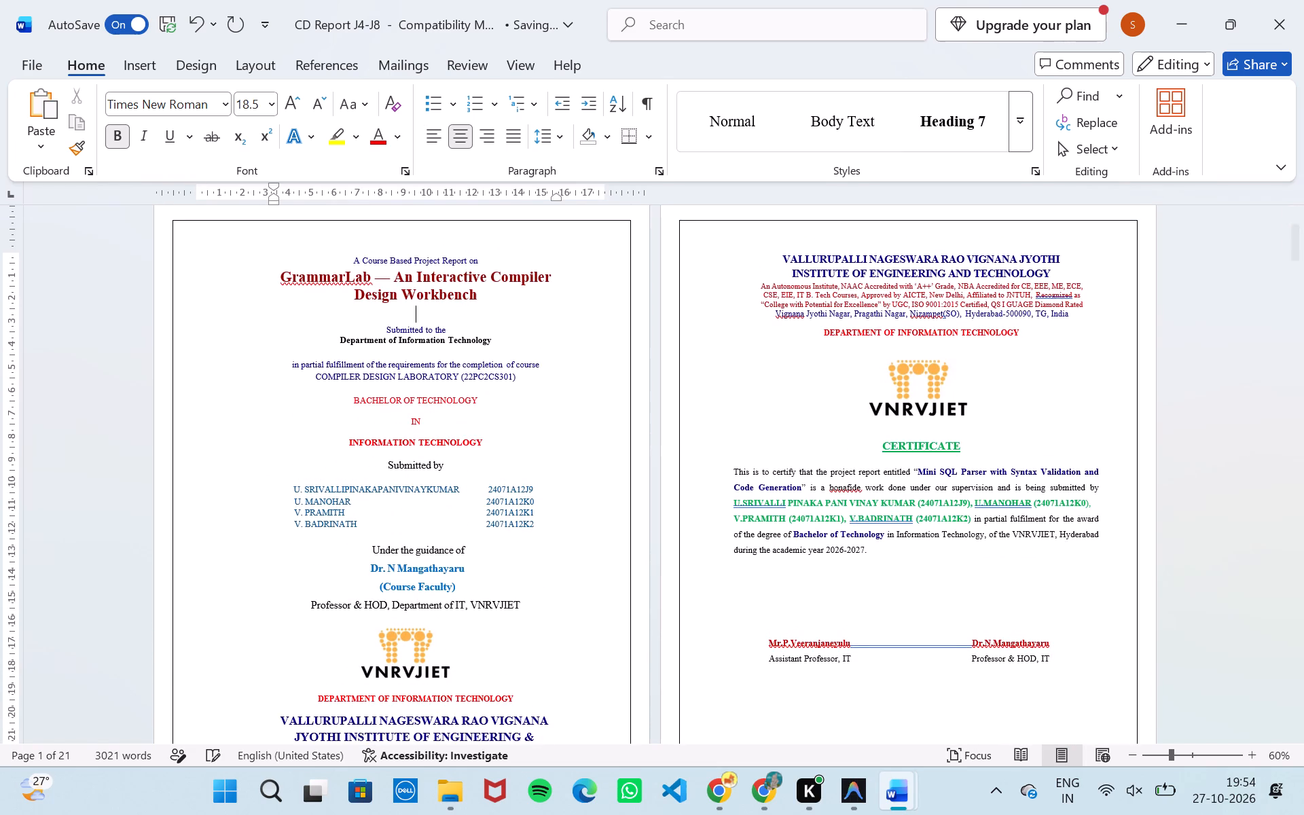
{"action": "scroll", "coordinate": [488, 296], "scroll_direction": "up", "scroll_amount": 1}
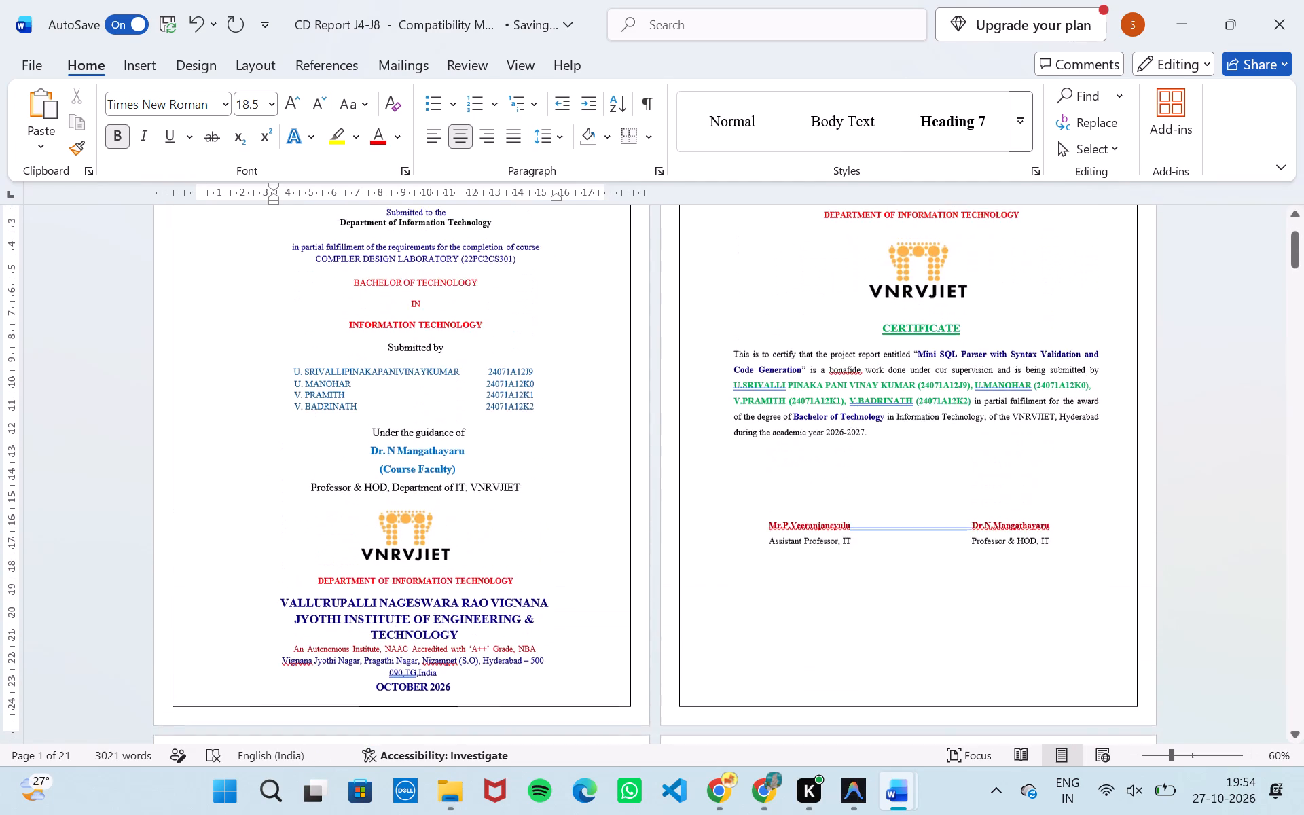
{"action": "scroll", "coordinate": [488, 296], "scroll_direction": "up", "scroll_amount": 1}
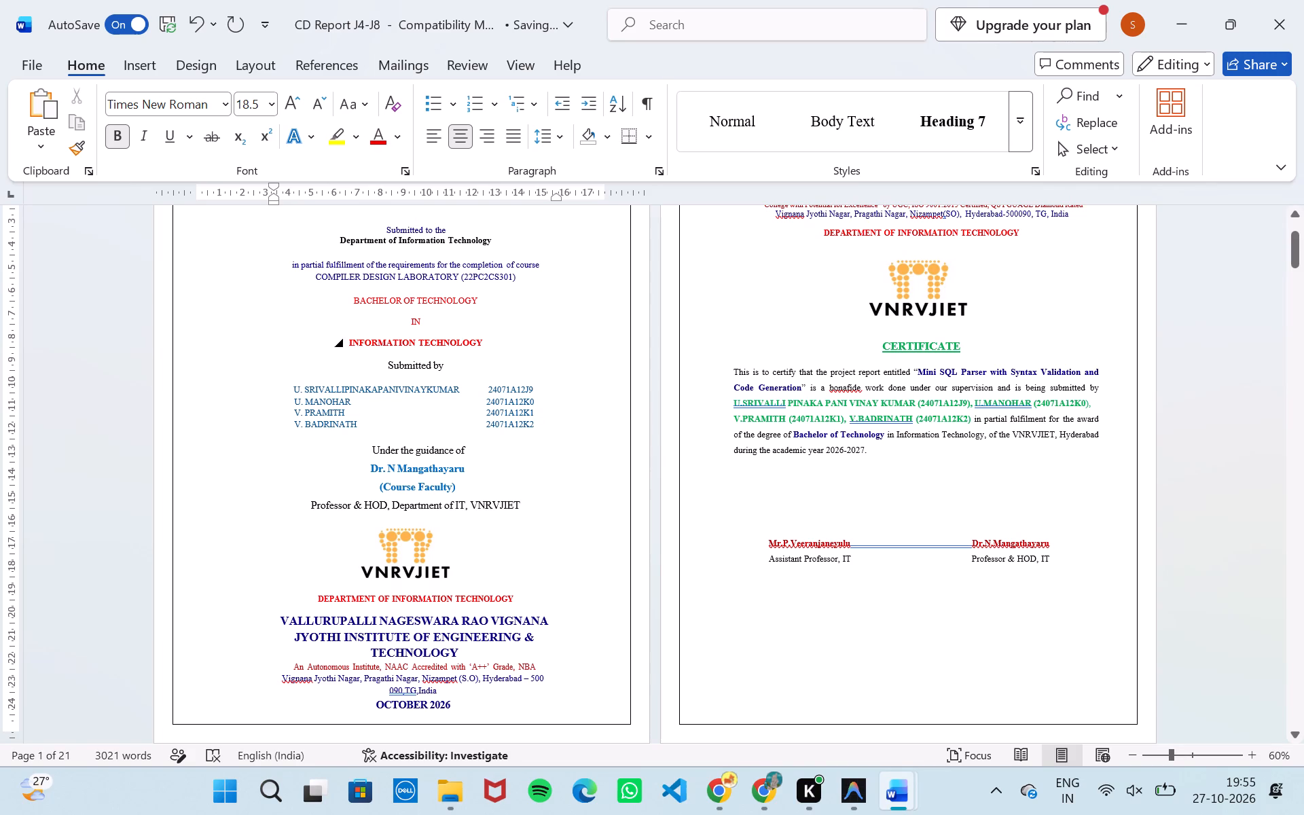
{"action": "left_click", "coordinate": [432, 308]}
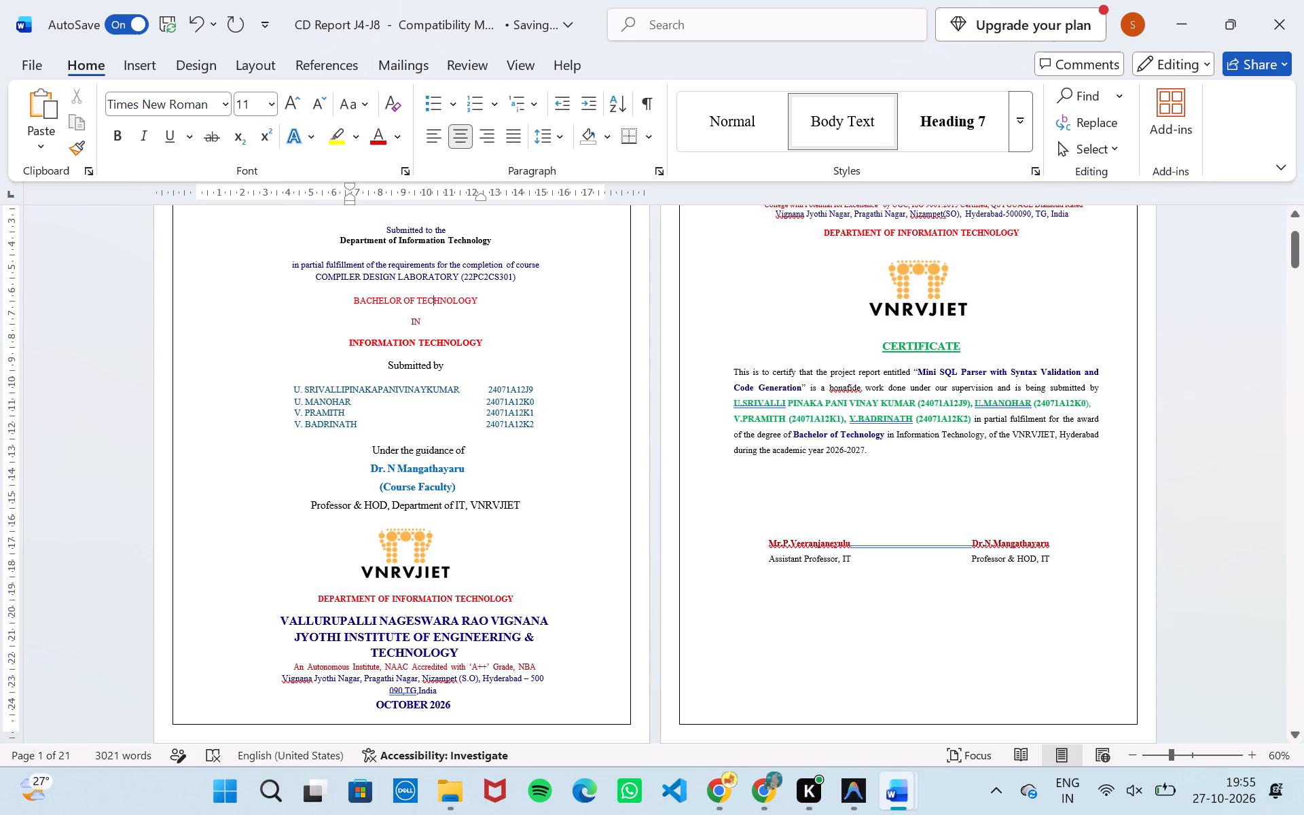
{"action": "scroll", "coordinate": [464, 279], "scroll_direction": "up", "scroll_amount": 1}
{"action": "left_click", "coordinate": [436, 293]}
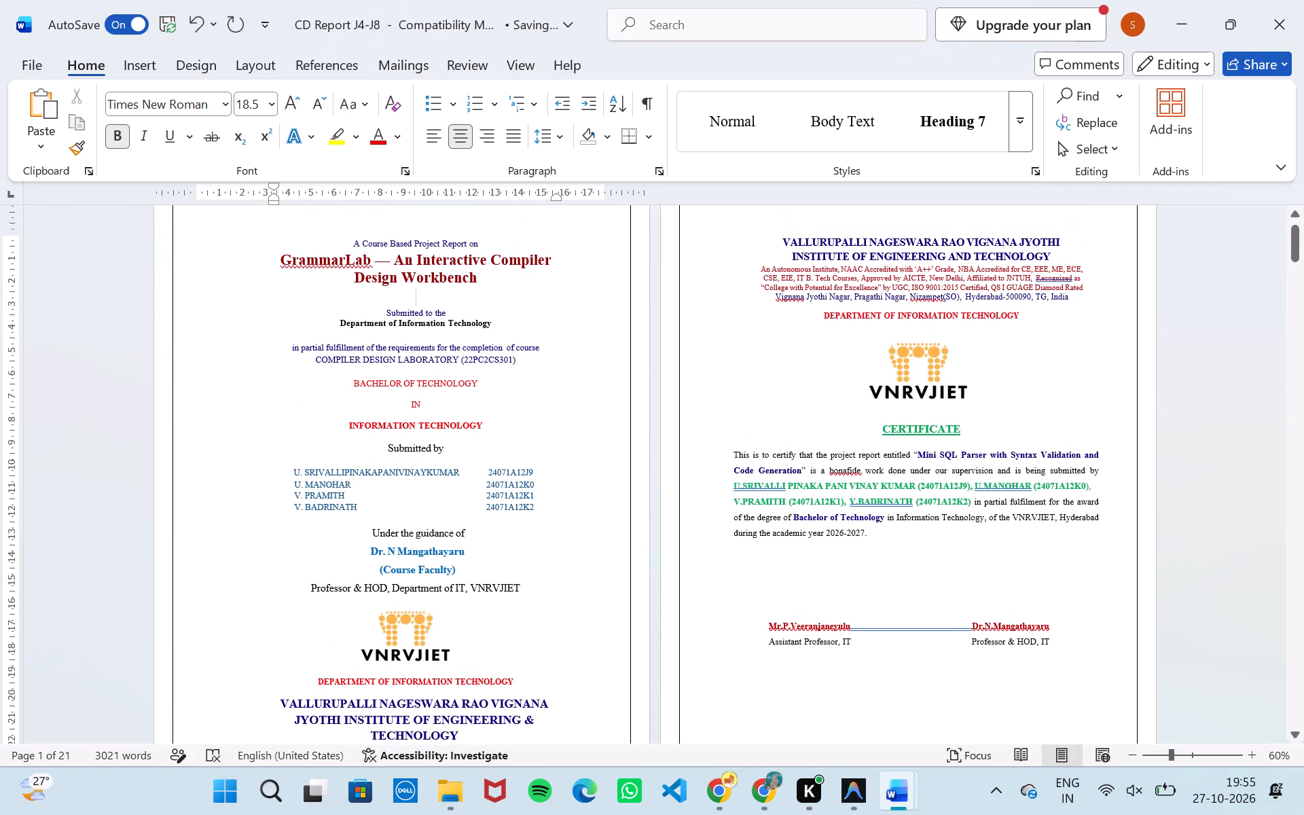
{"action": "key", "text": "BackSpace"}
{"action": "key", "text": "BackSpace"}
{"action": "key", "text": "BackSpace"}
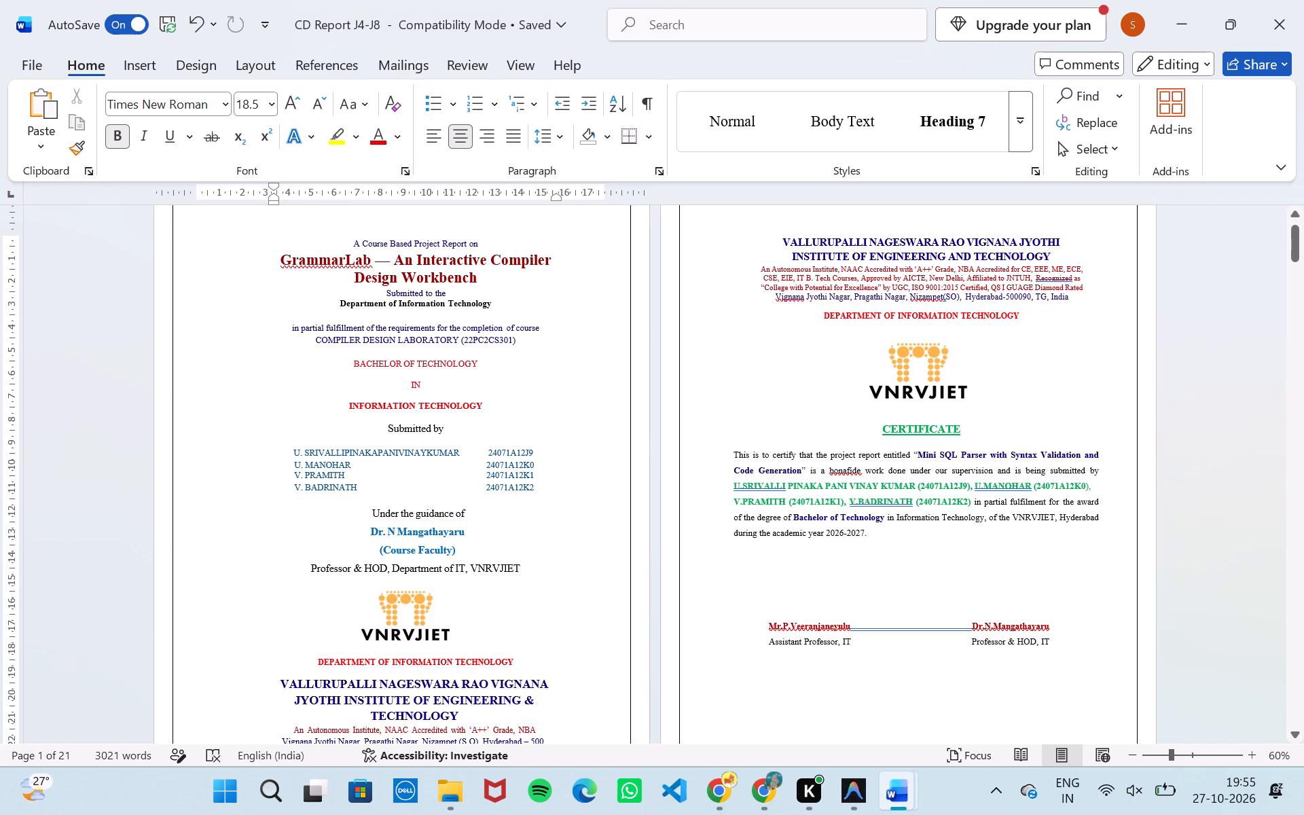
Change the month in the date at the bottom of the cover page from OCTOBER to "NOVEMBER", in capitals.
{"action": "scroll", "coordinate": [444, 317], "scroll_direction": "down", "scroll_amount": 2}
{"action": "left_click", "coordinate": [429, 522]}
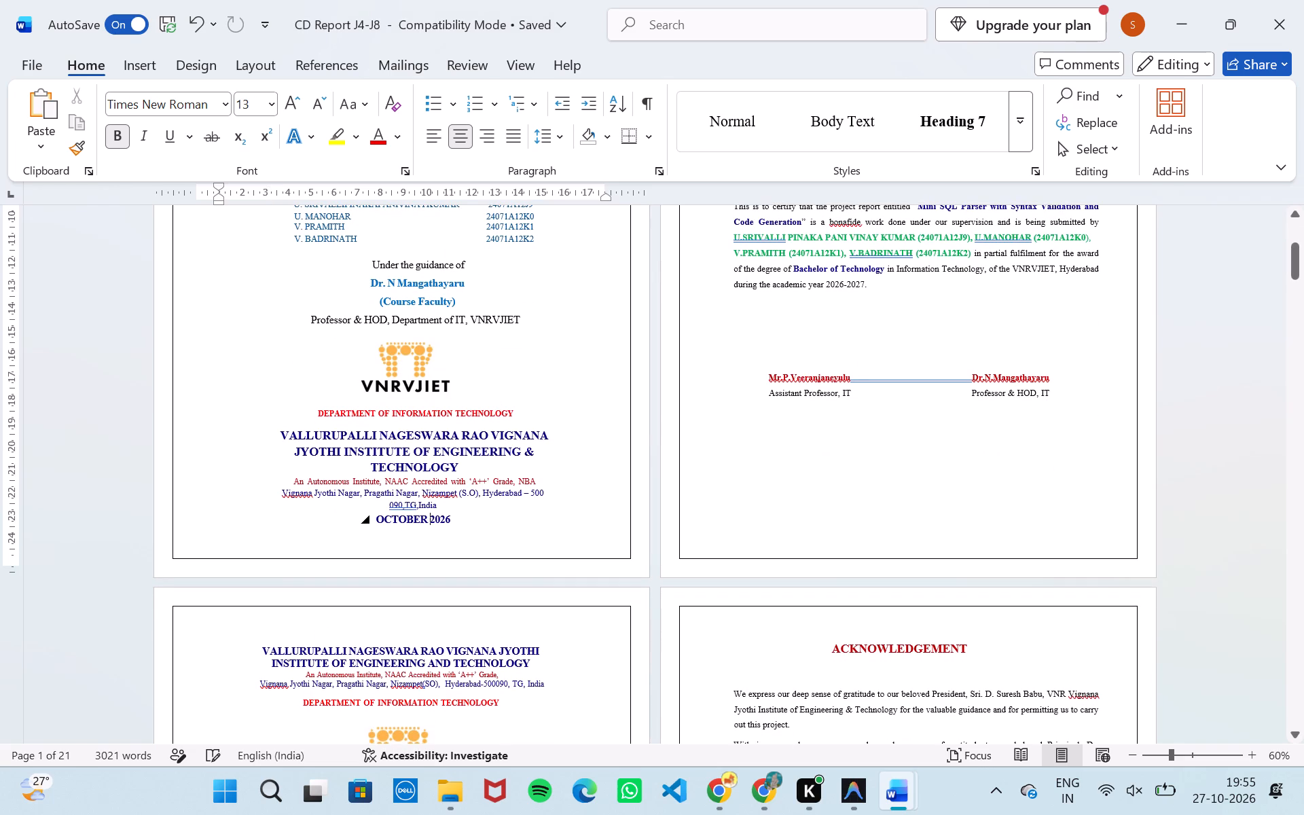
{"action": "key", "text": "Left"}
{"action": "key", "text": "BackSpace"}
{"action": "key", "text": "BackSpace"}
{"action": "key", "text": "BackSpace"}
{"action": "key", "text": "BackSpace"}
{"action": "key", "text": "BackSpace"}
{"action": "key", "text": "BackSpace"}
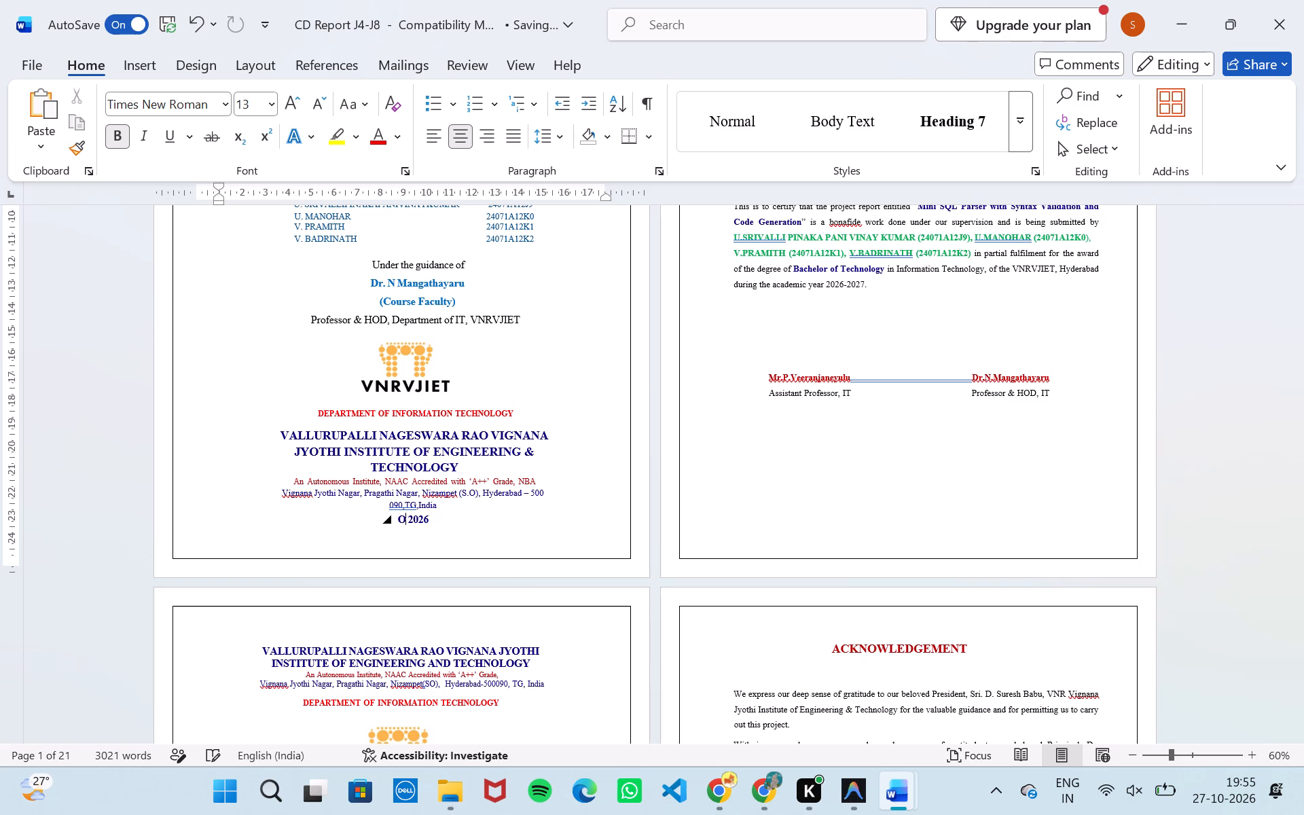
{"action": "key", "text": "BackSpace"}
{"action": "type", "text": "NOVEM"}
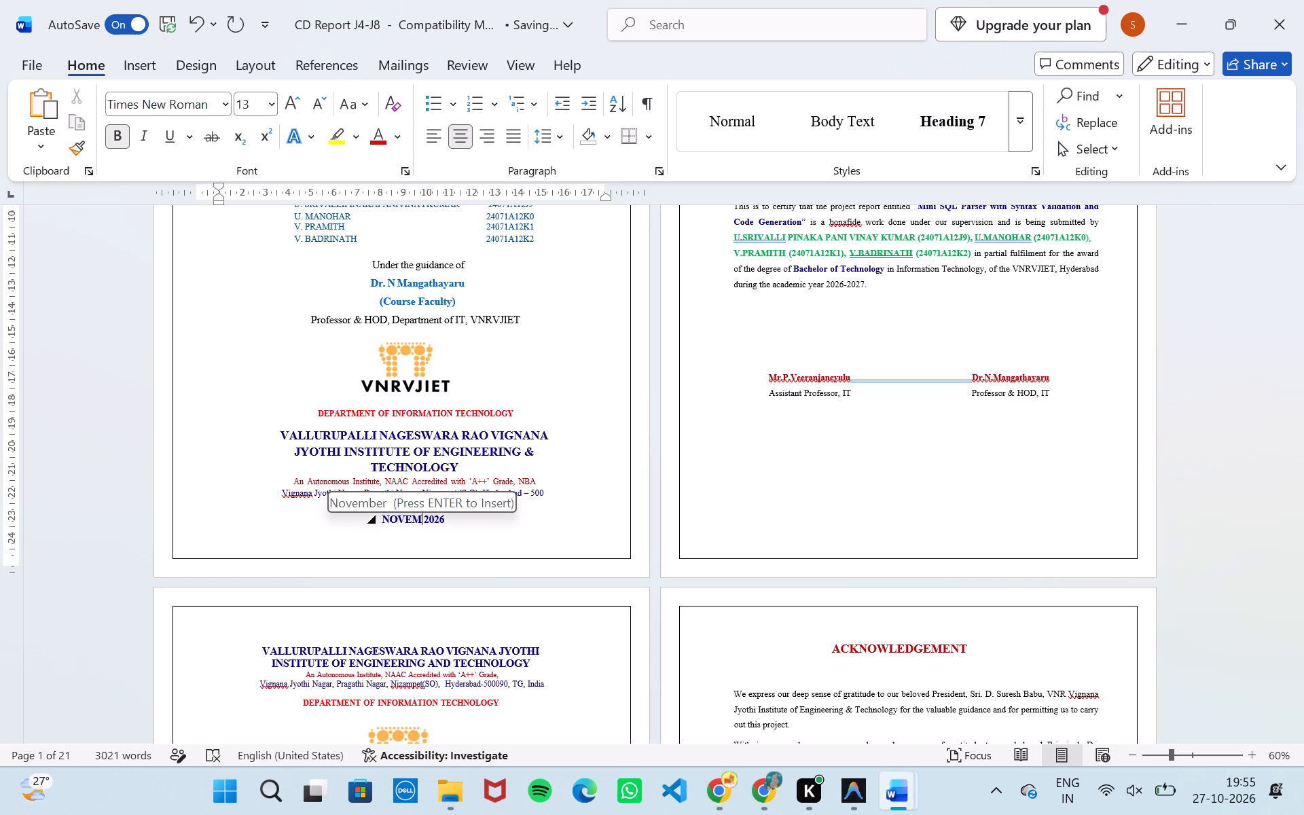
{"action": "key", "text": "Return"}
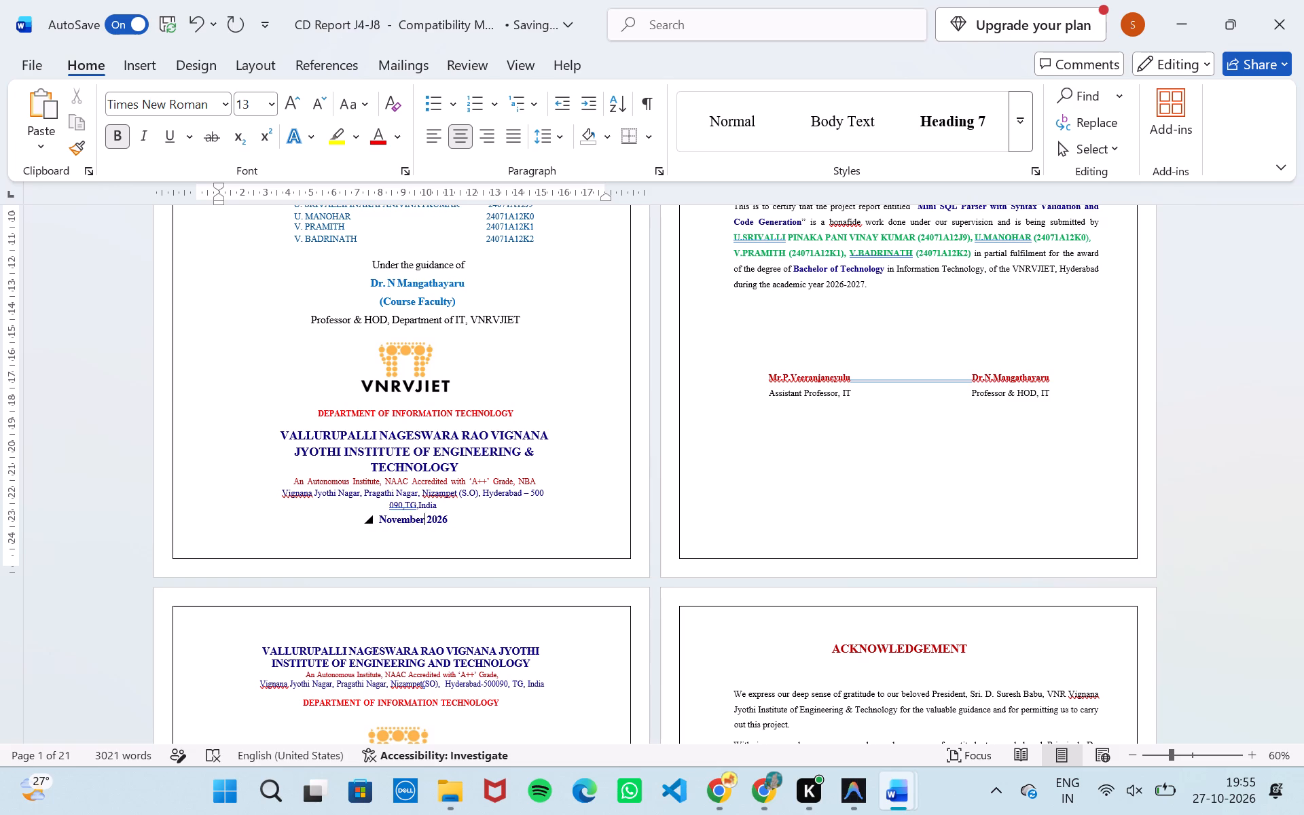
{"action": "type", "text": "OV"}
{"action": "type", "text": "EMBER"}
{"action": "key", "text": "Left"}
{"action": "key", "text": "Left"}
{"action": "key", "text": "Left"}
{"action": "key", "text": "Left"}
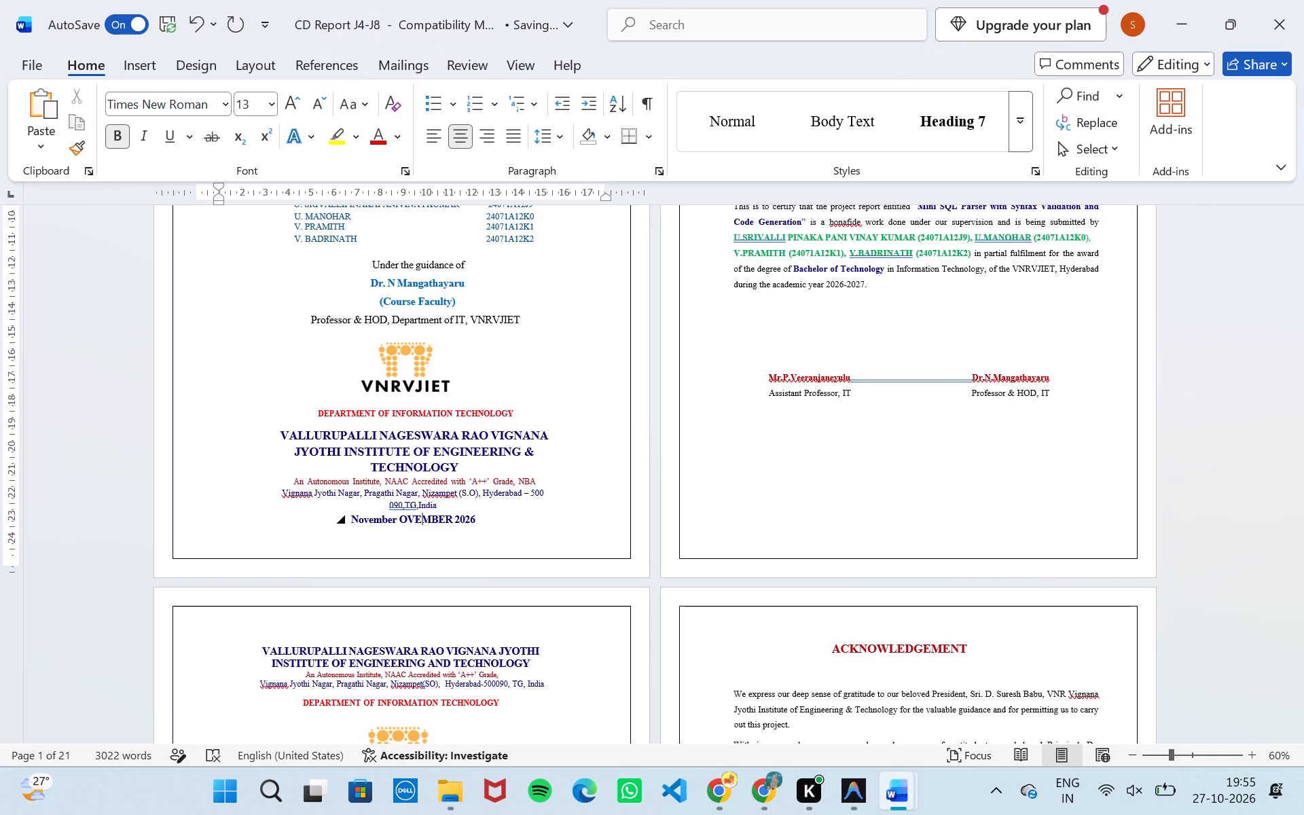
{"action": "key", "text": "Left"}
{"action": "key", "text": "Left"}
{"action": "key", "text": "Left"}
{"action": "key", "text": "BackSpace"}
{"action": "key", "text": "BackSpace"}
{"action": "key", "text": "BackSpace"}
{"action": "key", "text": "BackSpace"}
{"action": "key", "text": "BackSpace"}
{"action": "key", "text": "BackSpace"}
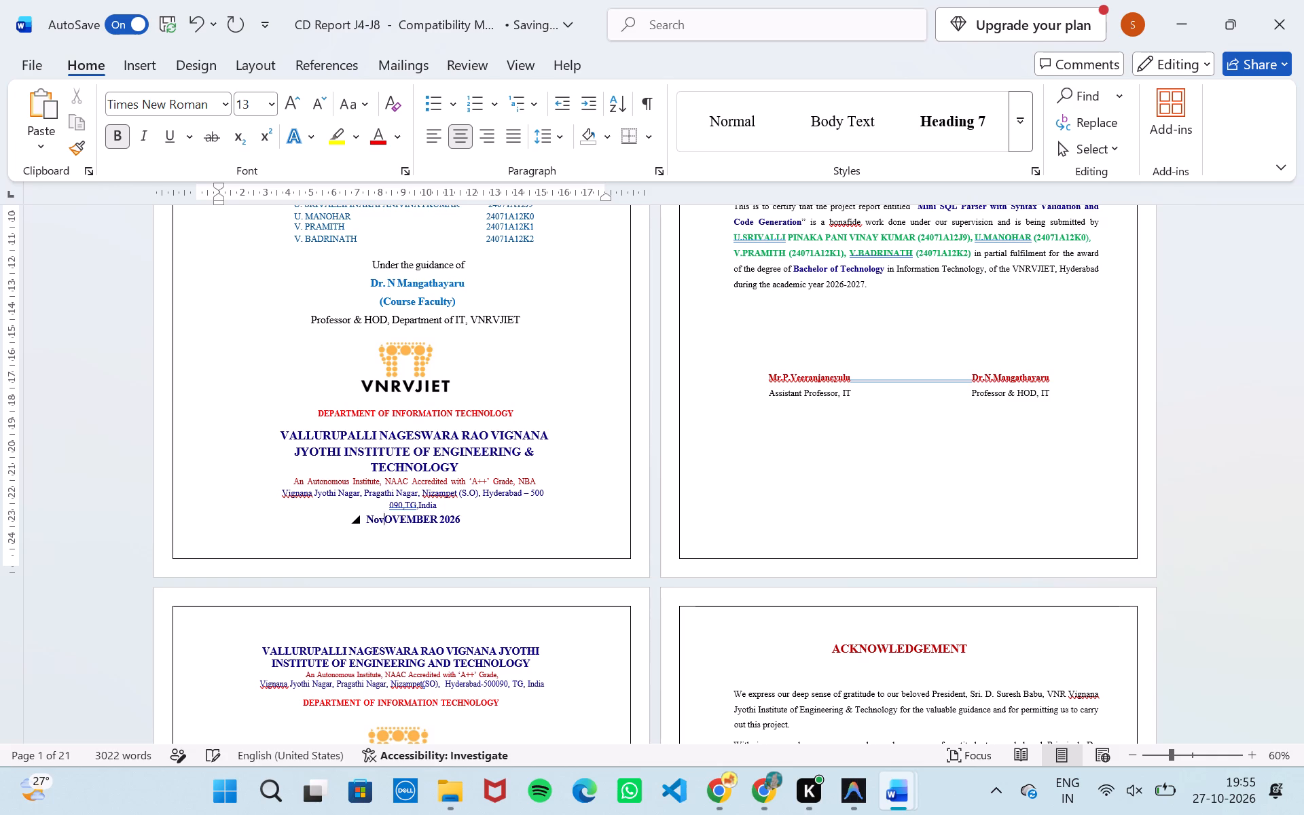
{"action": "key", "text": "BackSpace"}
{"action": "key", "text": "BackSpace"}
{"action": "left_click", "coordinate": [554, 395]}
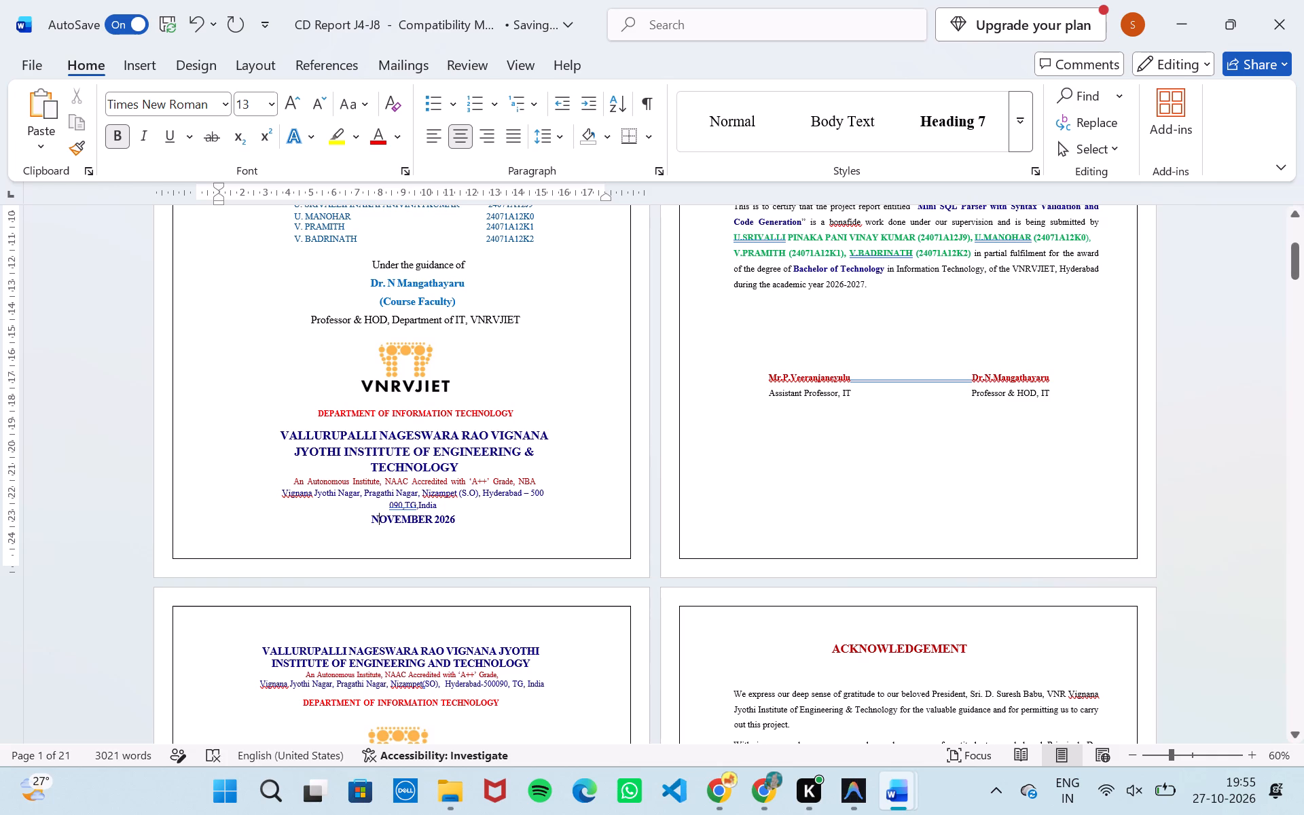
Replace the certificate's quoted project title with the copied "GrammarLab — An Interactive Compiler Design Workbench", keeping its bold blue formatting and removing the extra line break.
{"action": "scroll", "coordinate": [554, 395], "scroll_direction": "up", "scroll_amount": 1}
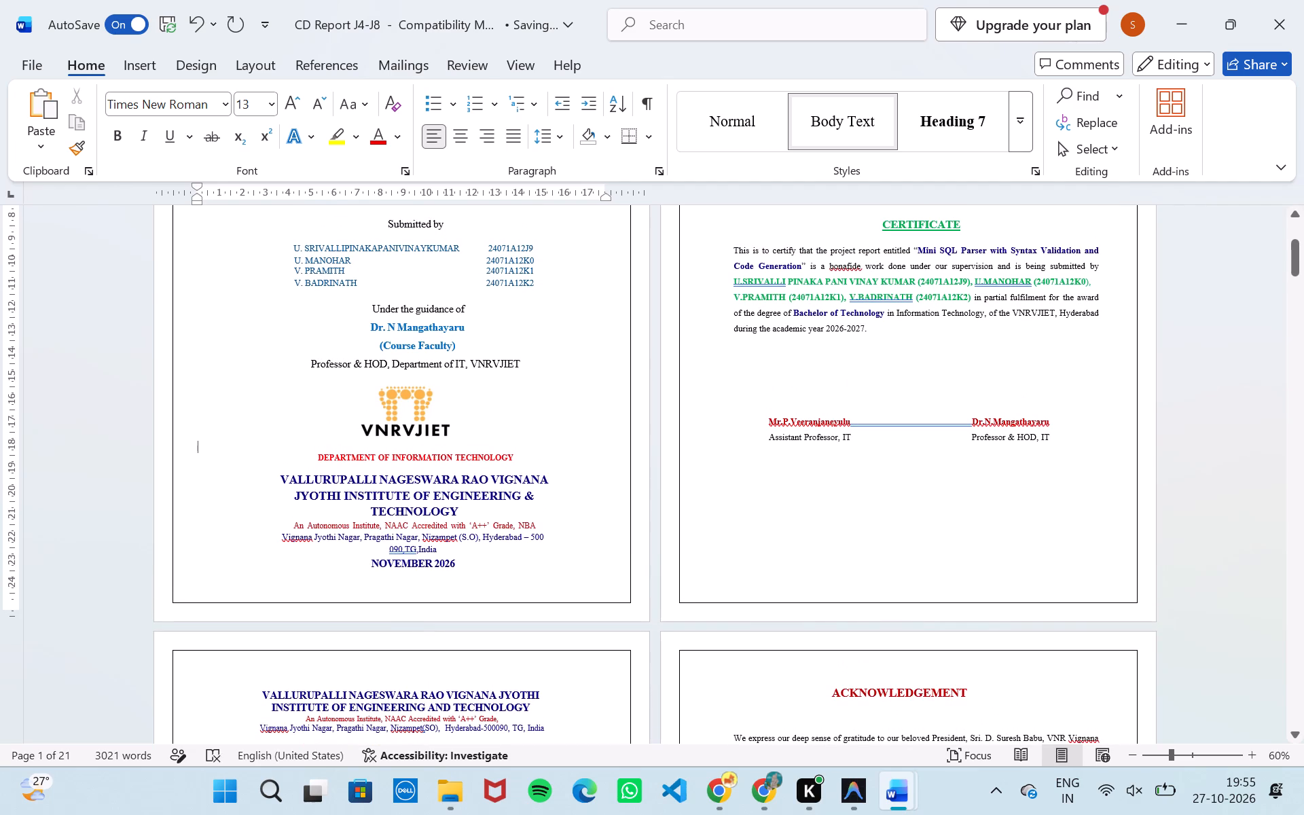
{"action": "scroll", "coordinate": [554, 395], "scroll_direction": "up", "scroll_amount": 1}
{"action": "scroll", "coordinate": [724, 500], "scroll_direction": "up", "scroll_amount": 1}
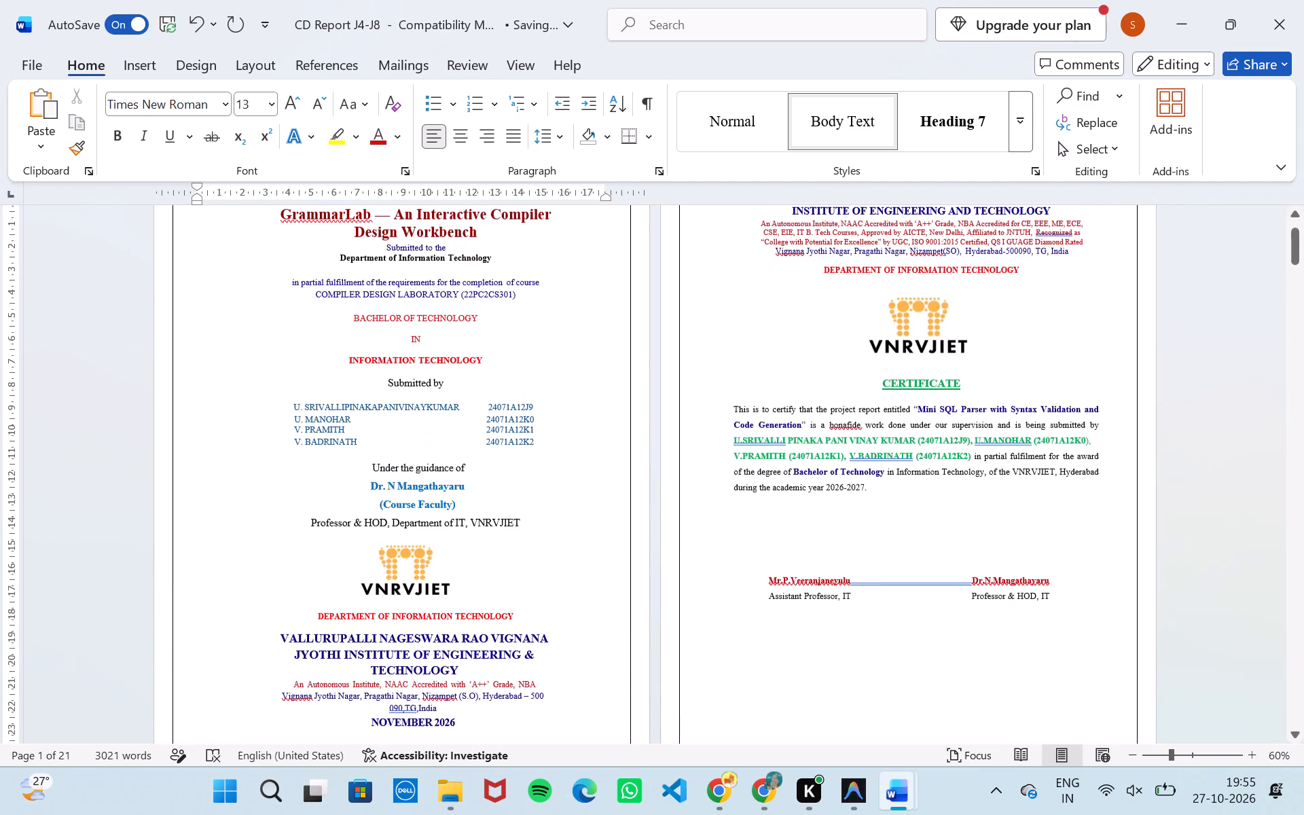
{"action": "left_click", "coordinate": [799, 439]}
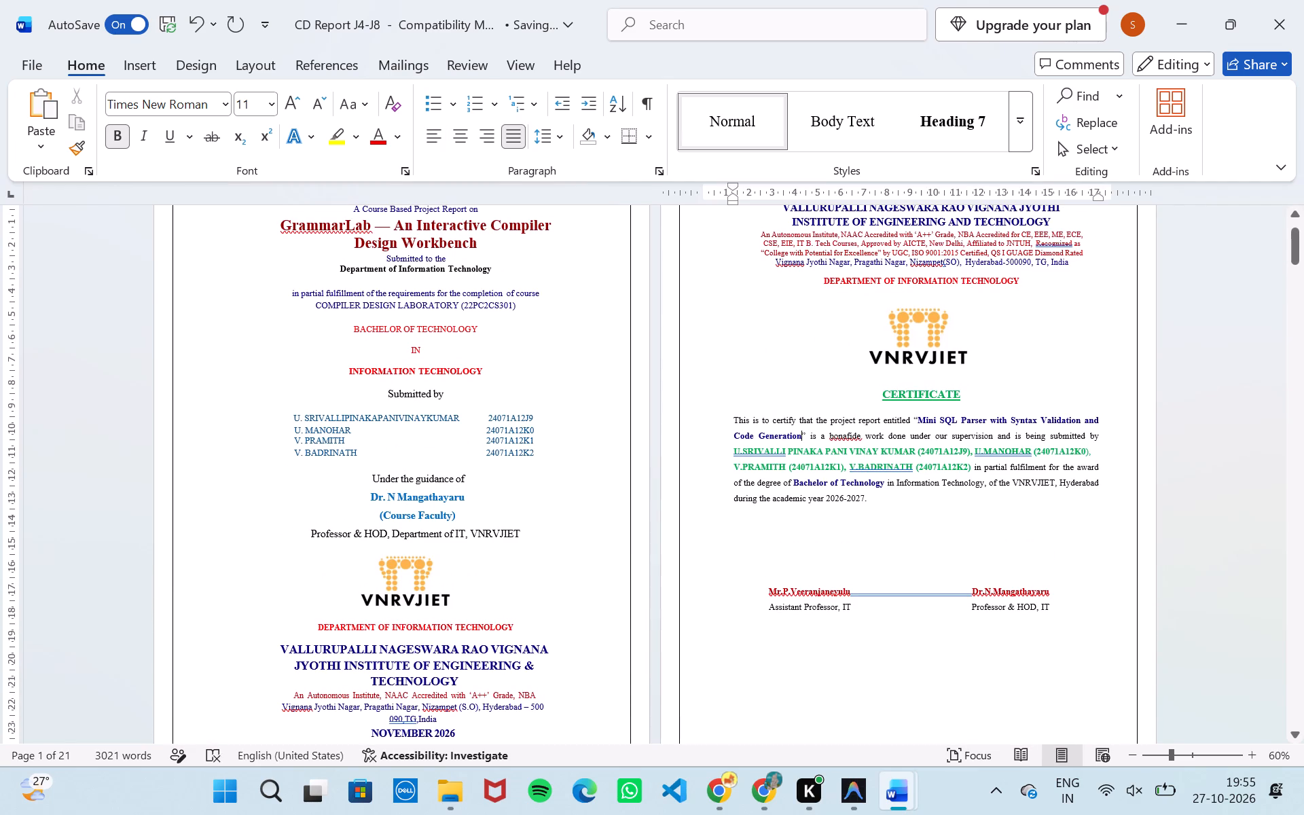
{"action": "key", "text": "space"}
{"action": "key", "text": "ctrl+v"}
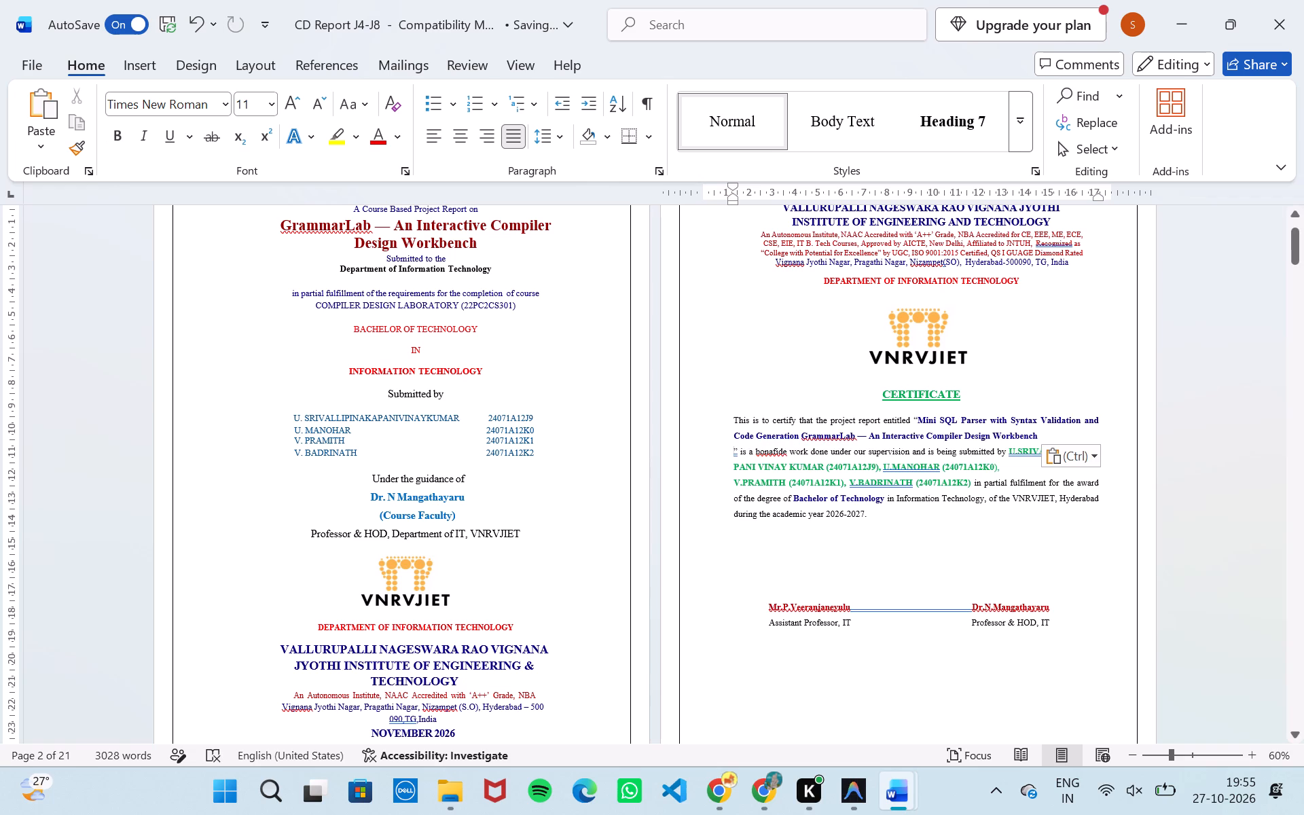
{"action": "left_click_drag", "start_coordinate": [800, 435], "coordinate": [922, 413]}
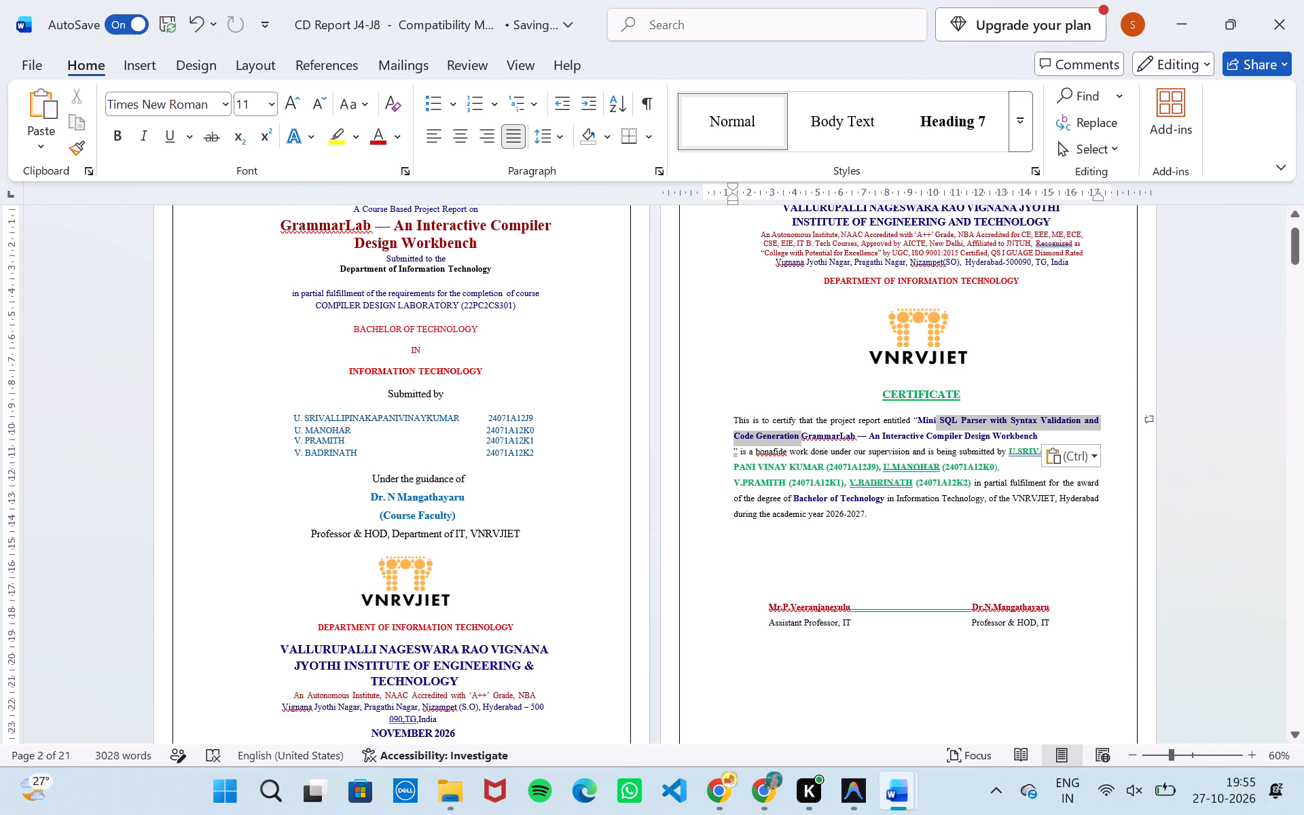
{"action": "left_click_drag", "start_coordinate": [922, 413], "coordinate": [920, 417]}
{"action": "key", "text": "BackSpace"}
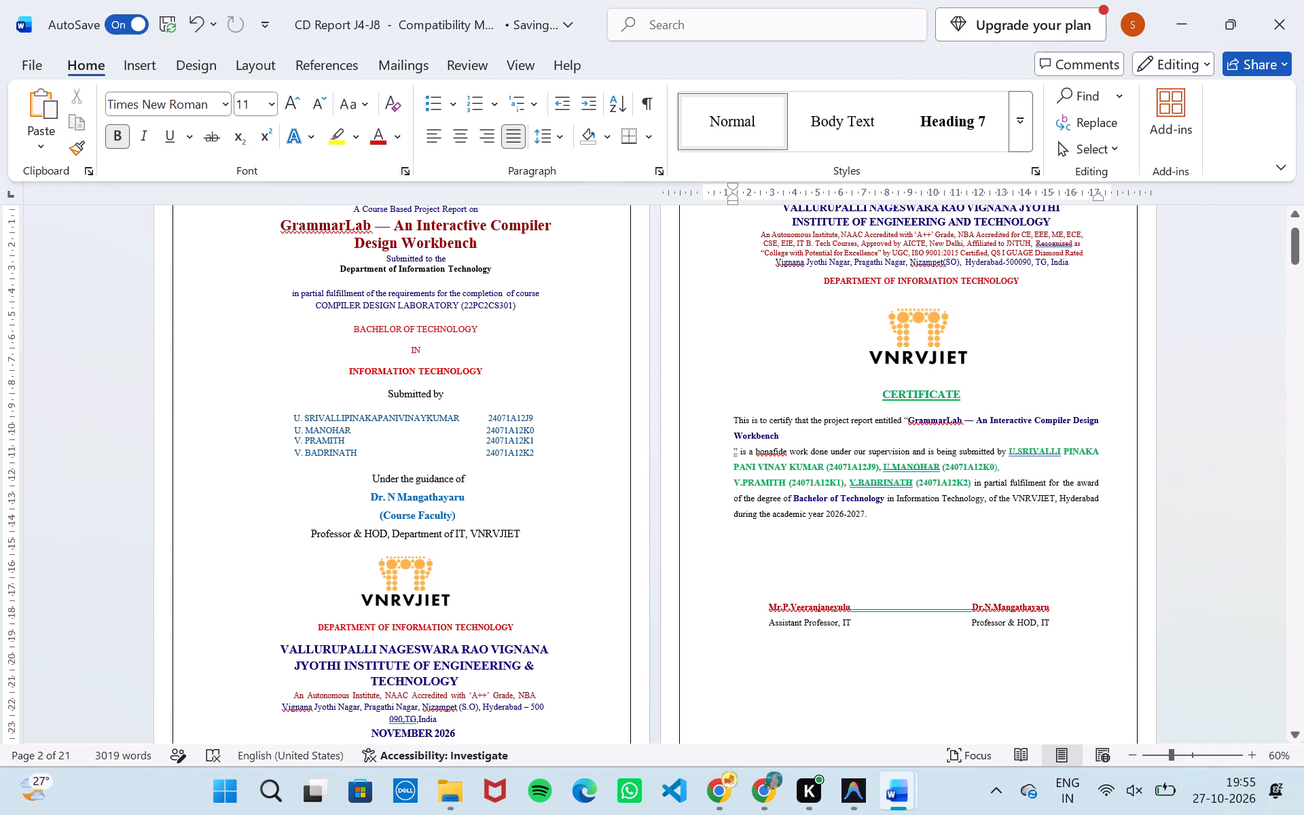
{"action": "left_click", "coordinate": [733, 452]}
{"action": "key", "text": "BackSpace"}
{"action": "key", "text": "BackSpace"}
{"action": "key", "text": "BackSpace"}
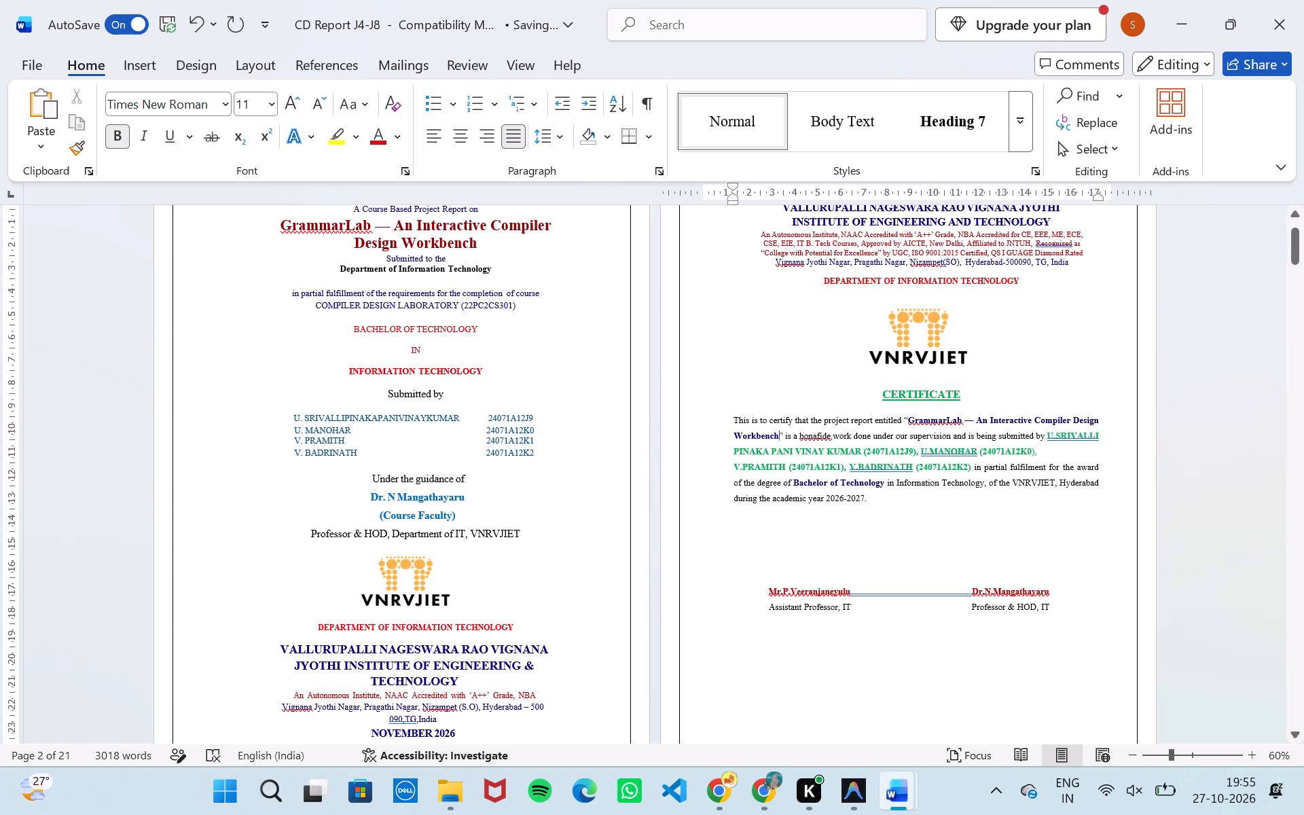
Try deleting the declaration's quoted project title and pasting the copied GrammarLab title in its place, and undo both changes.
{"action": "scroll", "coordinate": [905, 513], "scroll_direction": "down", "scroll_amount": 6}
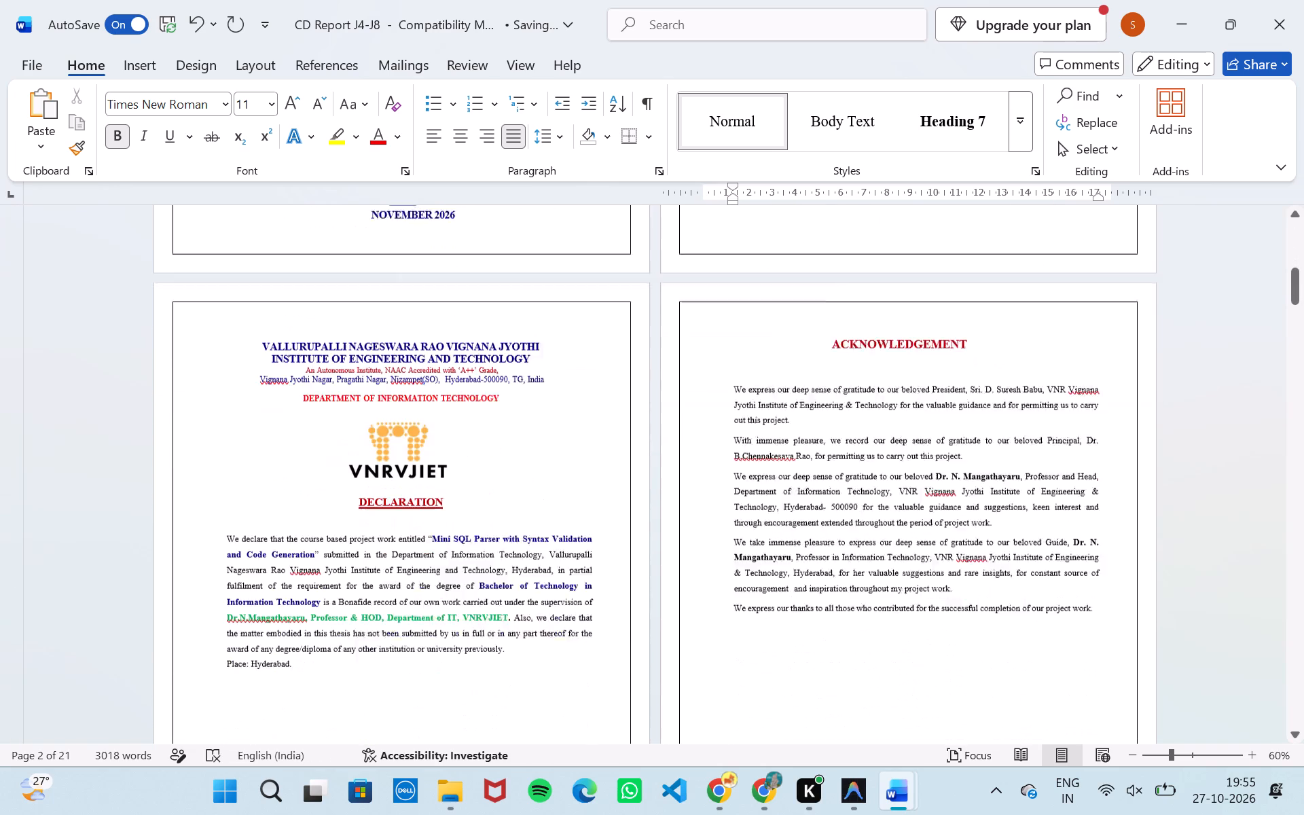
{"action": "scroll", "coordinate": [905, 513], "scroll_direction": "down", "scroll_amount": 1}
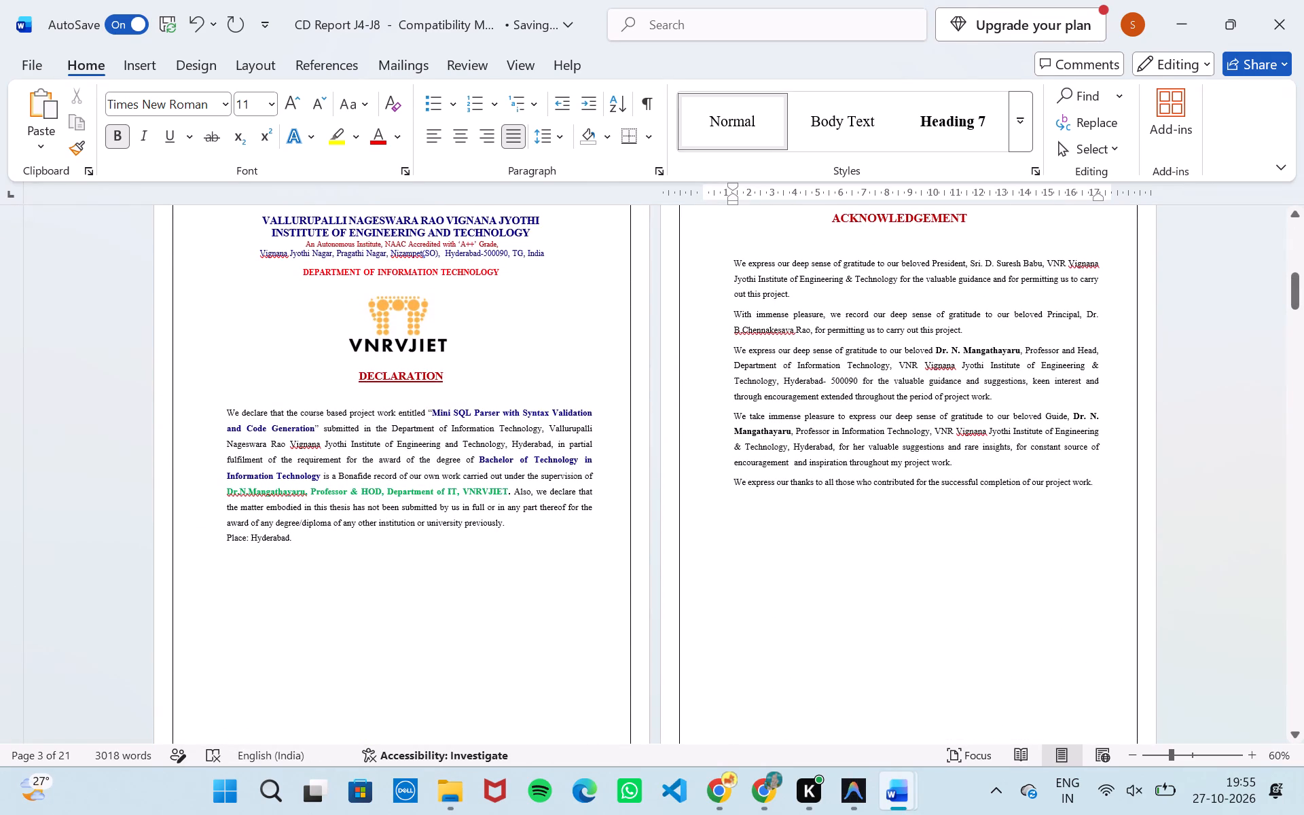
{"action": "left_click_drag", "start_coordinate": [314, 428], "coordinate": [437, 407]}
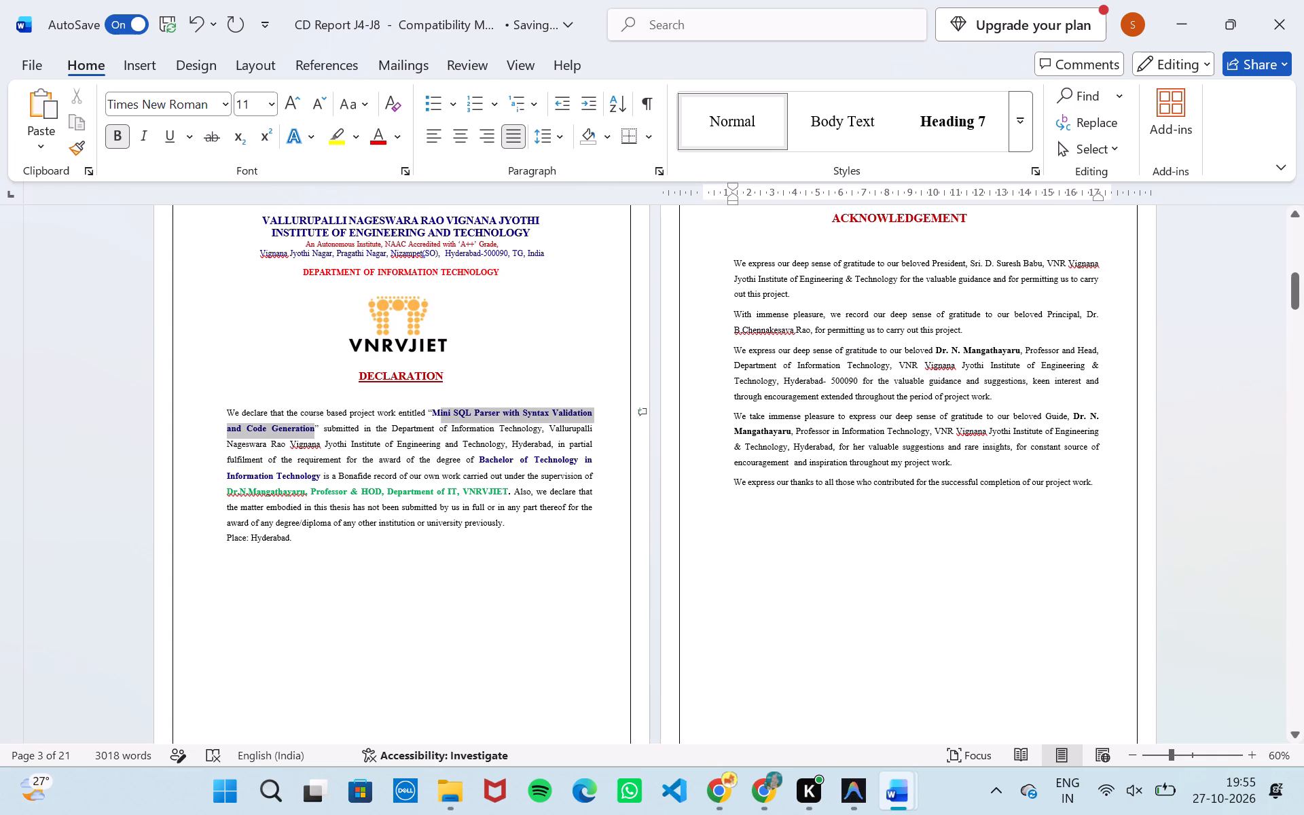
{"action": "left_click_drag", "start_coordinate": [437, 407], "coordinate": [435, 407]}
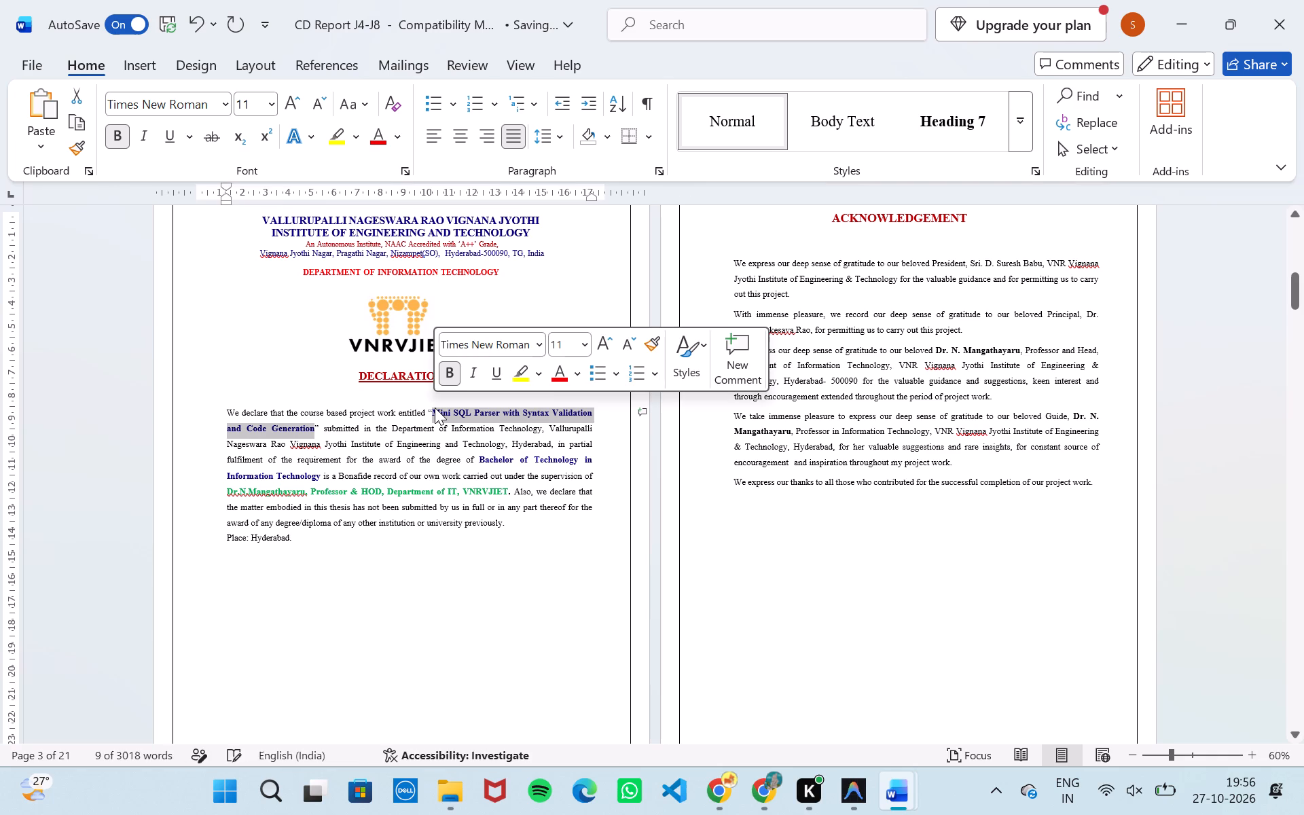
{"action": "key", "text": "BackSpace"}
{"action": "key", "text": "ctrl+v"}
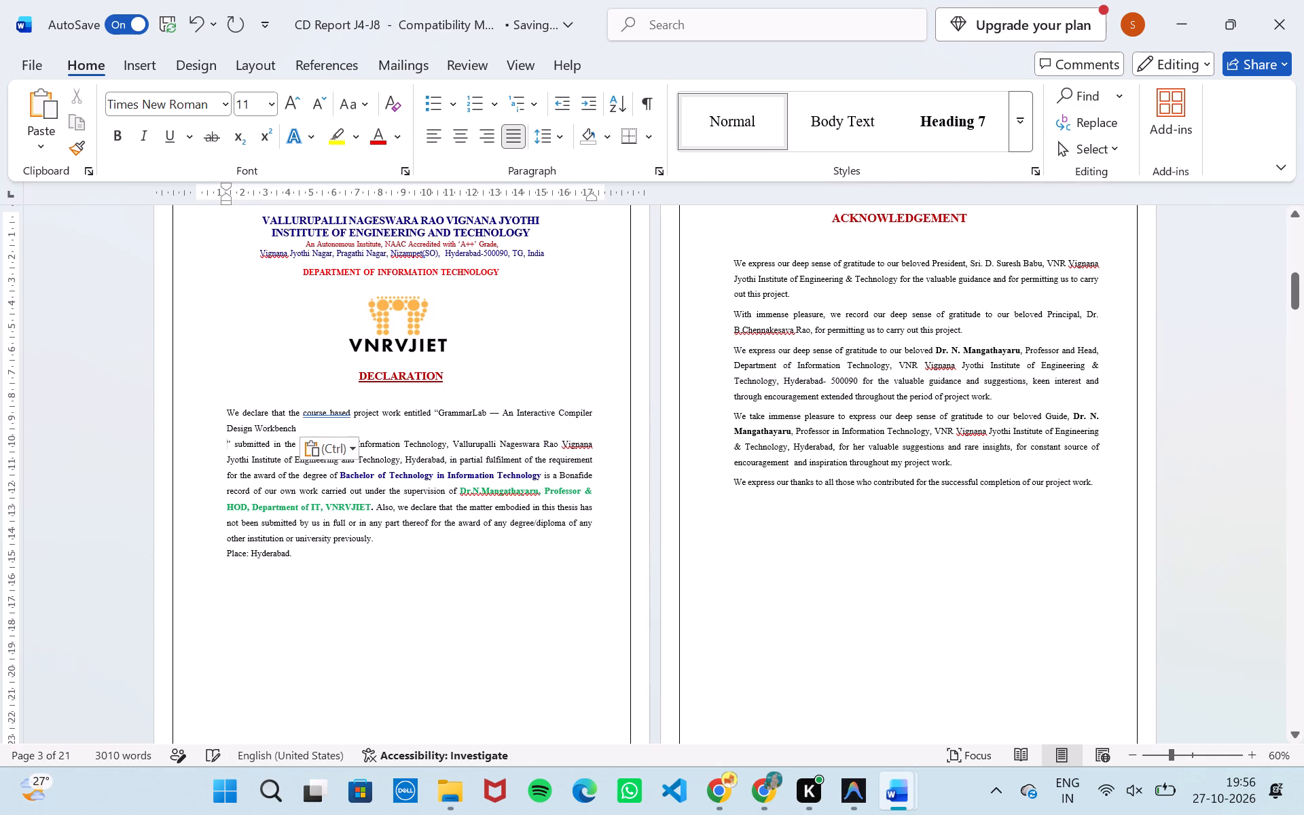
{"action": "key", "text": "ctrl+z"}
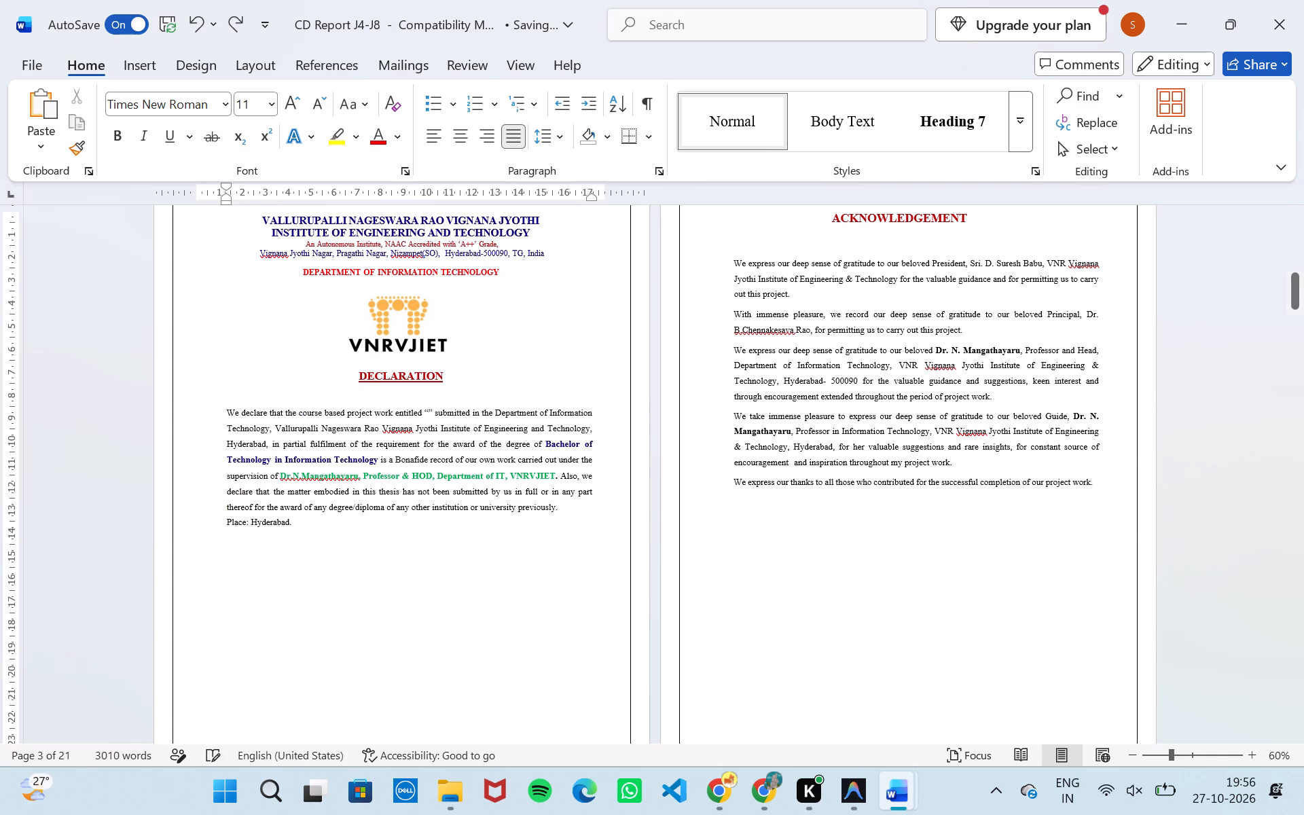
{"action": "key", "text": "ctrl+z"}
Replace the declaration's old project title with the copied GrammarLab title, keeping the bold blue formatting, and remove the extra line break.
{"action": "left_click", "coordinate": [316, 429]}
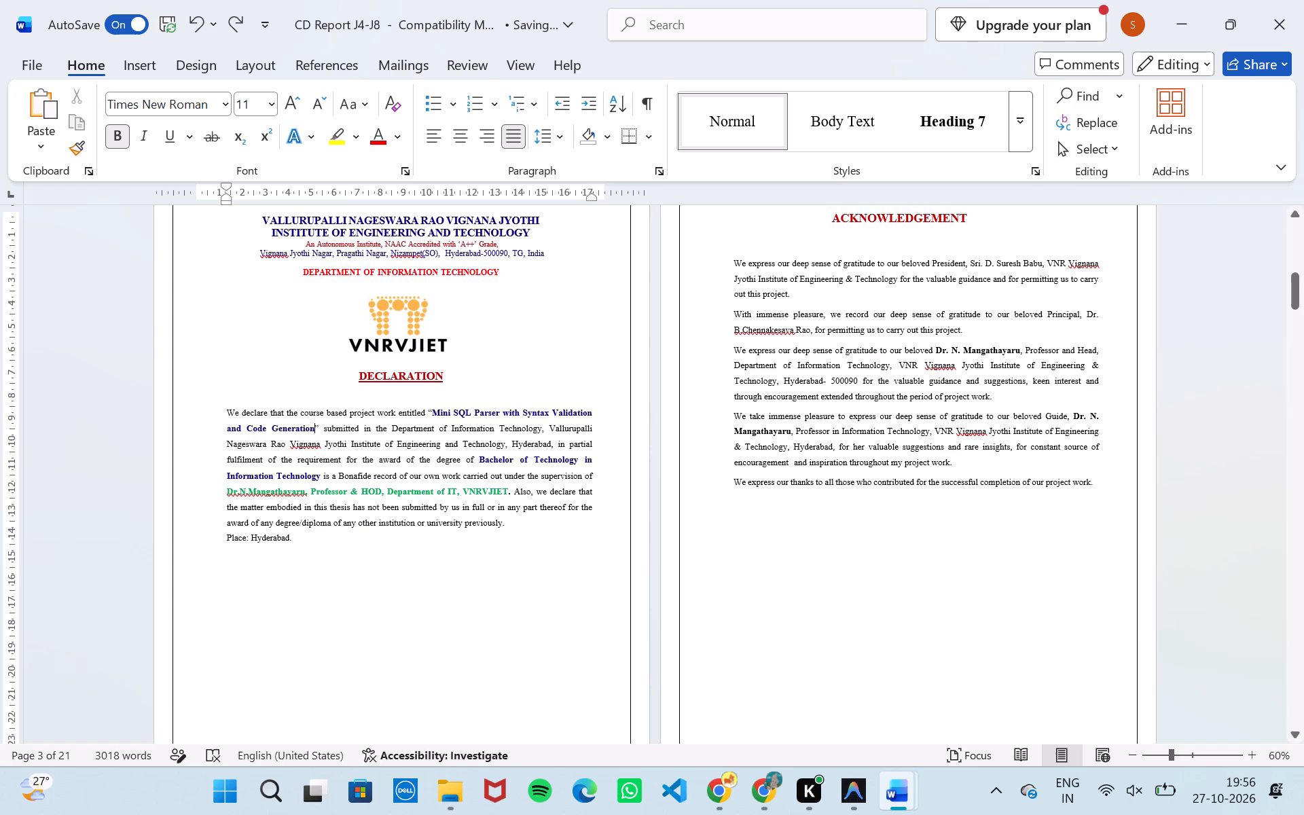
{"action": "key", "text": "space"}
{"action": "key", "text": "ctrl+v"}
{"action": "left_click_drag", "start_coordinate": [313, 431], "coordinate": [433, 413]}
{"action": "key", "text": "BackSpace"}
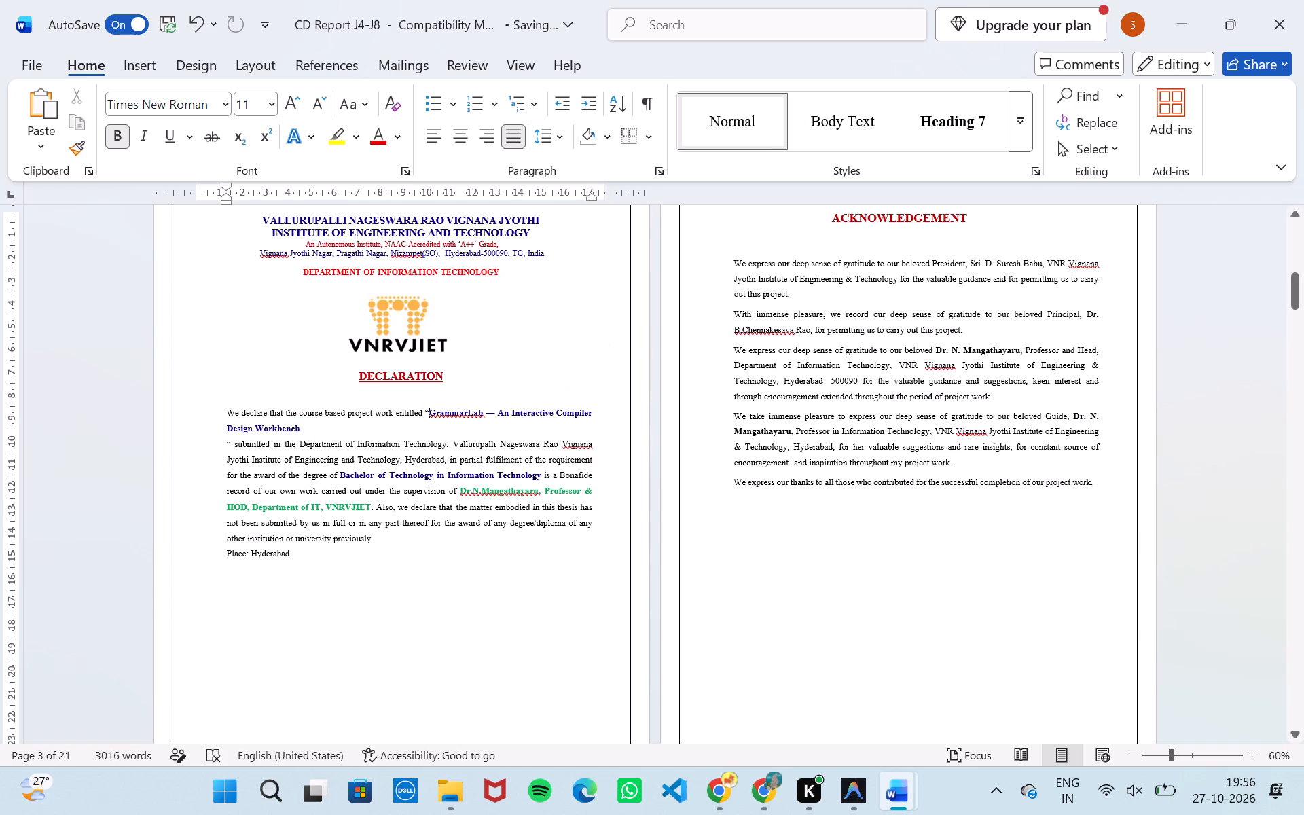
{"action": "left_click", "coordinate": [226, 442]}
{"action": "key", "text": "BackSpace"}
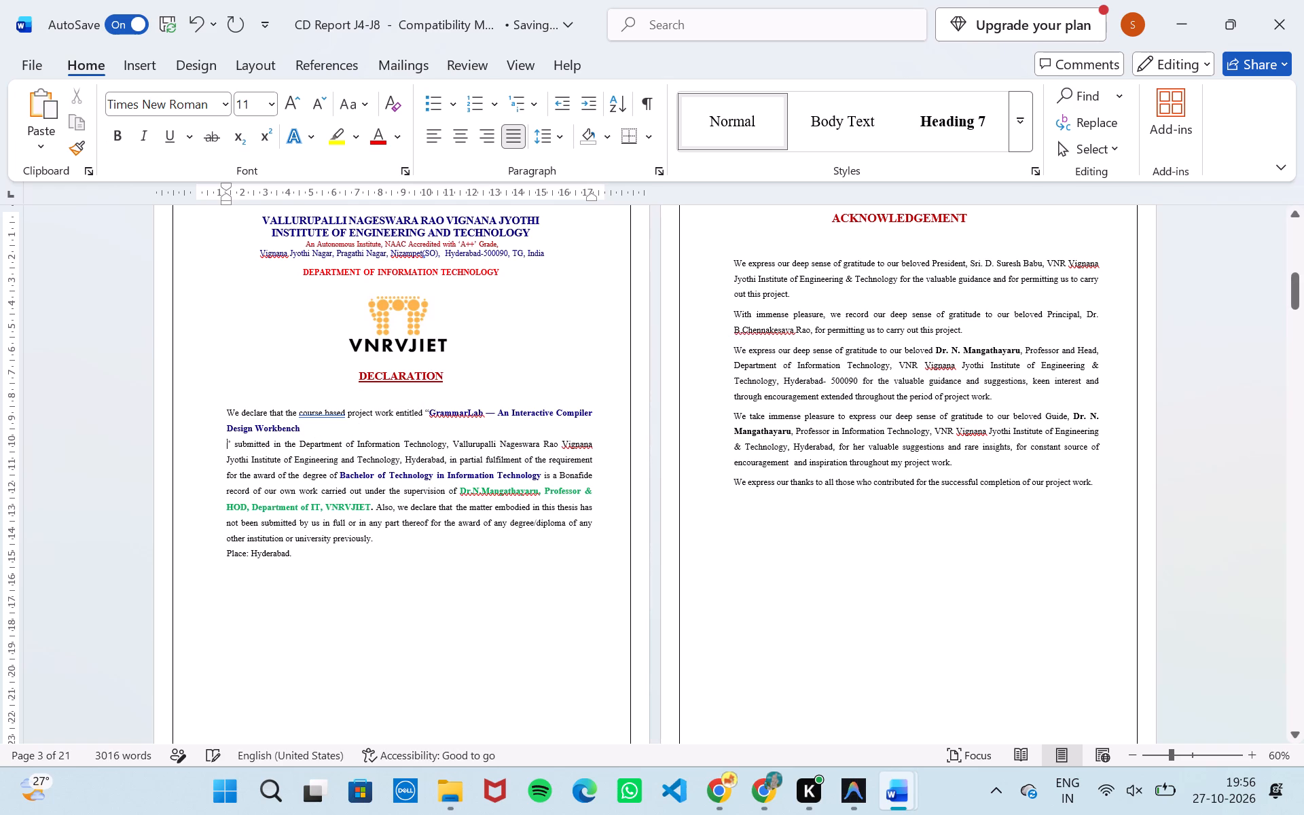
{"action": "key", "text": "BackSpace"}
{"action": "key", "text": "BackSpace"}
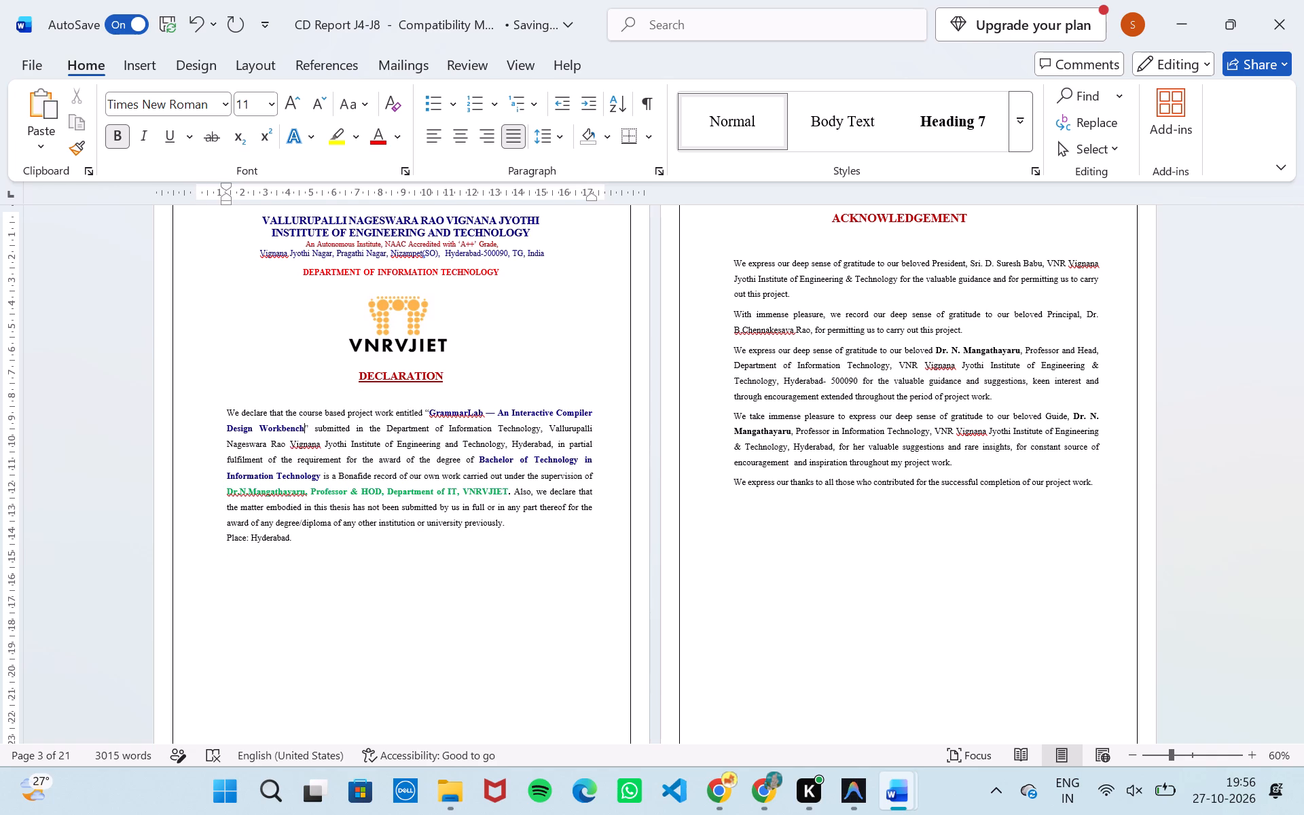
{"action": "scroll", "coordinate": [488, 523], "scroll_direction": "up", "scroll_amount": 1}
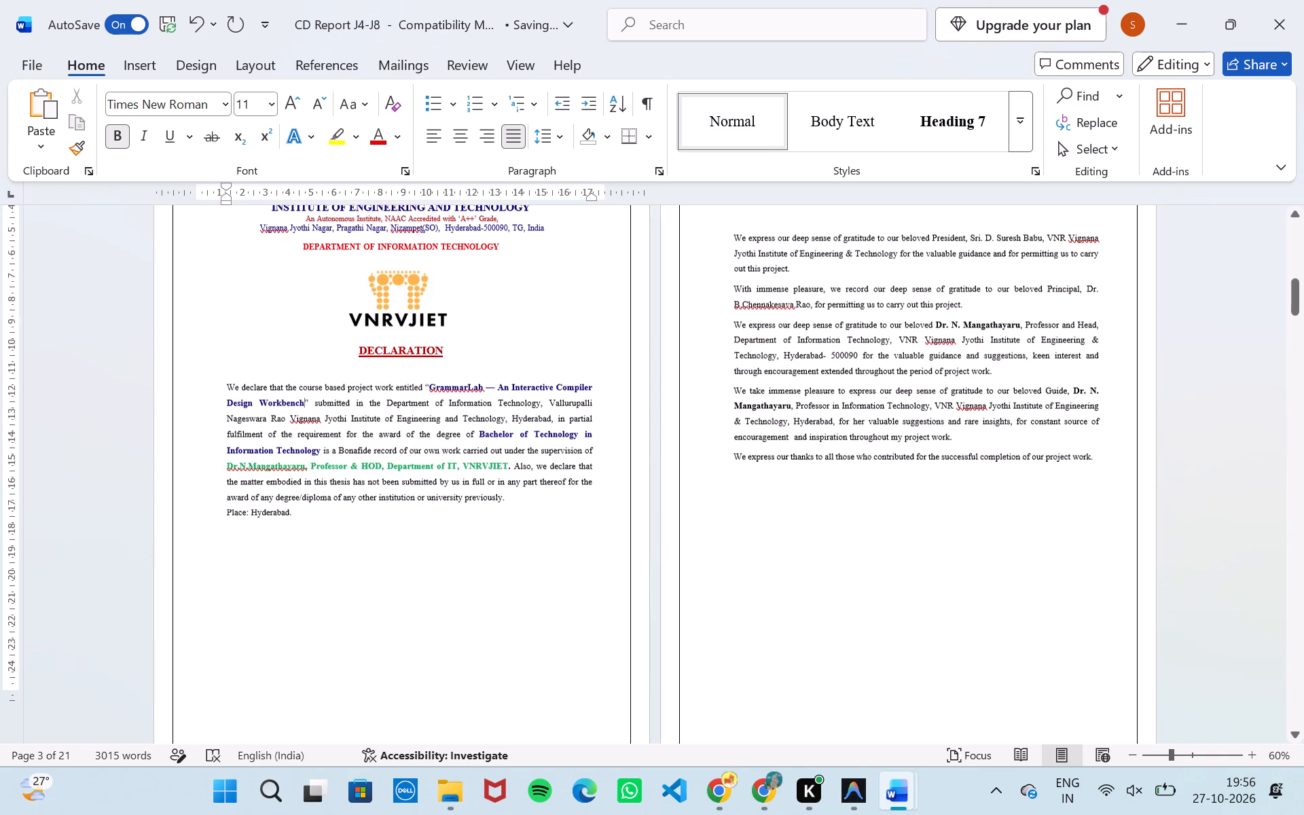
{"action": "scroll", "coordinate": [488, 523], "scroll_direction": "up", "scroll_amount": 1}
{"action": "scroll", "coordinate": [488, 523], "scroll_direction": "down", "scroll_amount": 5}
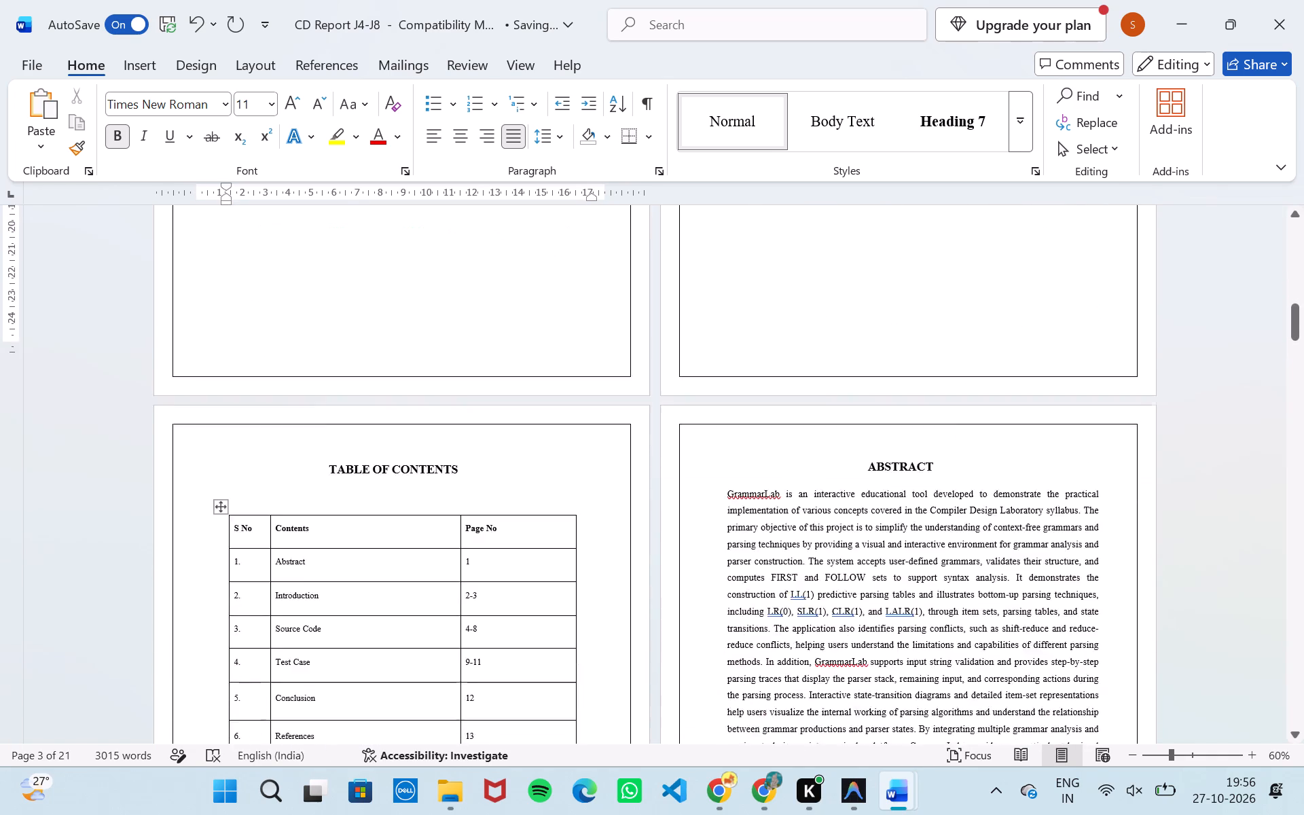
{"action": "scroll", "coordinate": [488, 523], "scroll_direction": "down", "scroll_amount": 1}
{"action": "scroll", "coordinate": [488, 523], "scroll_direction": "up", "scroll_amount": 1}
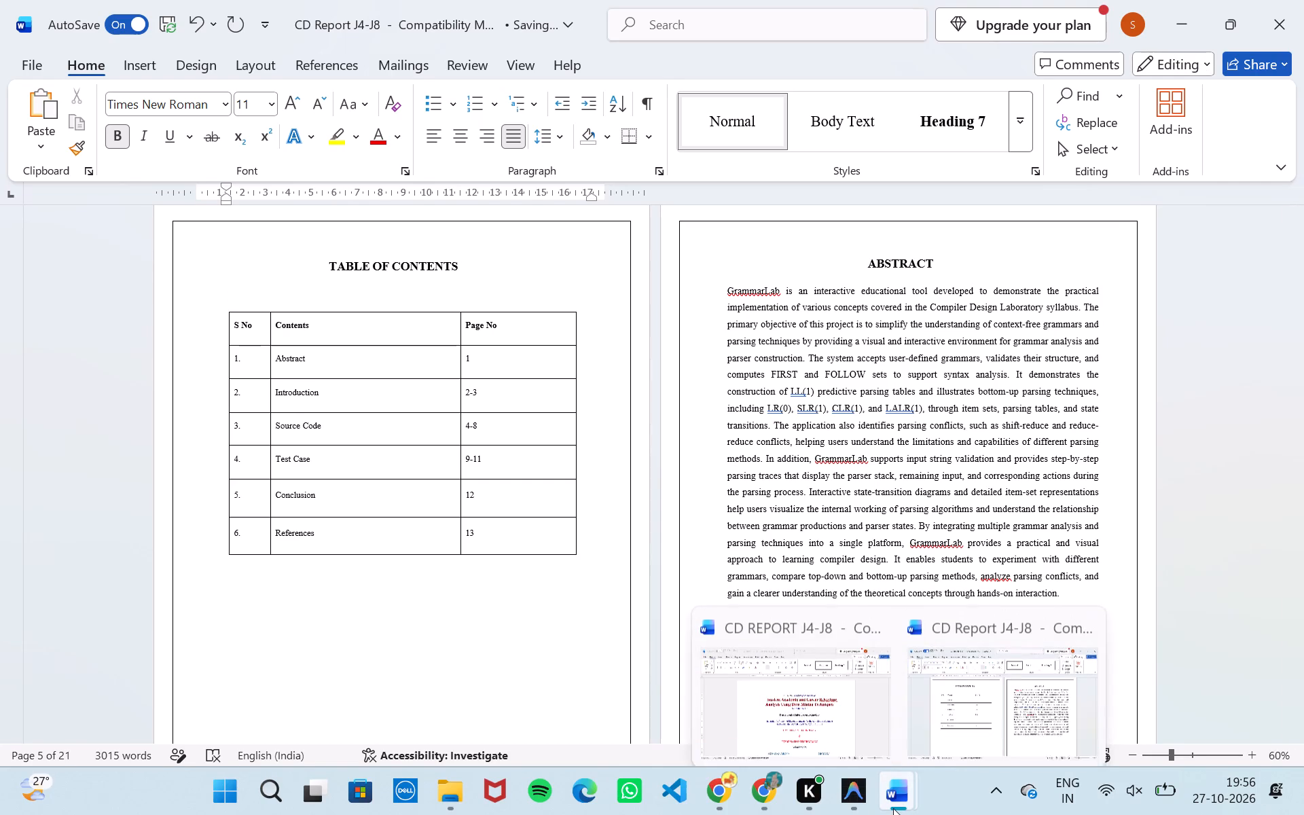
Switch to the other open report, CD REPORT J4-J8, and copy the student names and roll numbers under "Submitted by" on its cover page.
{"action": "left_click", "coordinate": [790, 670]}
{"action": "scroll", "coordinate": [736, 530], "scroll_direction": "down", "scroll_amount": 3}
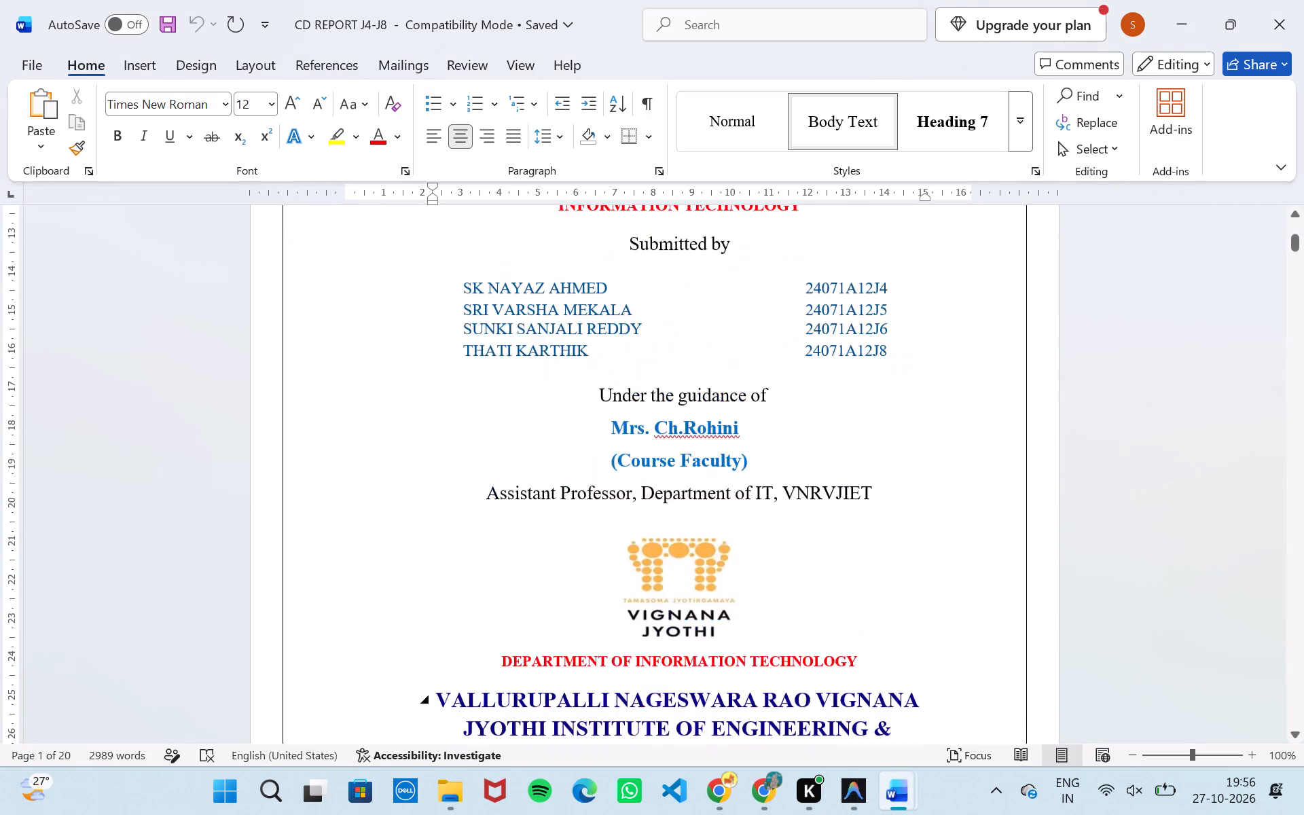
{"action": "scroll", "coordinate": [736, 530], "scroll_direction": "down", "scroll_amount": 1}
{"action": "scroll", "coordinate": [746, 463], "scroll_direction": "up", "scroll_amount": 2}
{"action": "scroll", "coordinate": [861, 649], "scroll_direction": "down", "scroll_amount": 1}
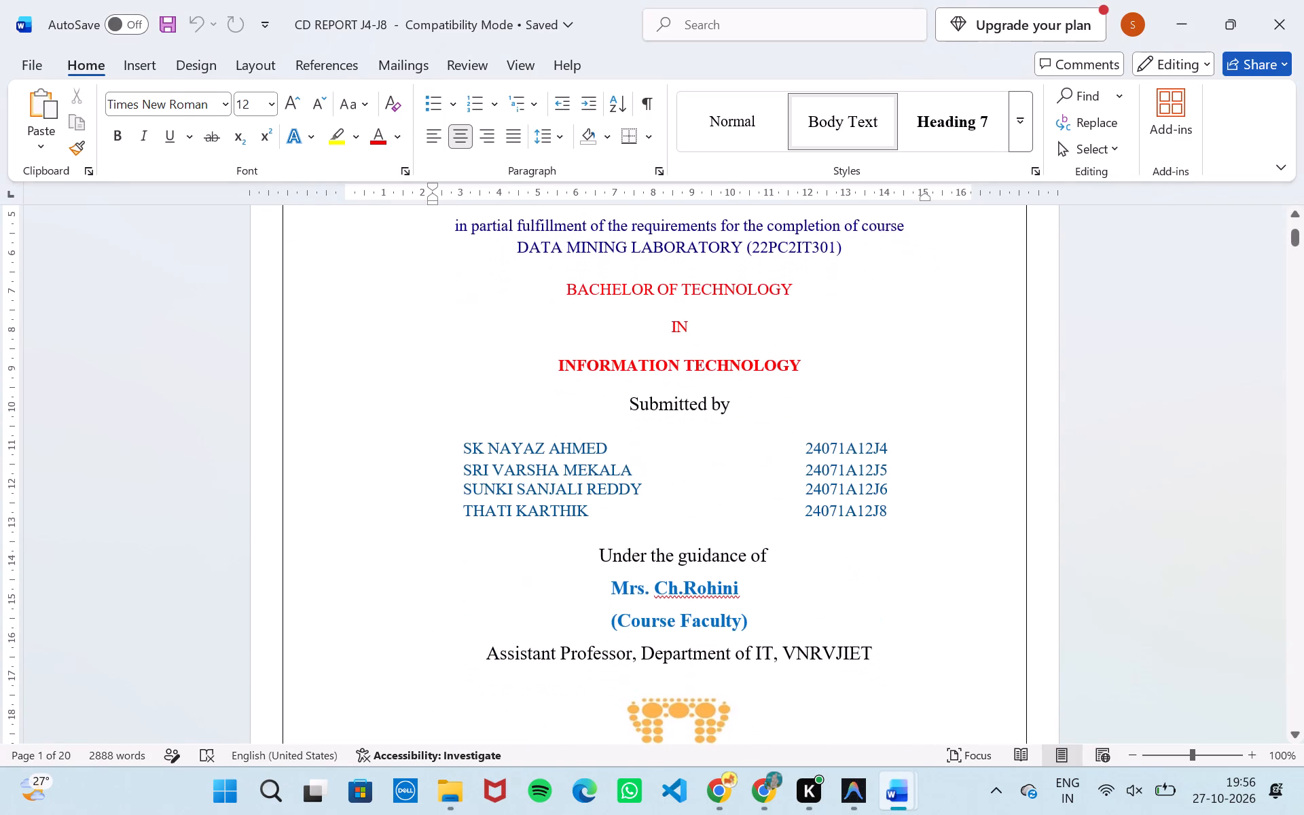
{"action": "left_click_drag", "start_coordinate": [892, 503], "coordinate": [695, 405]}
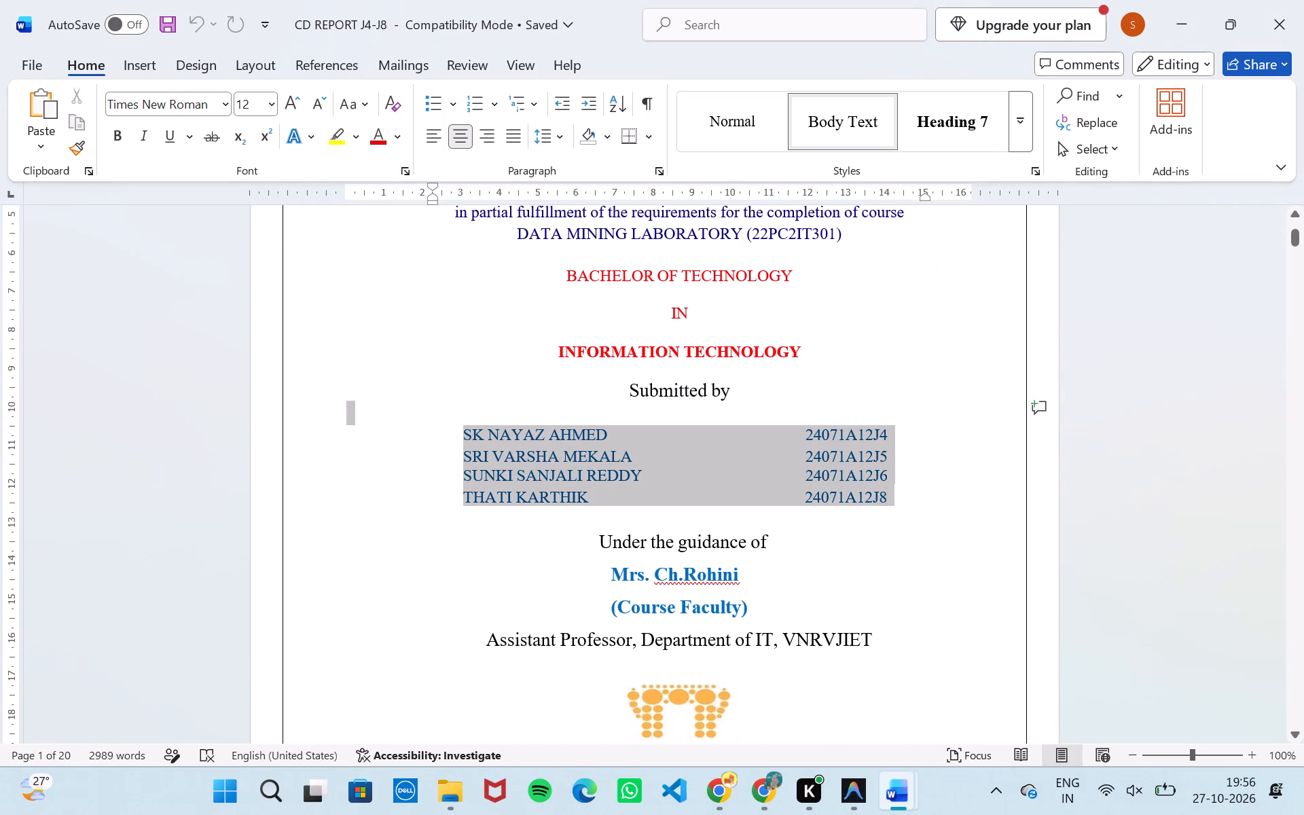
{"action": "left_click_drag", "start_coordinate": [695, 405], "coordinate": [753, 401]}
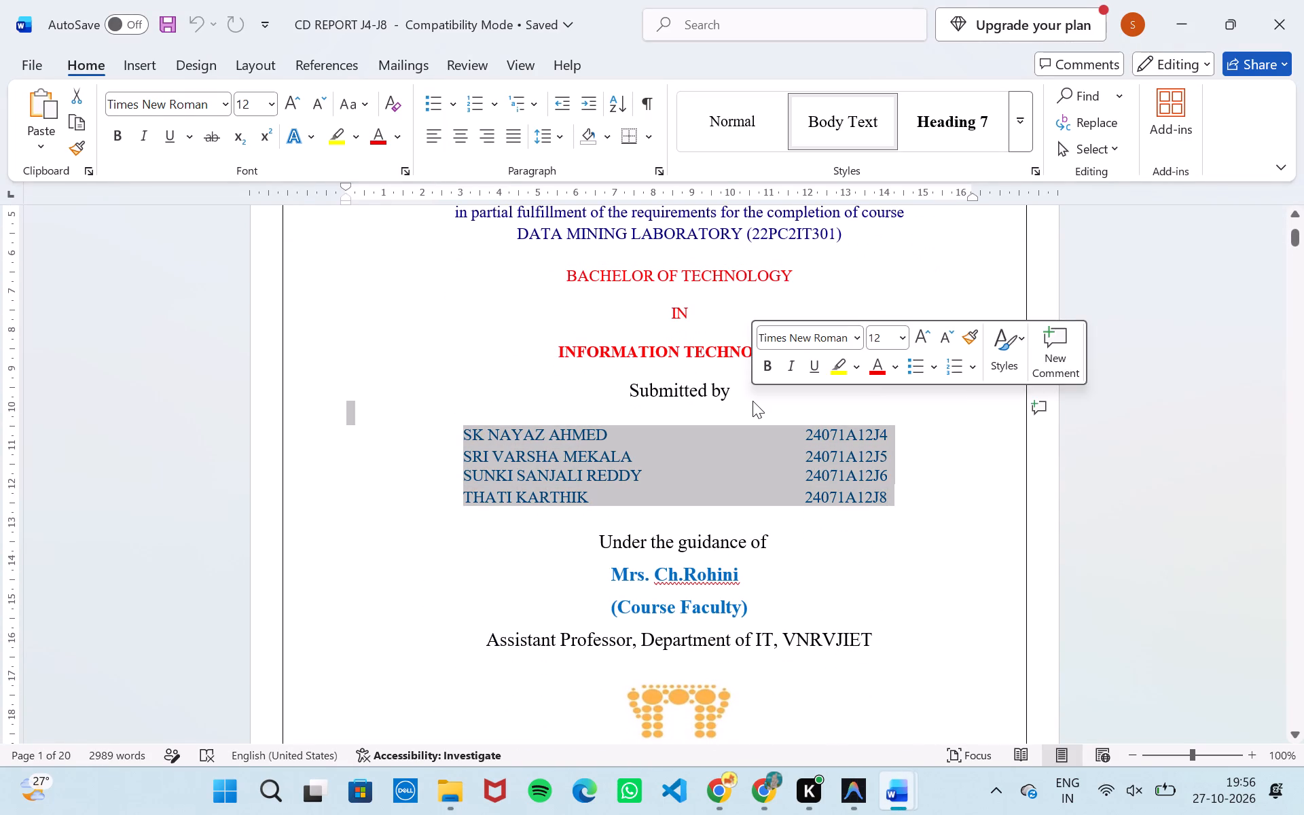
{"action": "key", "text": "ctrl+c"}
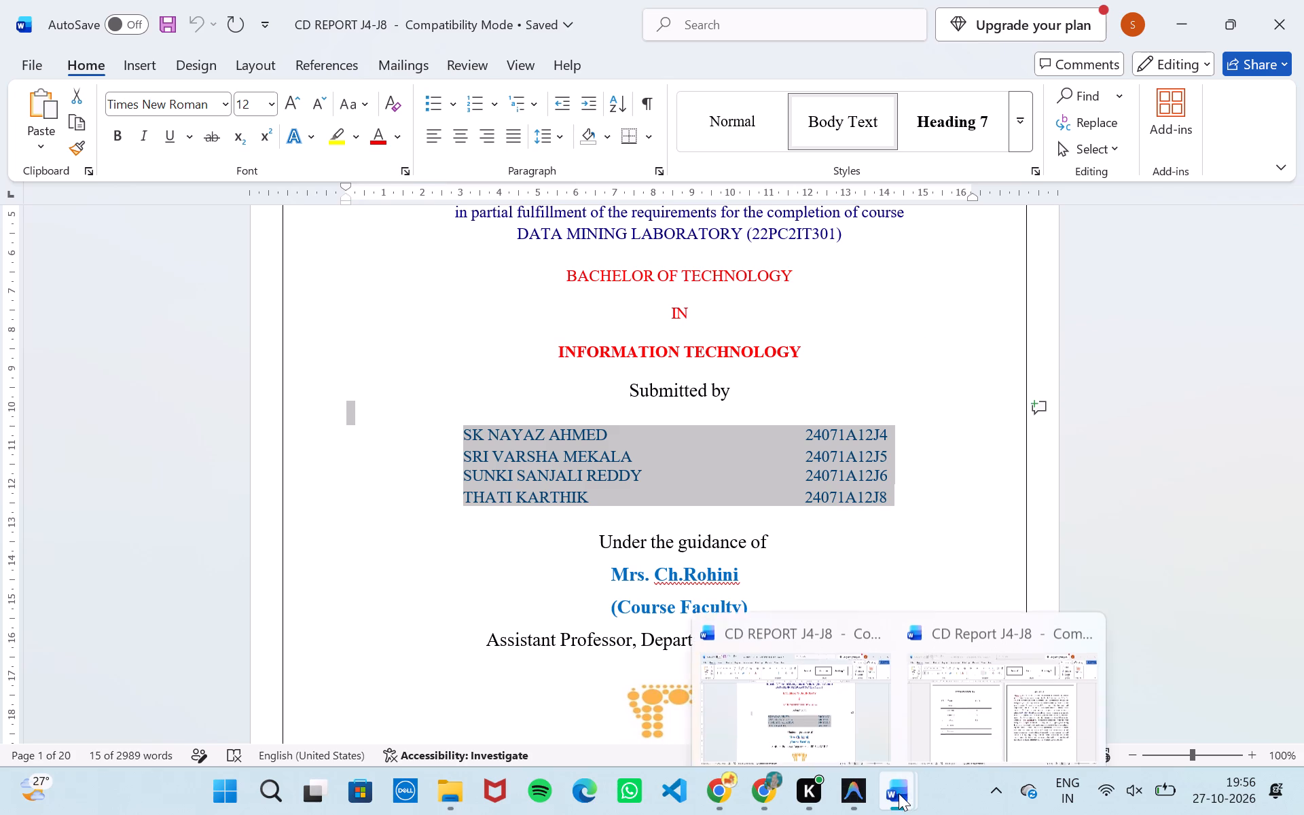
Switch back to the GrammarLab report and replace the student names and roll numbers under "Submitted by" on its cover page with the copied list.
{"action": "left_click", "coordinate": [968, 679]}
{"action": "scroll", "coordinate": [596, 423], "scroll_direction": "up", "scroll_amount": 8}
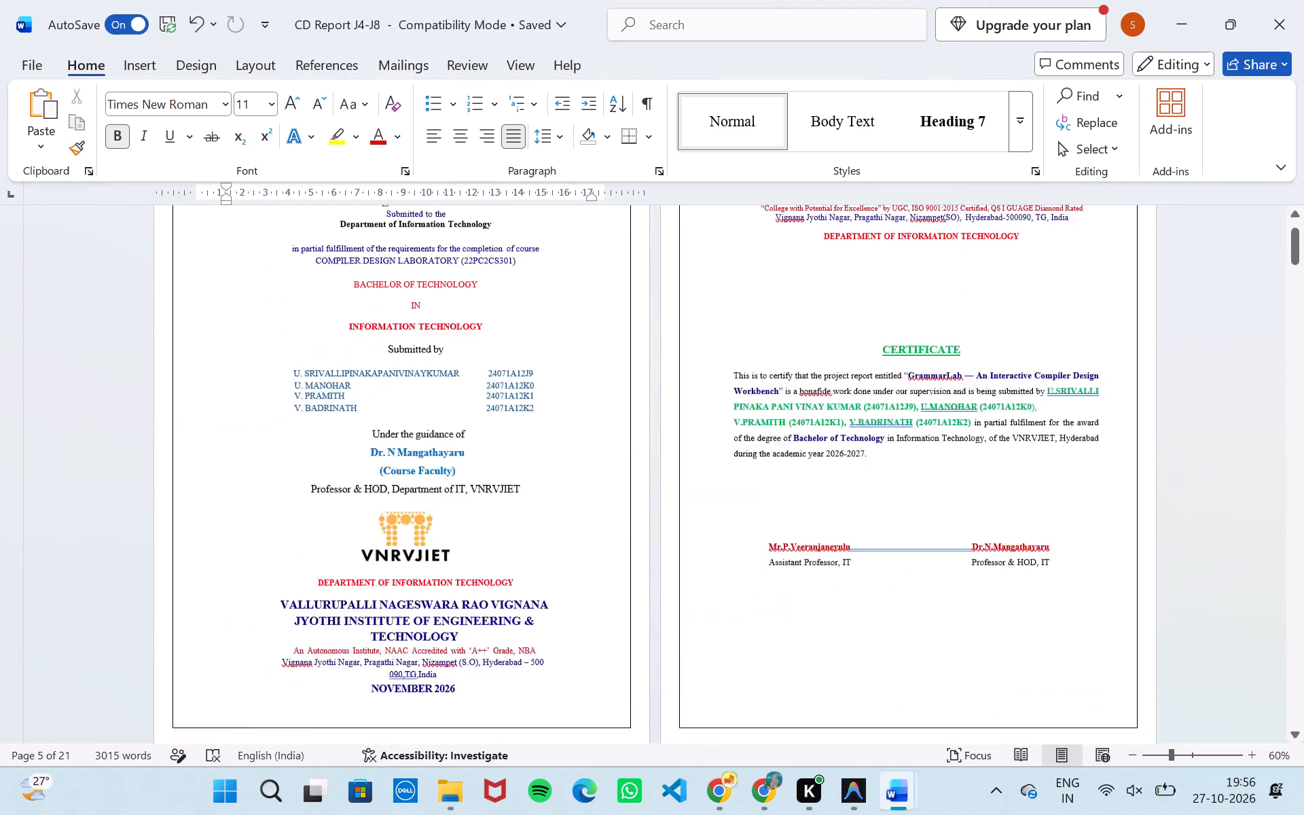
{"action": "left_click_drag", "start_coordinate": [541, 518], "coordinate": [329, 480]}
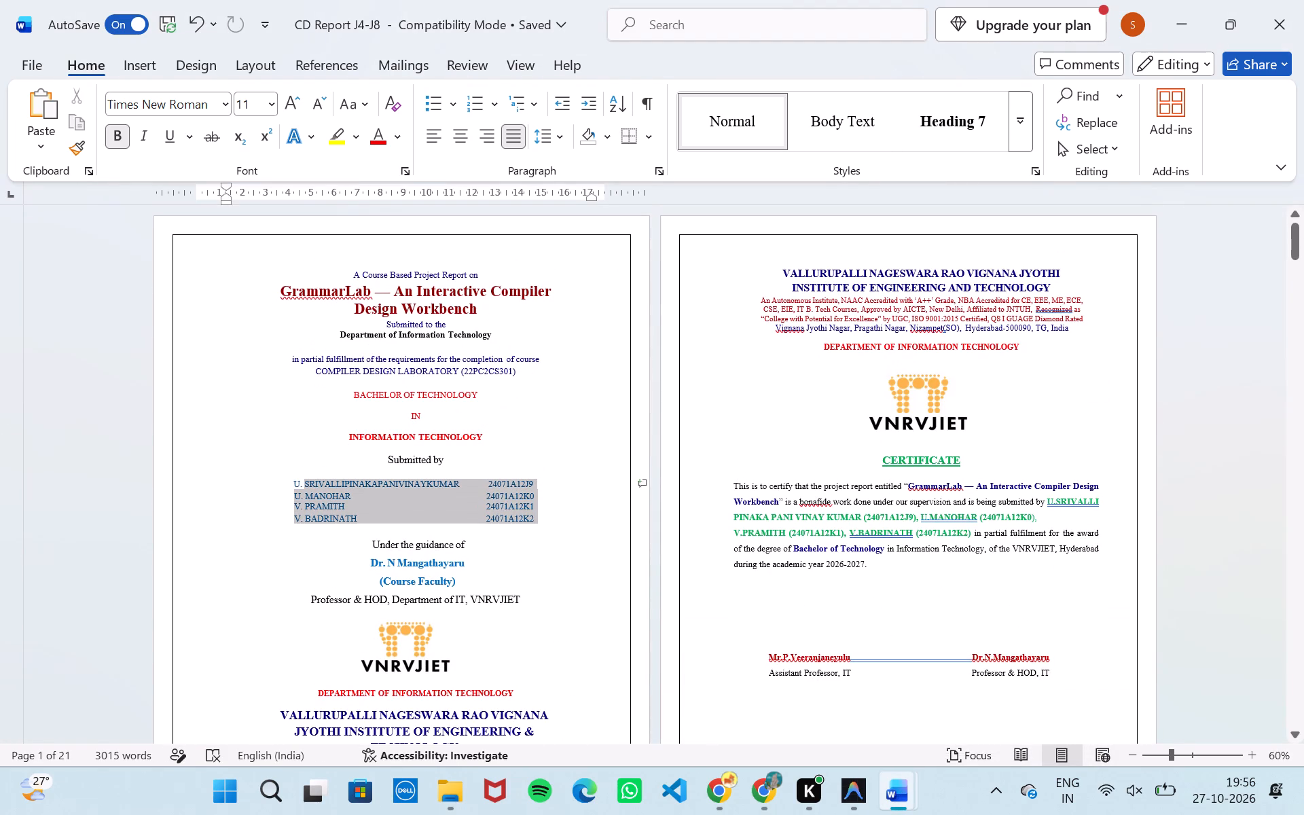
{"action": "left_click_drag", "start_coordinate": [329, 480], "coordinate": [288, 478]}
{"action": "key", "text": "BackSpace"}
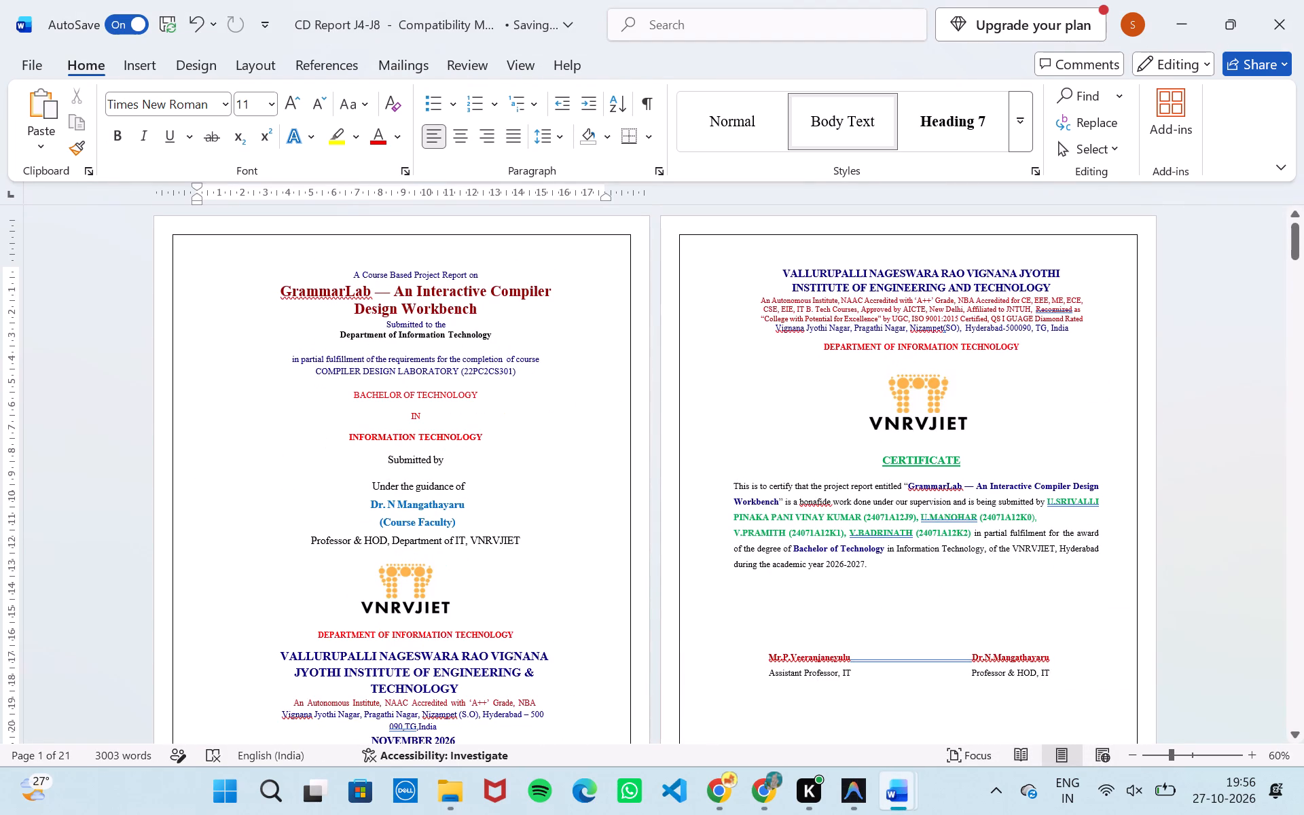
{"action": "key", "text": "ctrl+v"}
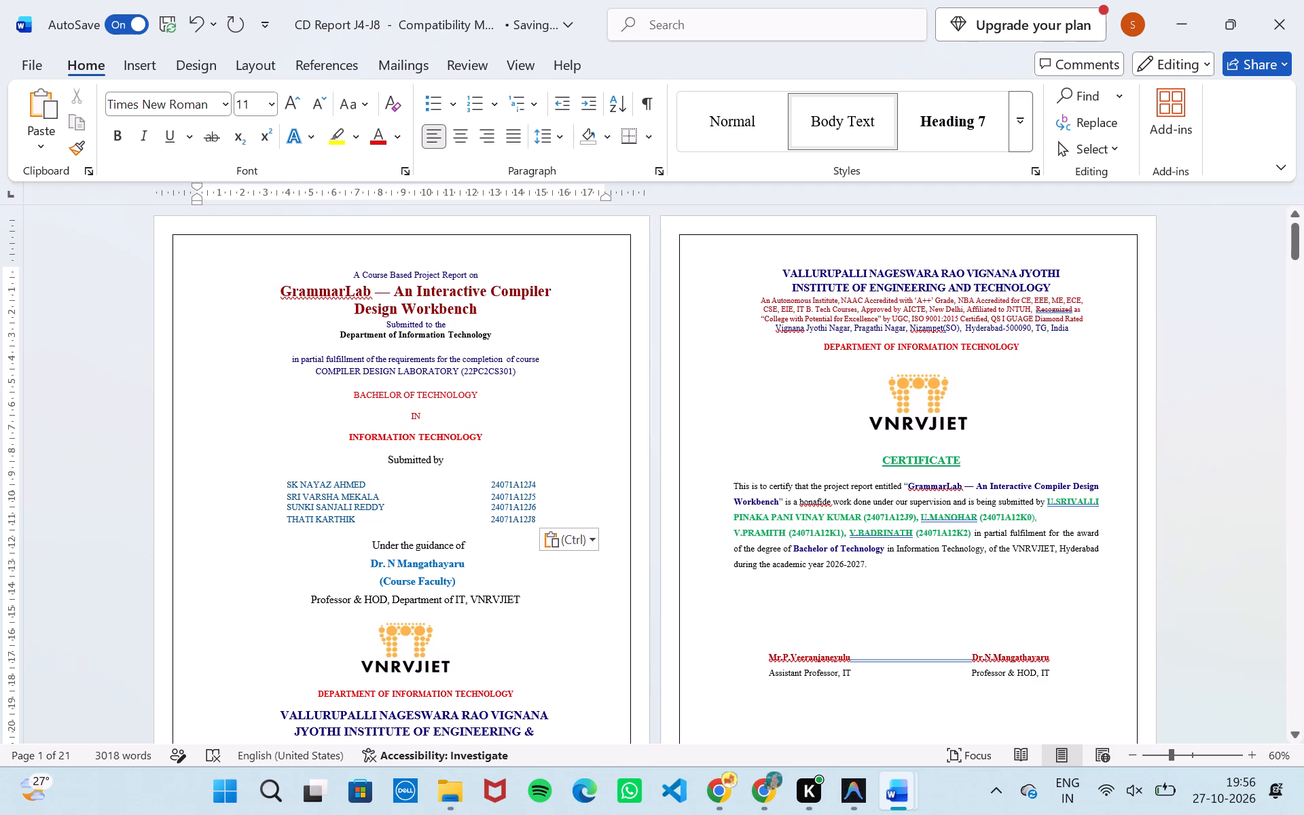
Insert a blank line after the GrammarLab title on the cover page, above "Submitted to the".
{"action": "scroll", "coordinate": [528, 575], "scroll_direction": "down", "scroll_amount": 1}
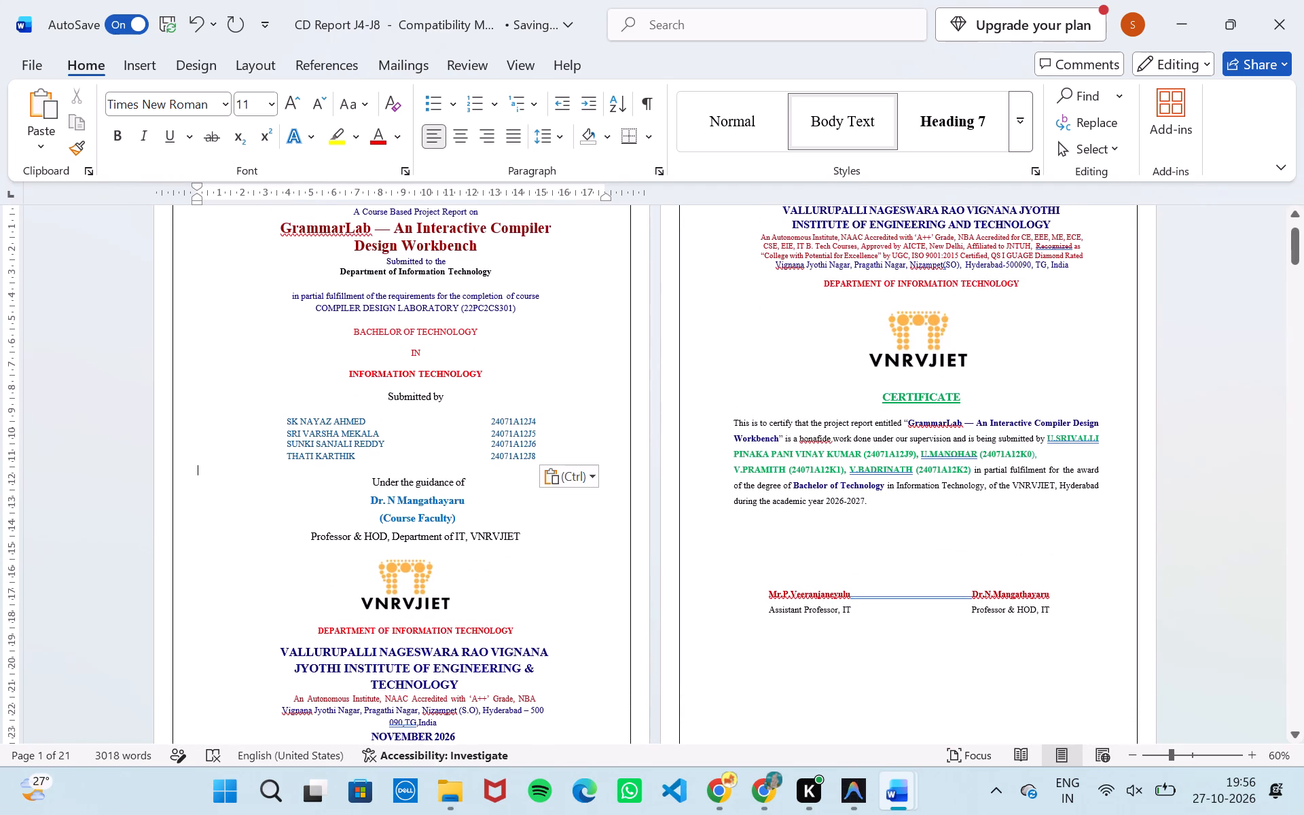
{"action": "scroll", "coordinate": [482, 357], "scroll_direction": "up", "scroll_amount": 1}
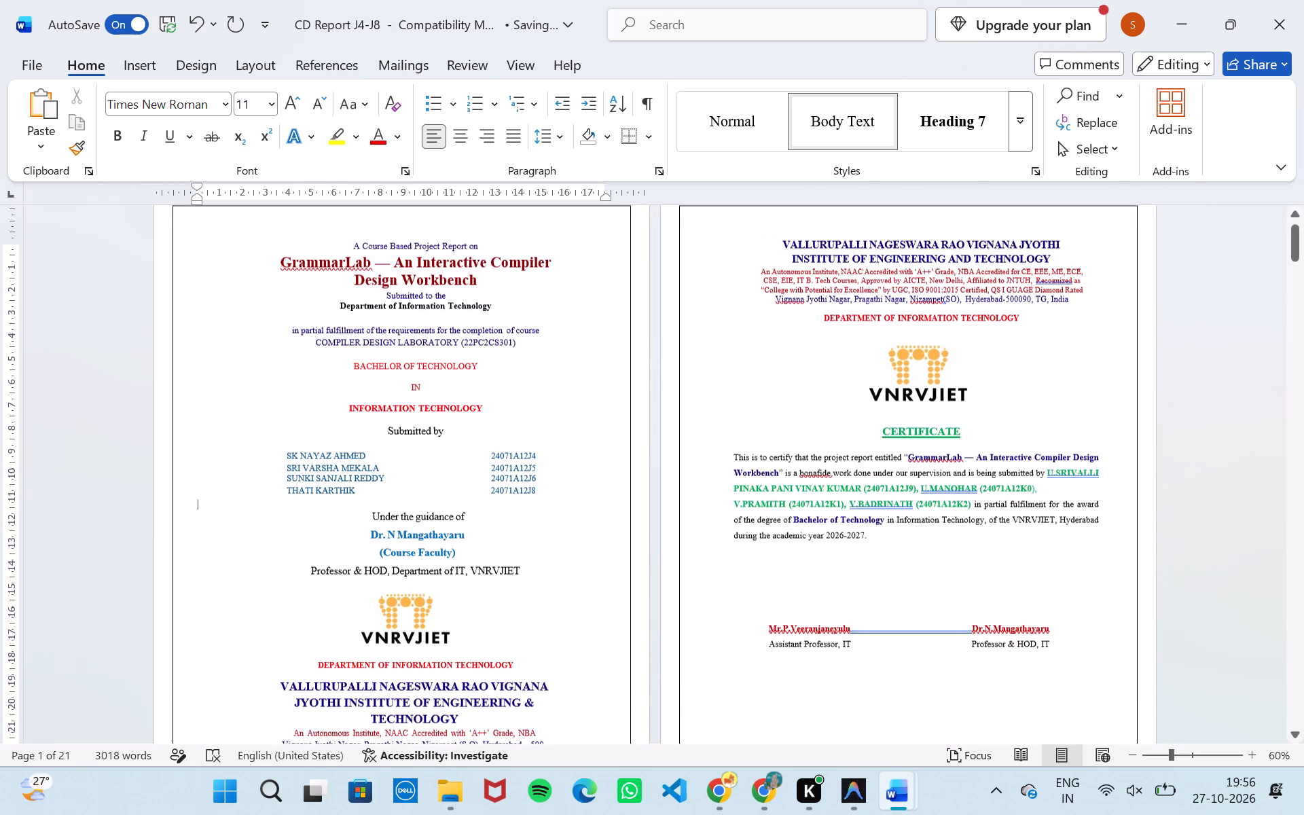
{"action": "left_click", "coordinate": [496, 287]}
{"action": "key", "text": "Return"}
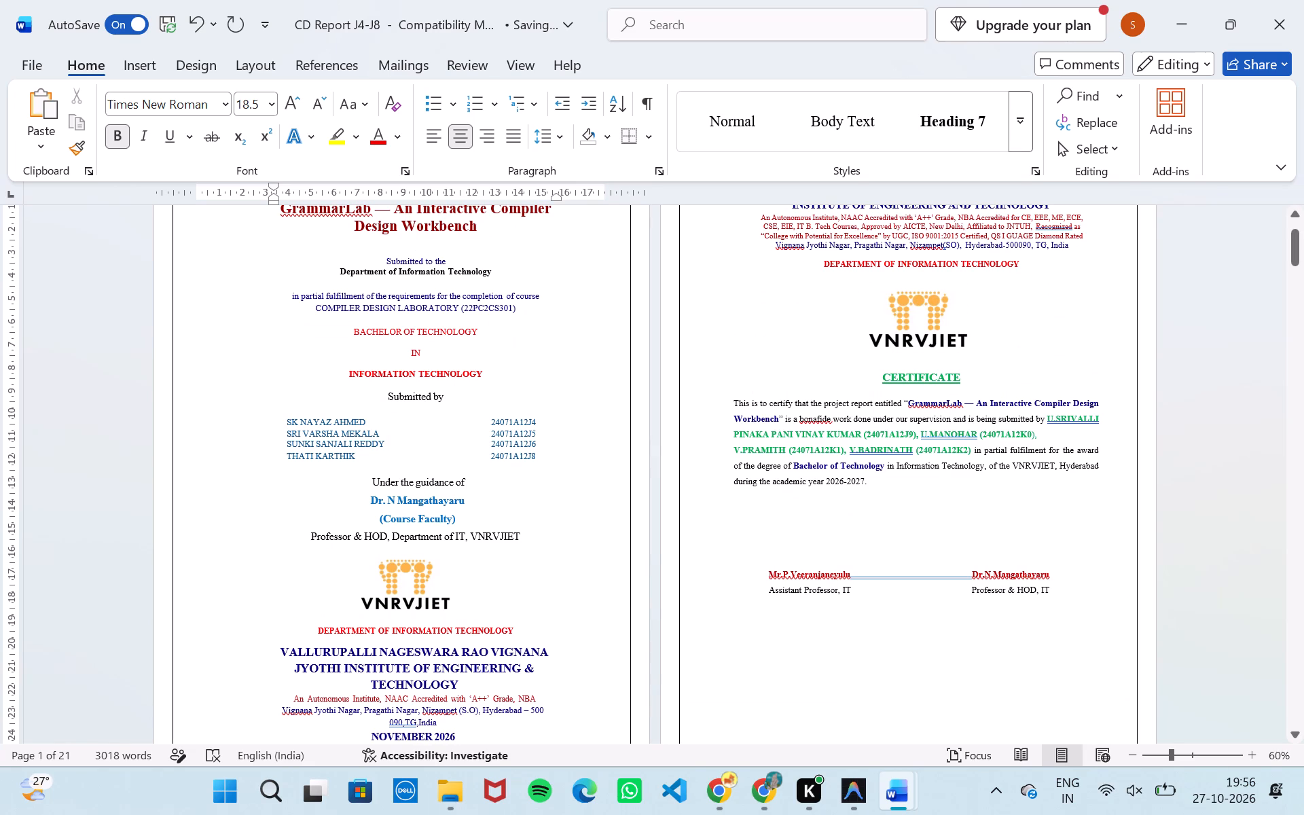
Select the full bold institute name below "DEPARTMENT OF INFORMATION TECHNOLOGY" near the bottom of the cover page.
{"action": "scroll", "coordinate": [549, 591], "scroll_direction": "down", "scroll_amount": 1}
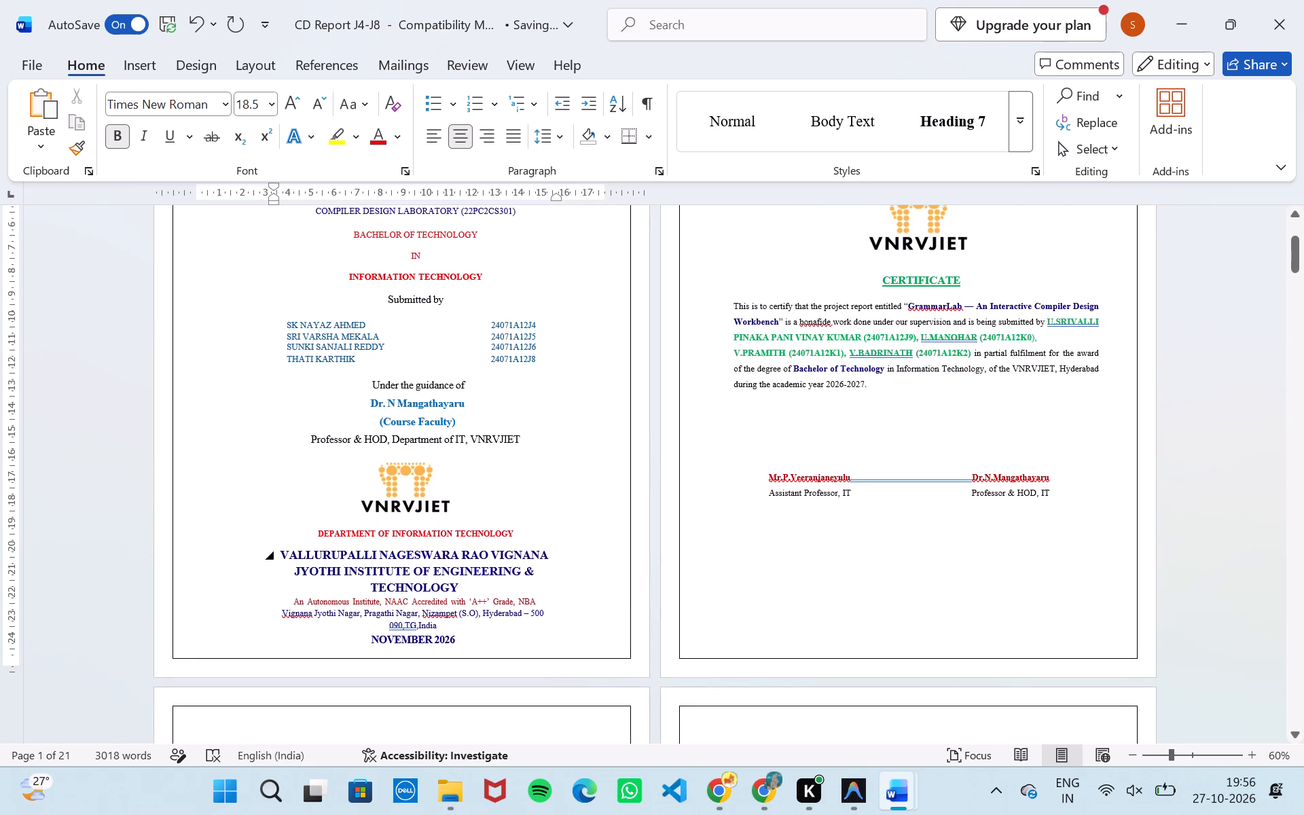
{"action": "left_click_drag", "start_coordinate": [280, 554], "coordinate": [287, 554]}
{"action": "left_click_drag", "start_coordinate": [287, 554], "coordinate": [458, 590]}
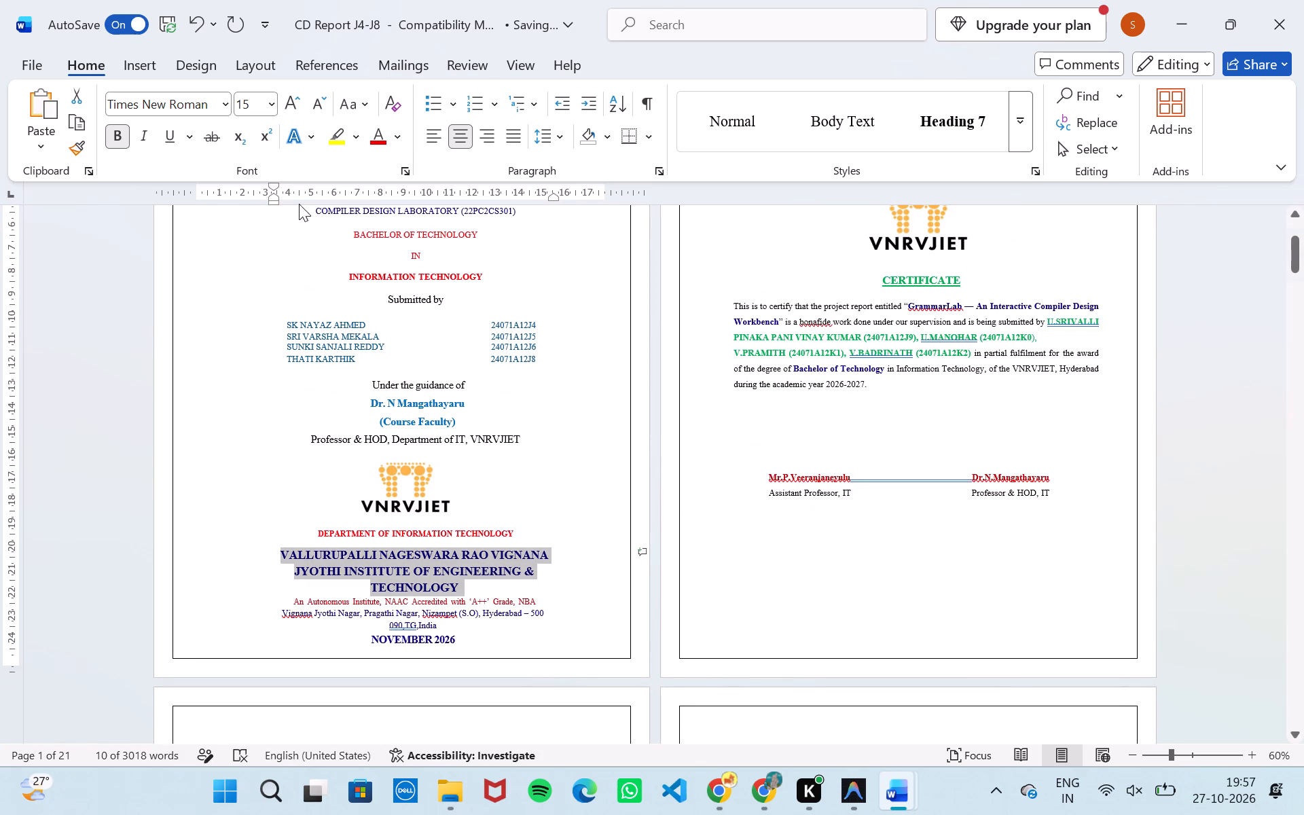
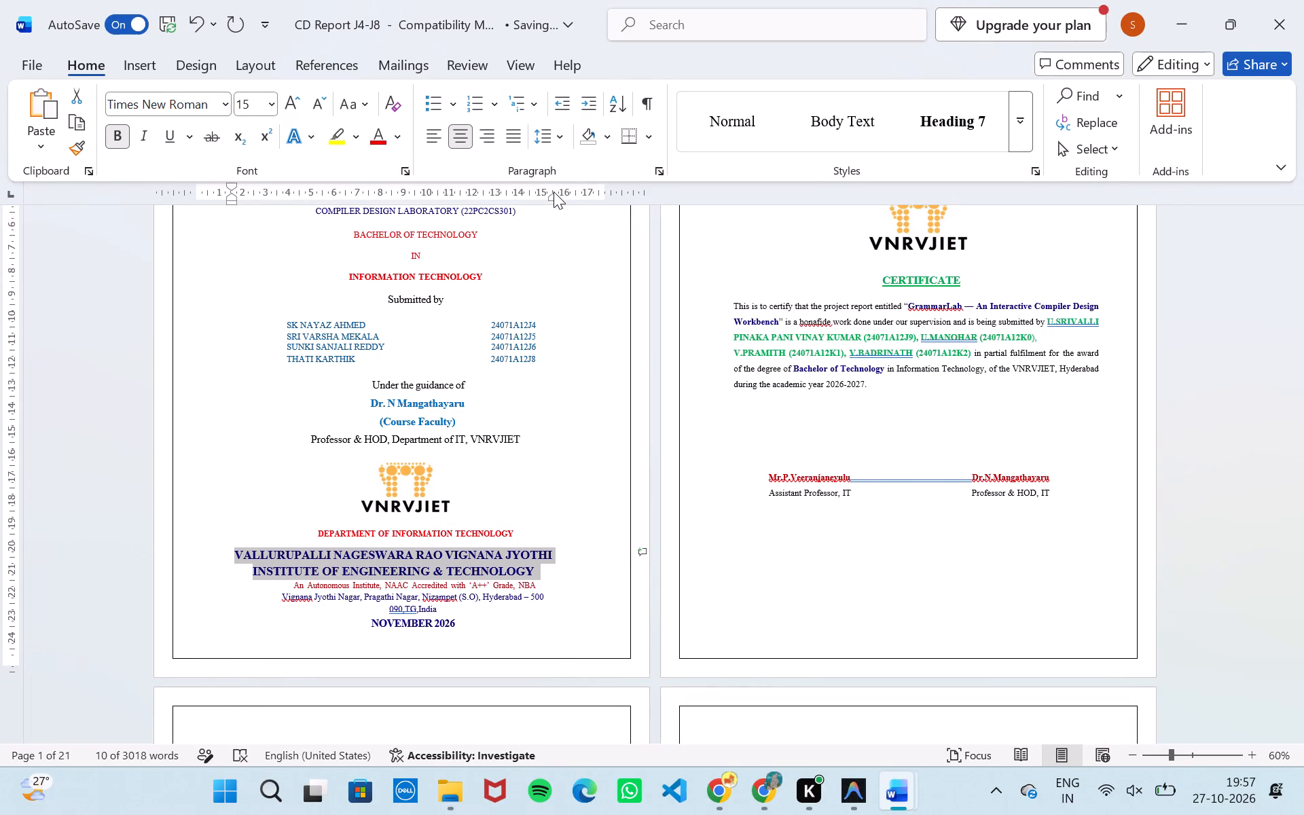
Move the right indent of the selected institute name out to about 17 cm so it sits centred on the cover page.
{"action": "left_click_drag", "start_coordinate": [554, 196], "coordinate": [605, 196]}
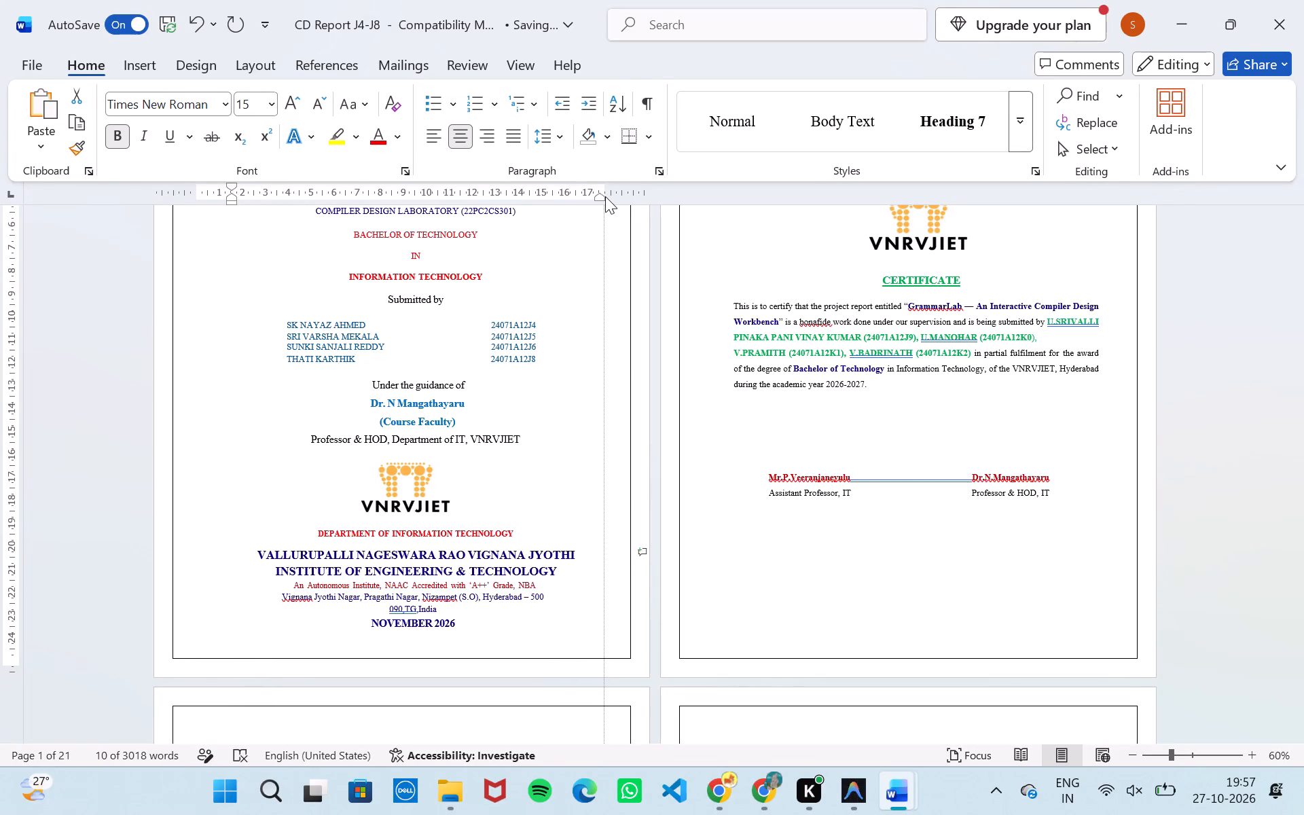
{"action": "left_click_drag", "start_coordinate": [605, 196], "coordinate": [597, 193]}
{"action": "left_click_drag", "start_coordinate": [597, 193], "coordinate": [591, 189]}
{"action": "left_click", "coordinate": [541, 496]}
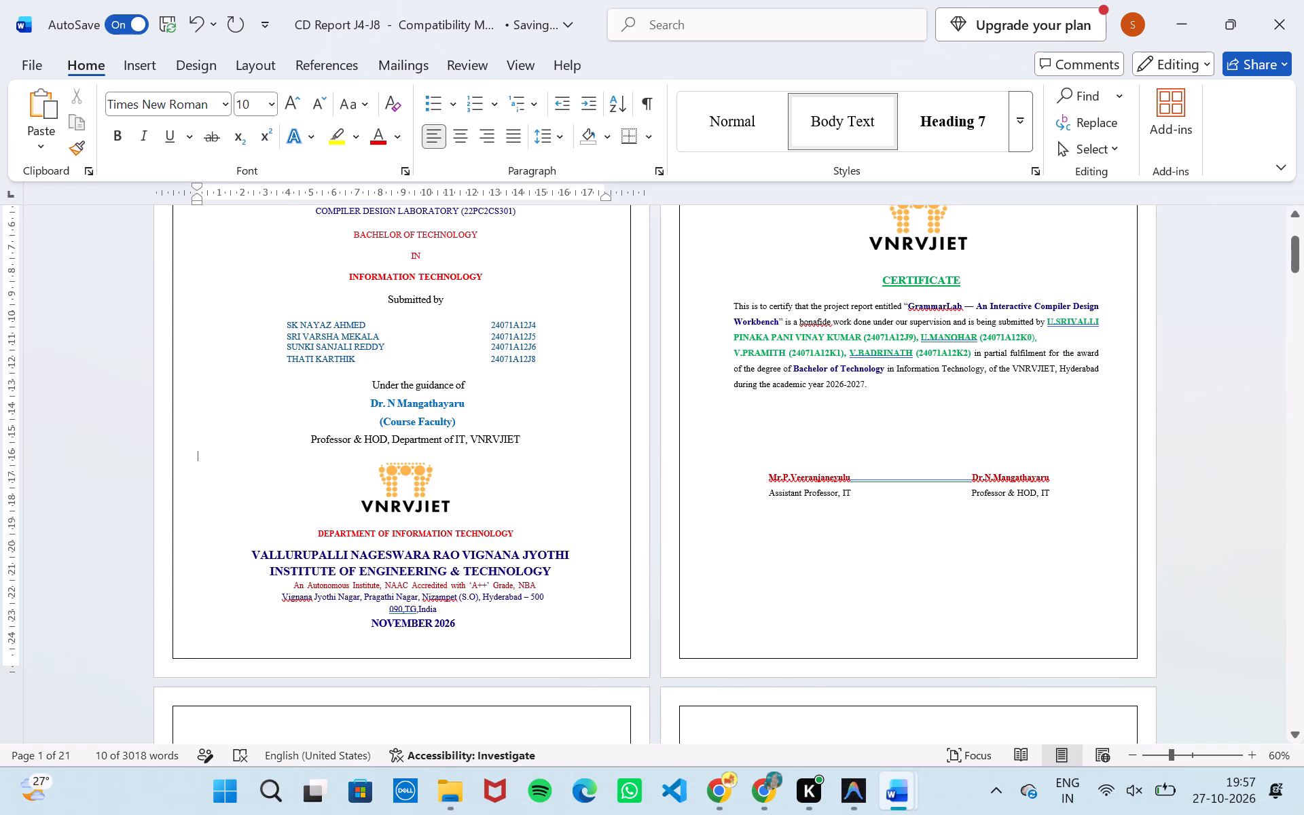
Shift the VNRVJIET logo on the cover page slightly right so it is centred above "DEPARTMENT OF INFORMATION TECHNOLOGY".
{"action": "scroll", "coordinate": [541, 496], "scroll_direction": "up", "scroll_amount": 1}
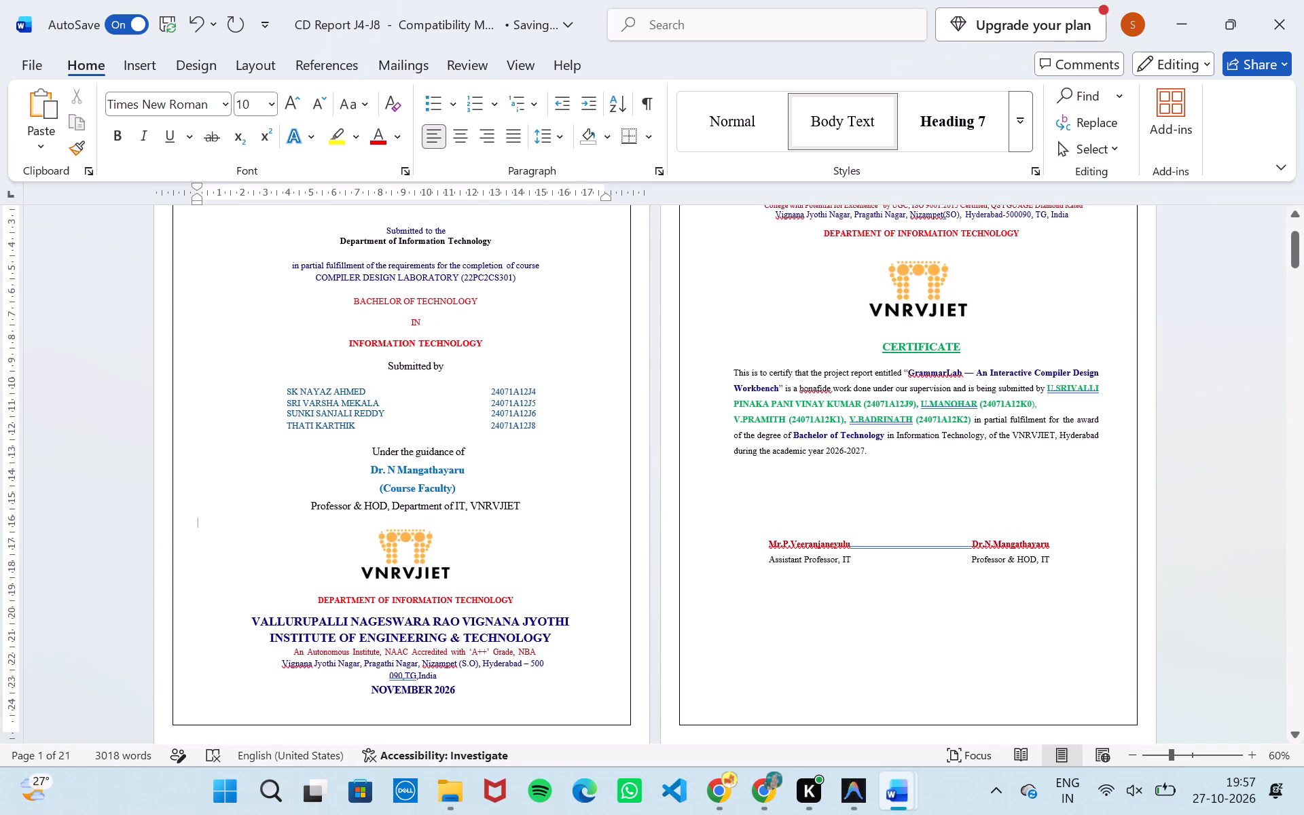
{"action": "left_click", "coordinate": [401, 552]}
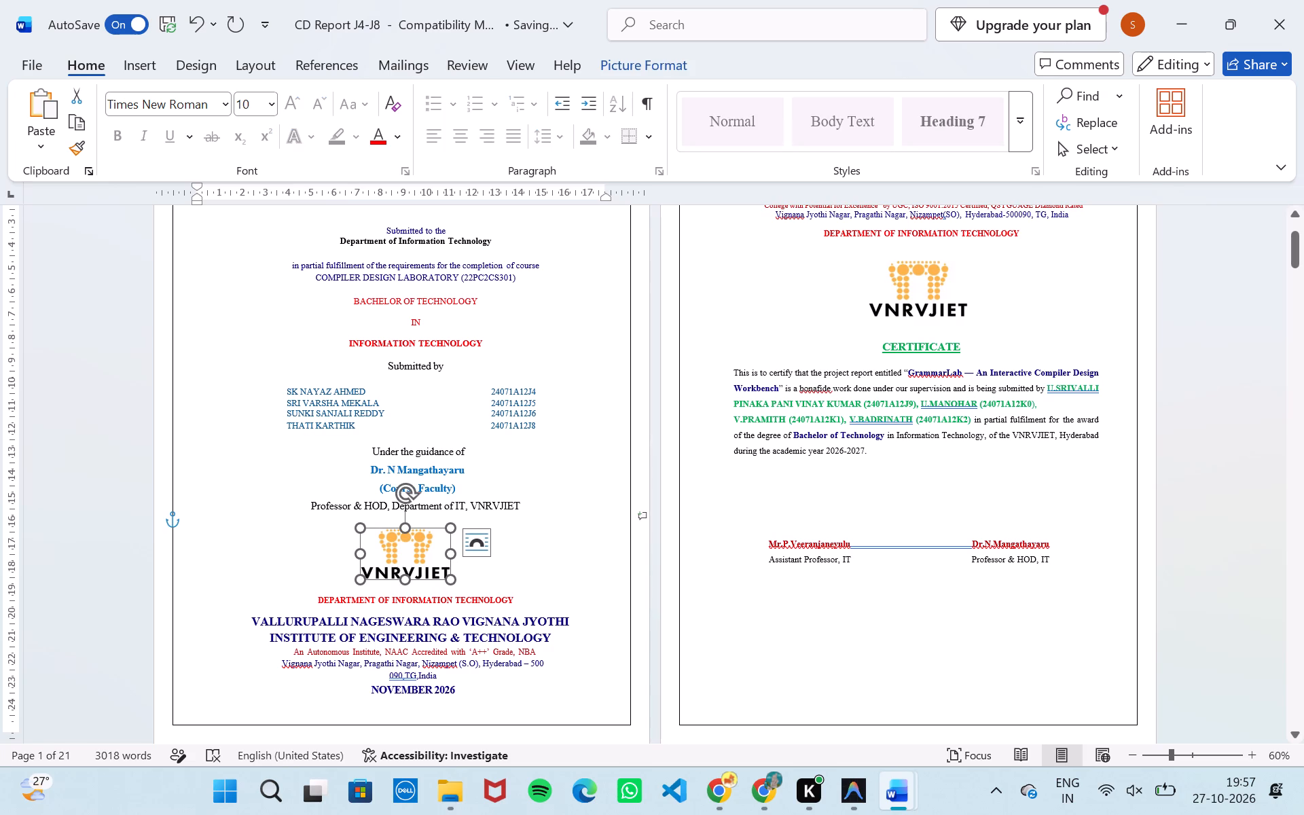
{"action": "left_click_drag", "start_coordinate": [401, 552], "coordinate": [414, 554]}
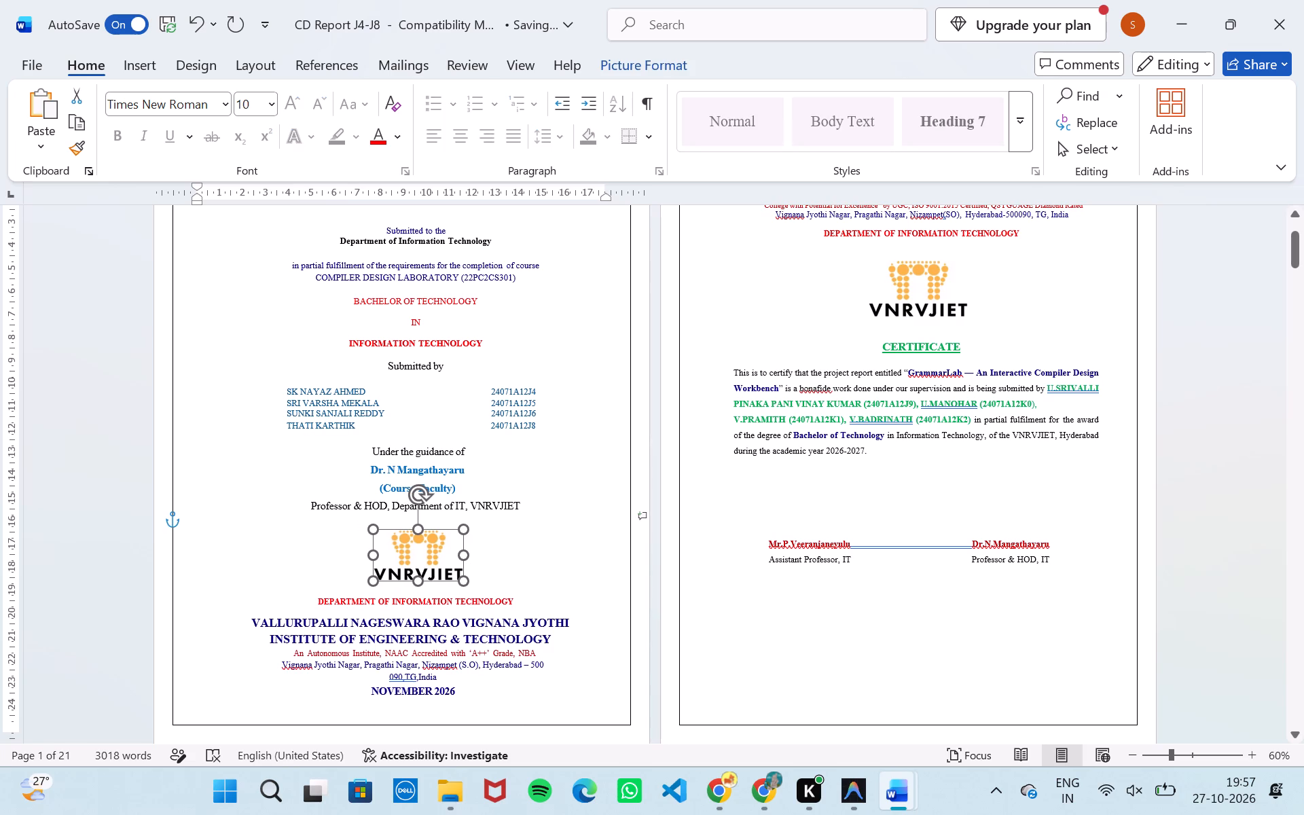
{"action": "left_click_drag", "start_coordinate": [414, 554], "coordinate": [414, 546]}
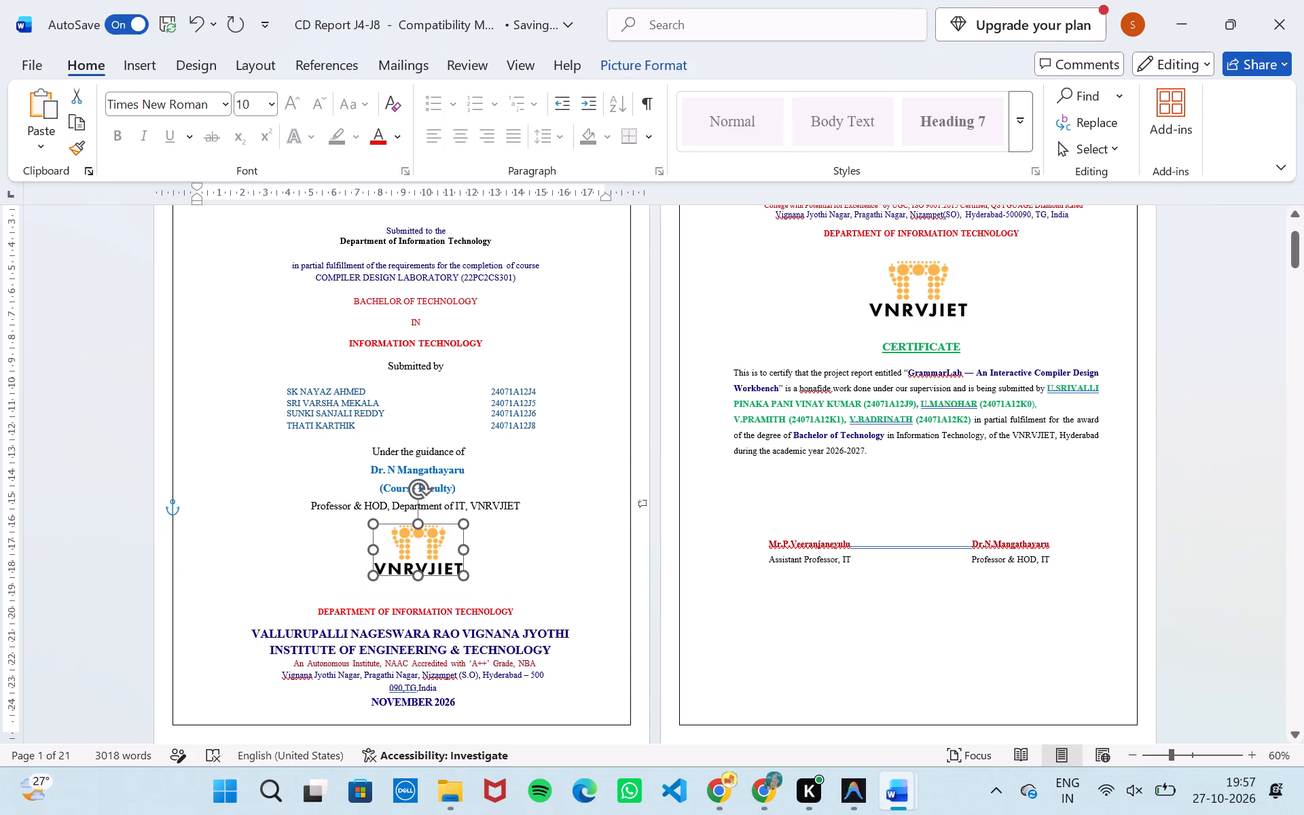
{"action": "left_click_drag", "start_coordinate": [414, 546], "coordinate": [414, 551]}
{"action": "left_click", "coordinate": [563, 562]}
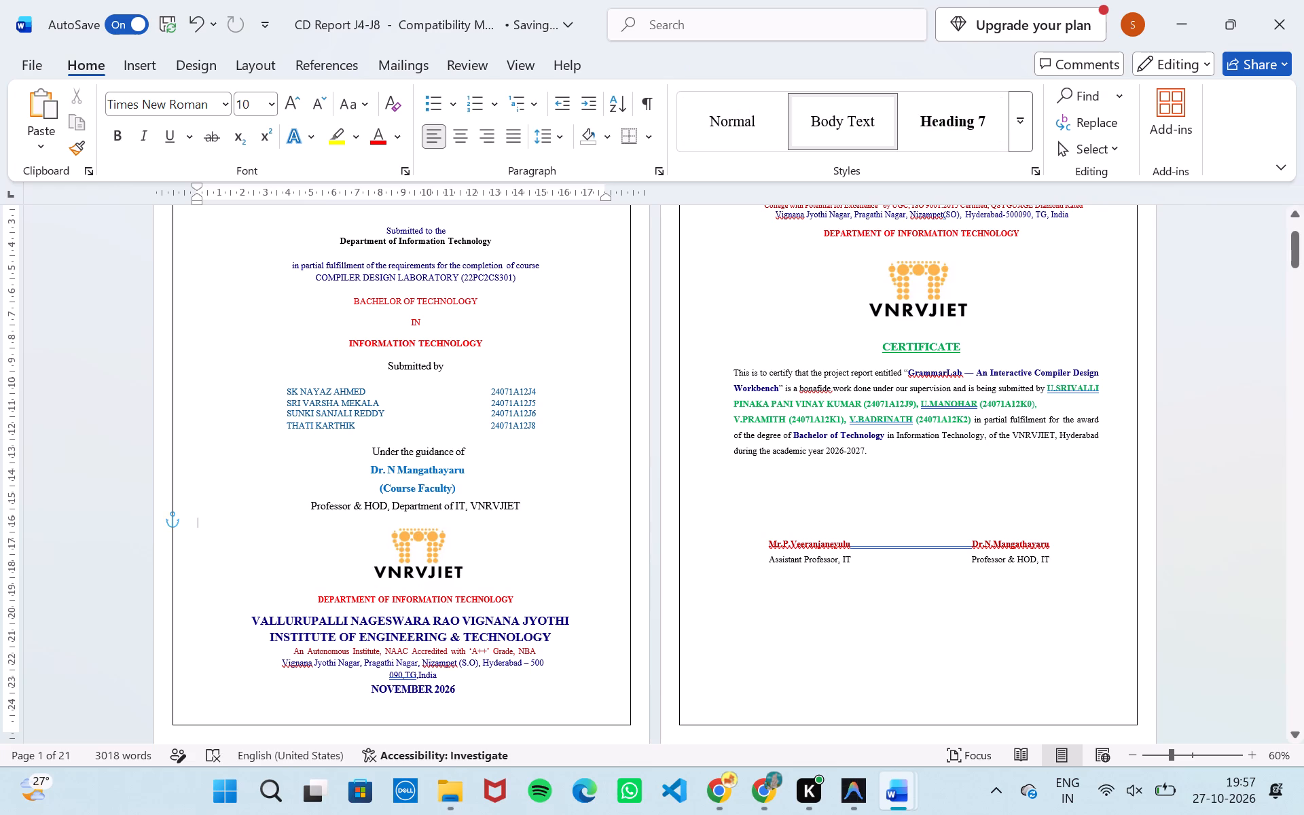
Switch to the other open report, CD REPORT J4-J8, and copy the green student names and roll numbers from its Certificate paragraph.
{"action": "scroll", "coordinate": [563, 562], "scroll_direction": "up", "scroll_amount": 1}
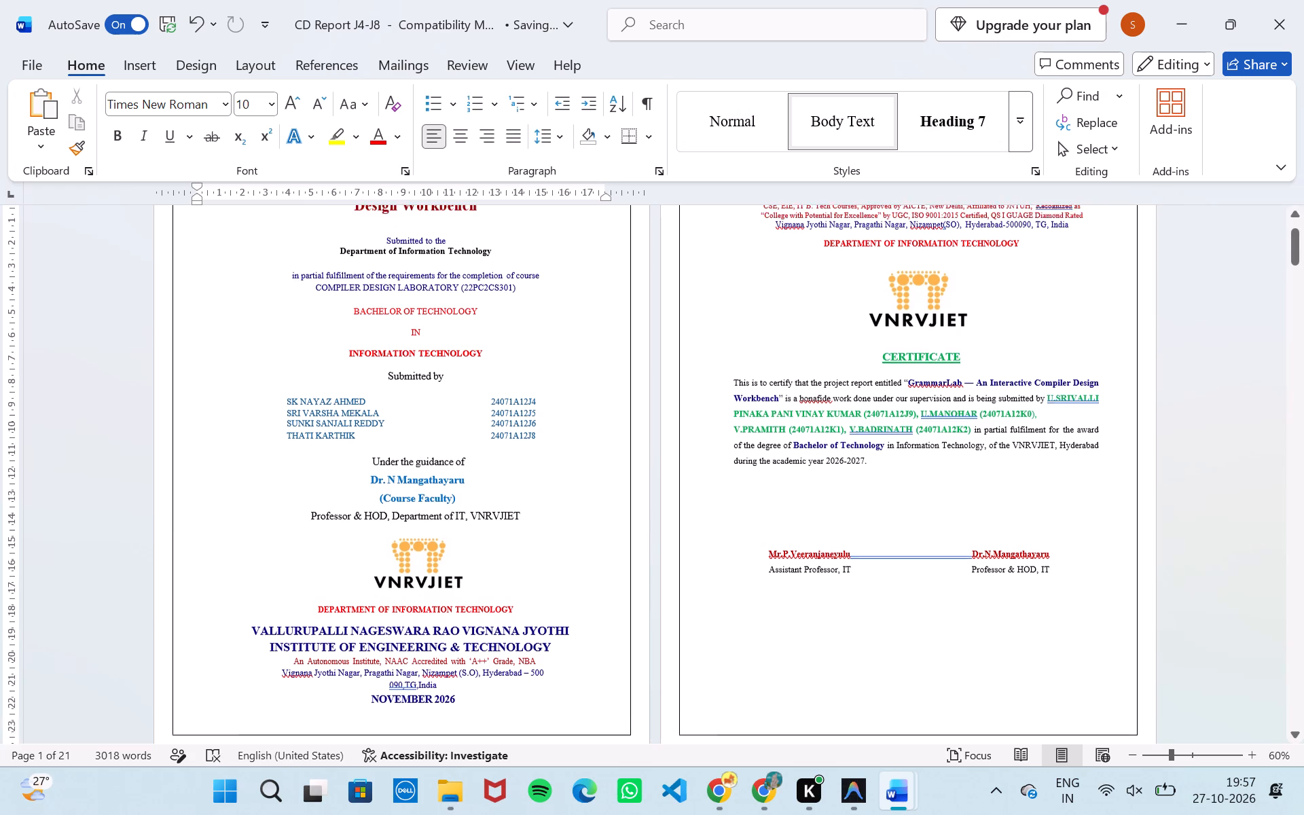
{"action": "scroll", "coordinate": [563, 562], "scroll_direction": "up", "scroll_amount": 1}
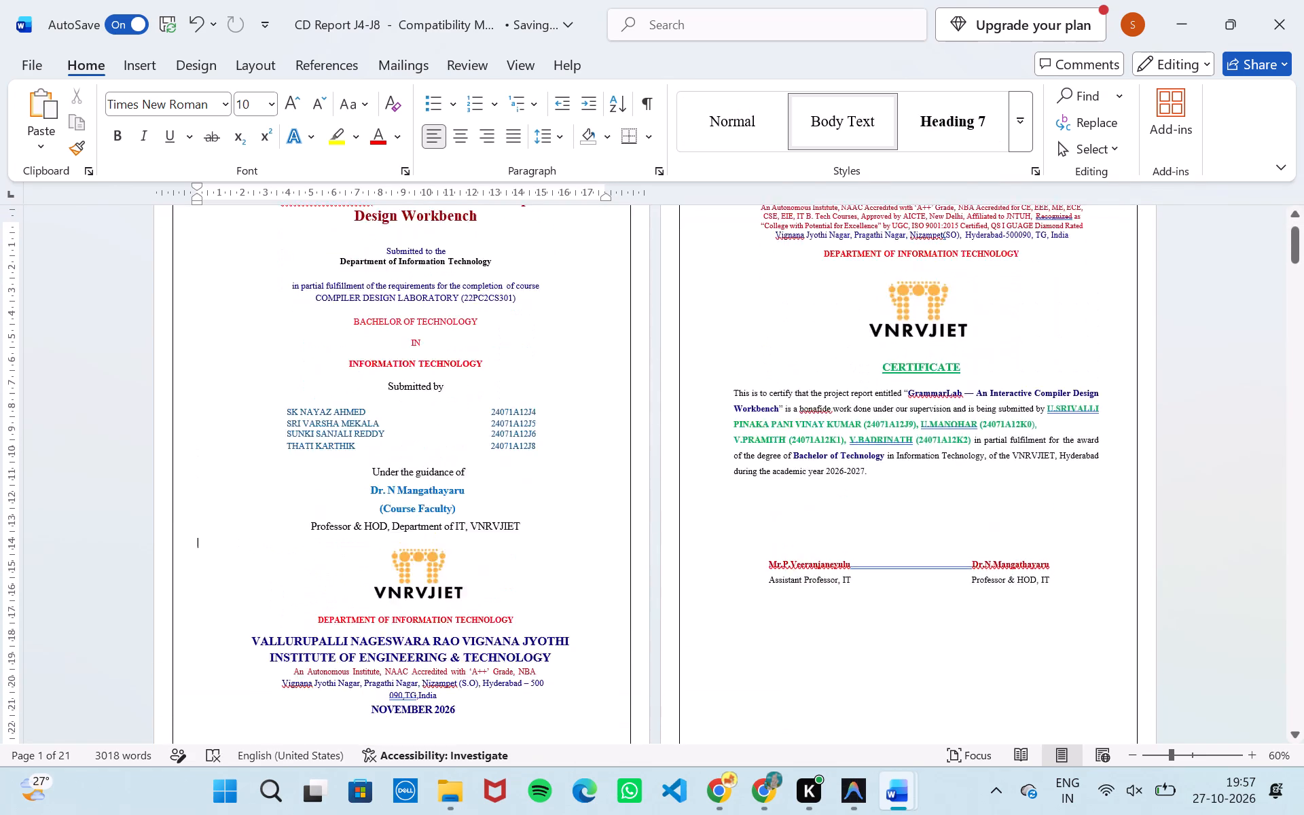
{"action": "scroll", "coordinate": [563, 562], "scroll_direction": "up", "scroll_amount": 1}
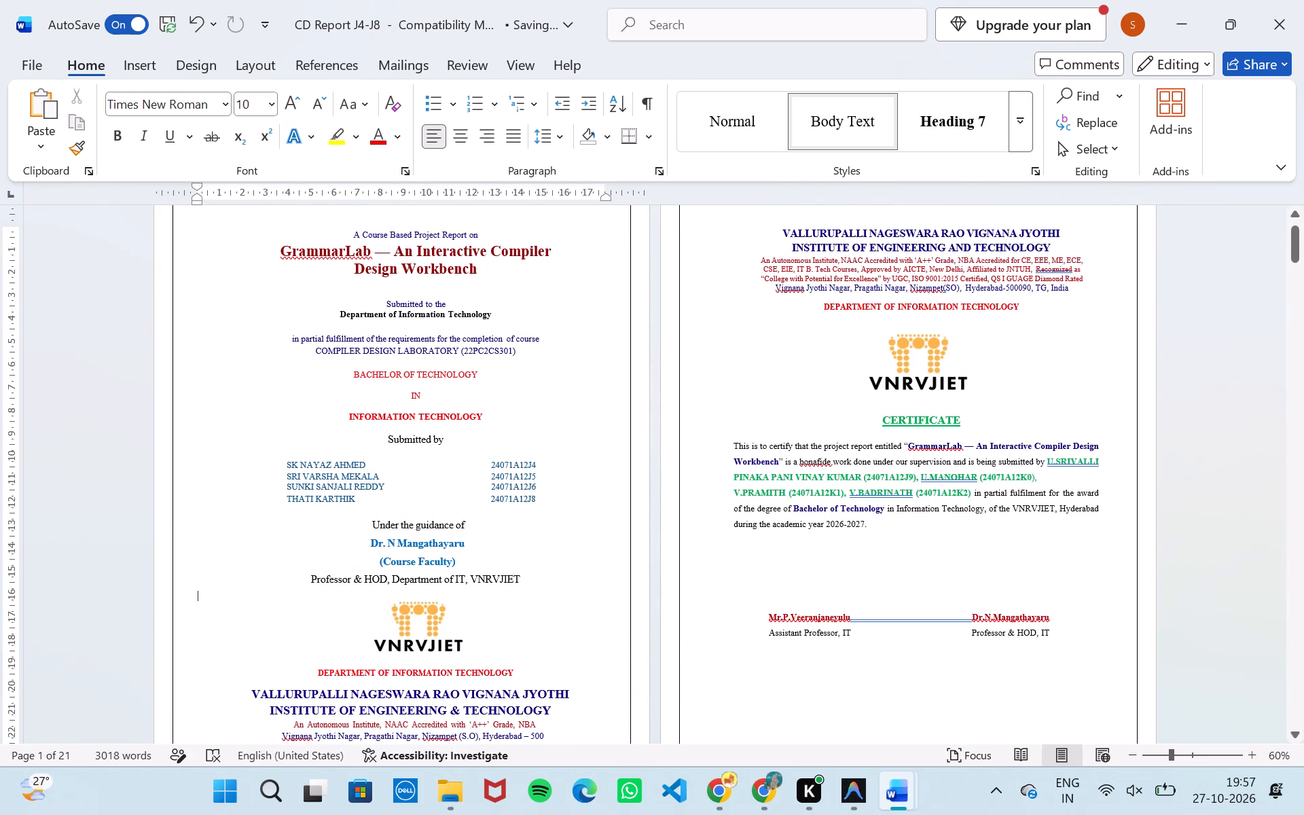
{"action": "scroll", "coordinate": [563, 562], "scroll_direction": "down", "scroll_amount": 1}
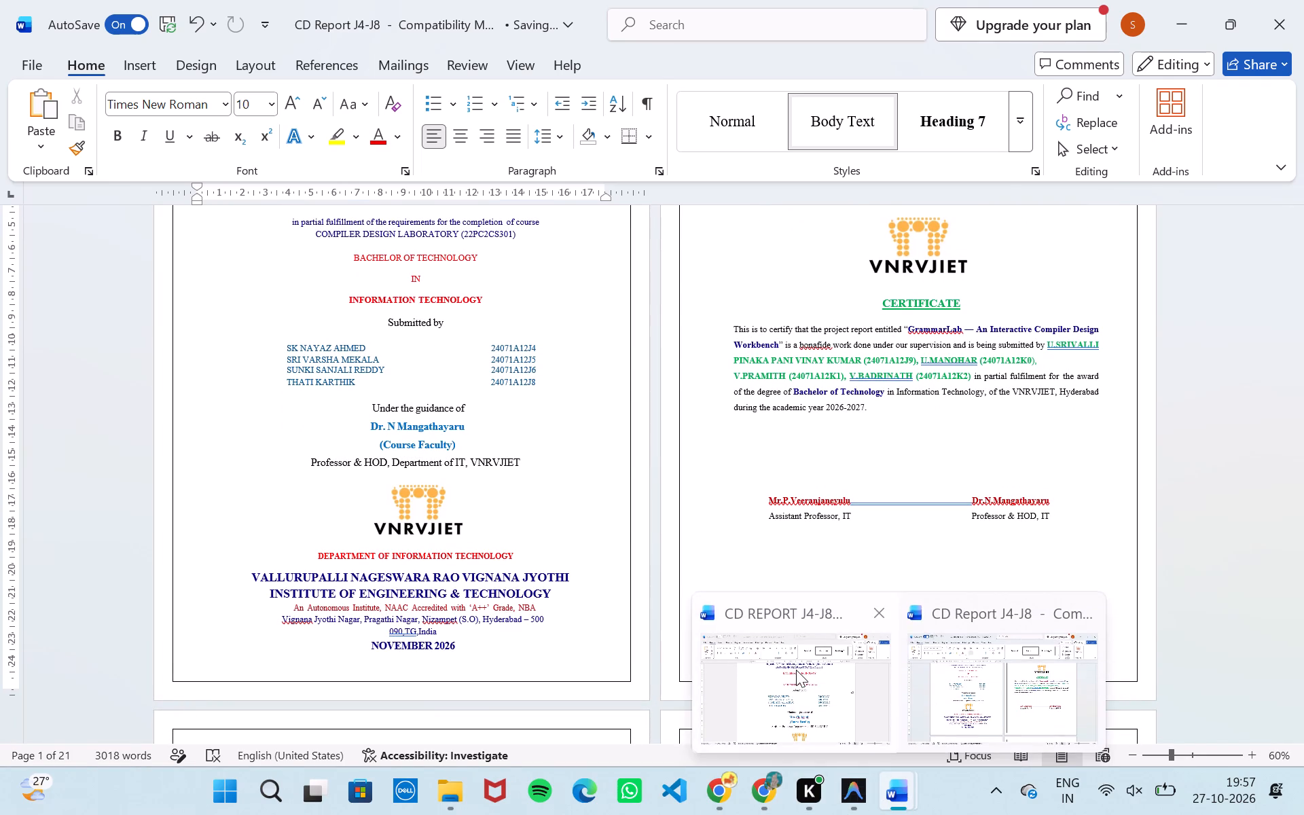
{"action": "left_click", "coordinate": [796, 670]}
{"action": "scroll", "coordinate": [852, 583], "scroll_direction": "down", "scroll_amount": 5}
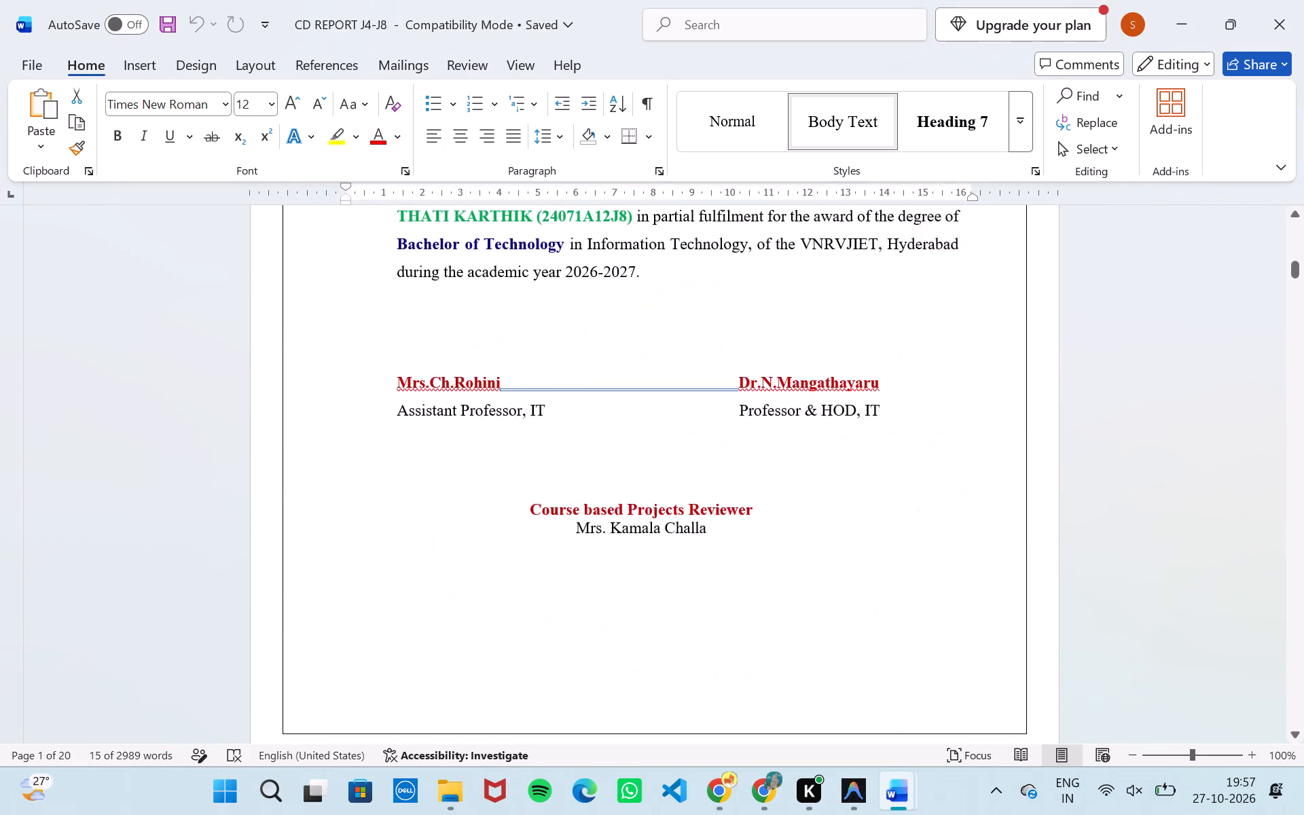
{"action": "scroll", "coordinate": [852, 583], "scroll_direction": "down", "scroll_amount": 1}
{"action": "left_click_drag", "start_coordinate": [672, 488], "coordinate": [632, 528]}
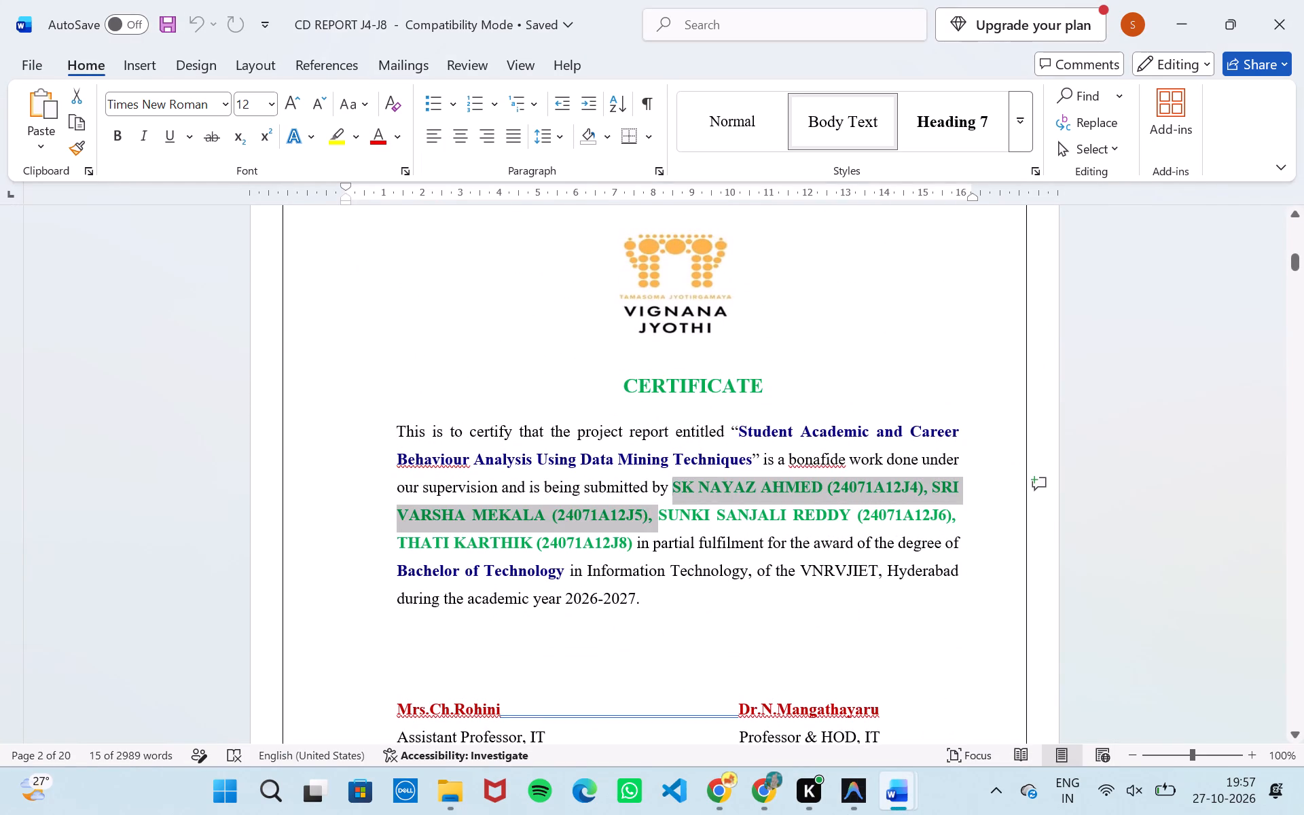
{"action": "left_click_drag", "start_coordinate": [632, 528], "coordinate": [632, 540]}
{"action": "key", "text": "ctrl+c"}
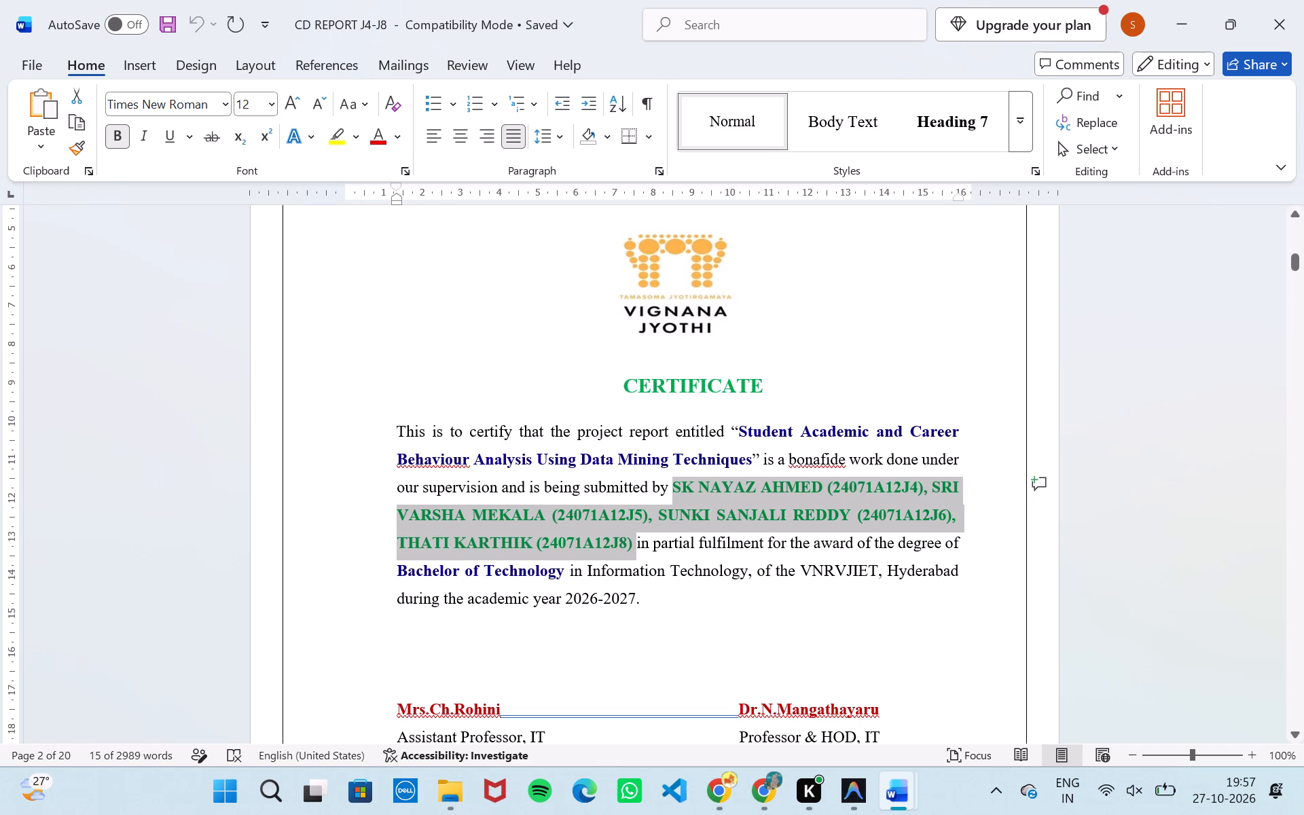
Switch back to the GrammarLab report and replace the old student names and roll numbers in the Certificate paragraph with the copied ones.
{"action": "left_click", "coordinate": [964, 684]}
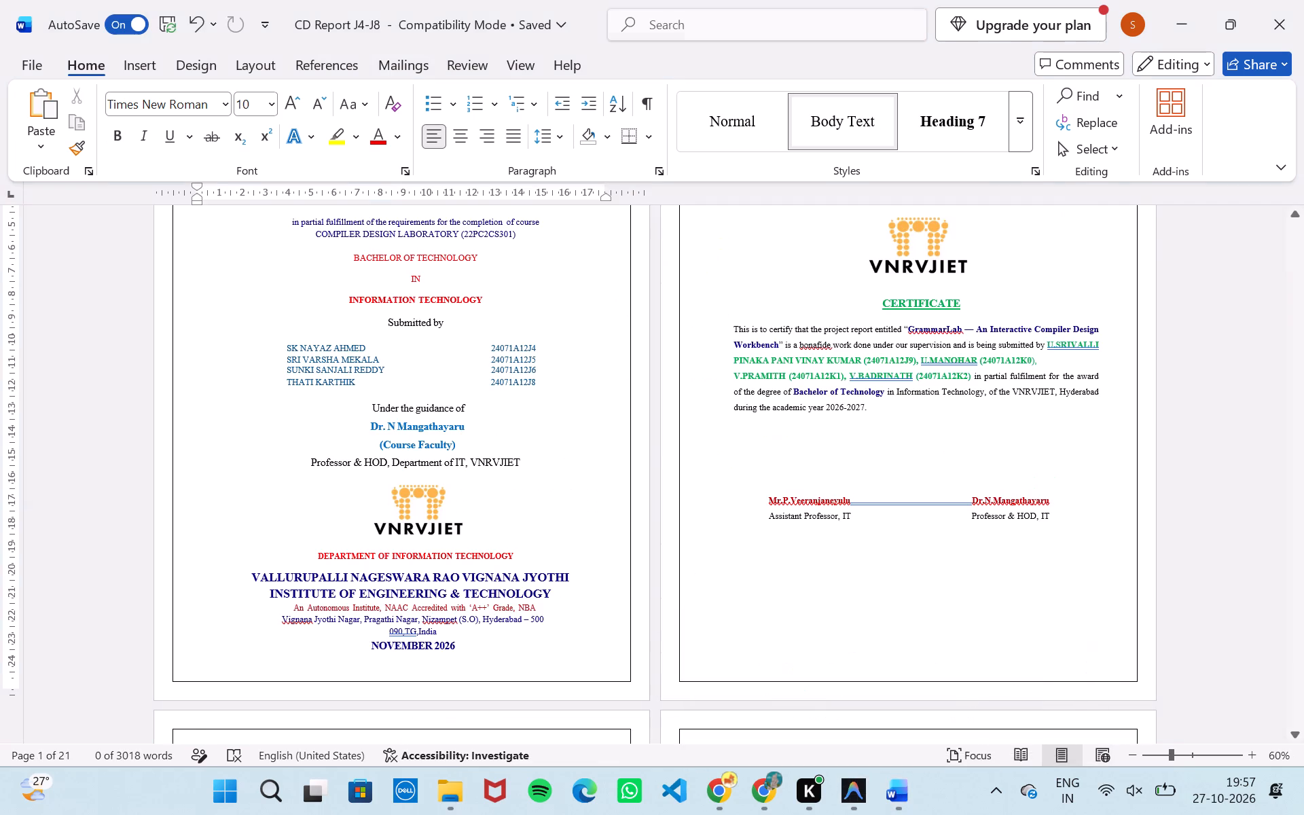
{"action": "left_click", "coordinate": [973, 378]}
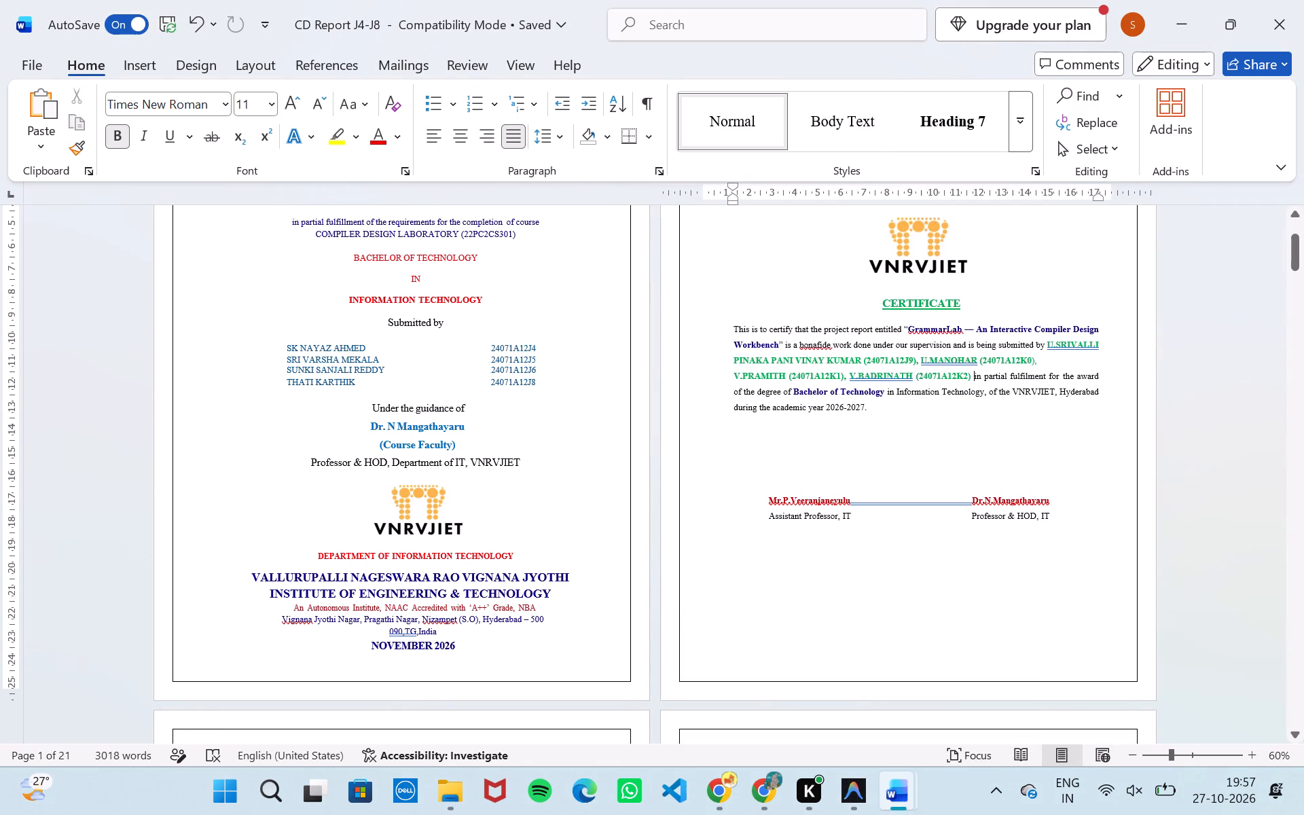
{"action": "left_click", "coordinate": [973, 378]}
{"action": "key", "text": "BackSpace"}
{"action": "key", "text": "space"}
{"action": "key", "text": "ctrl+v"}
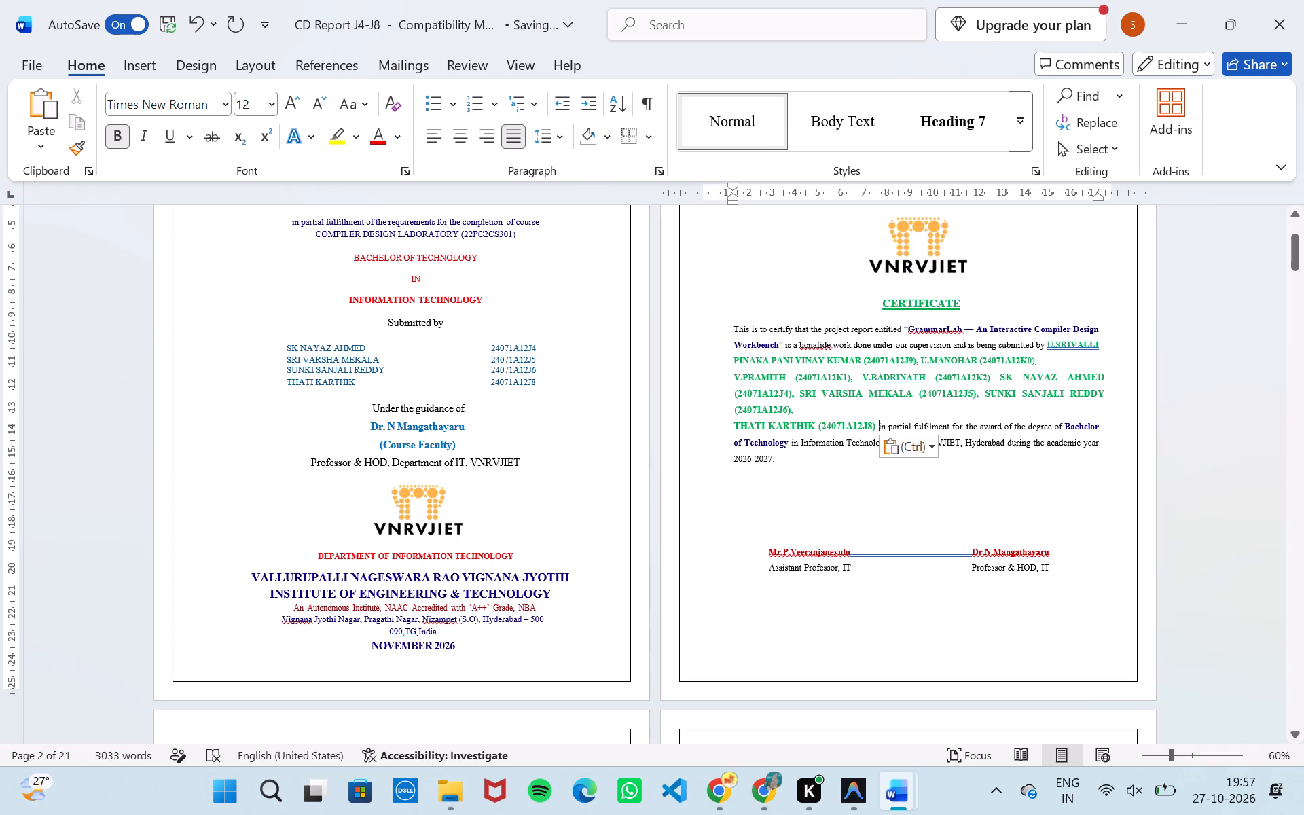
{"action": "left_click_drag", "start_coordinate": [998, 380], "coordinate": [1051, 351]}
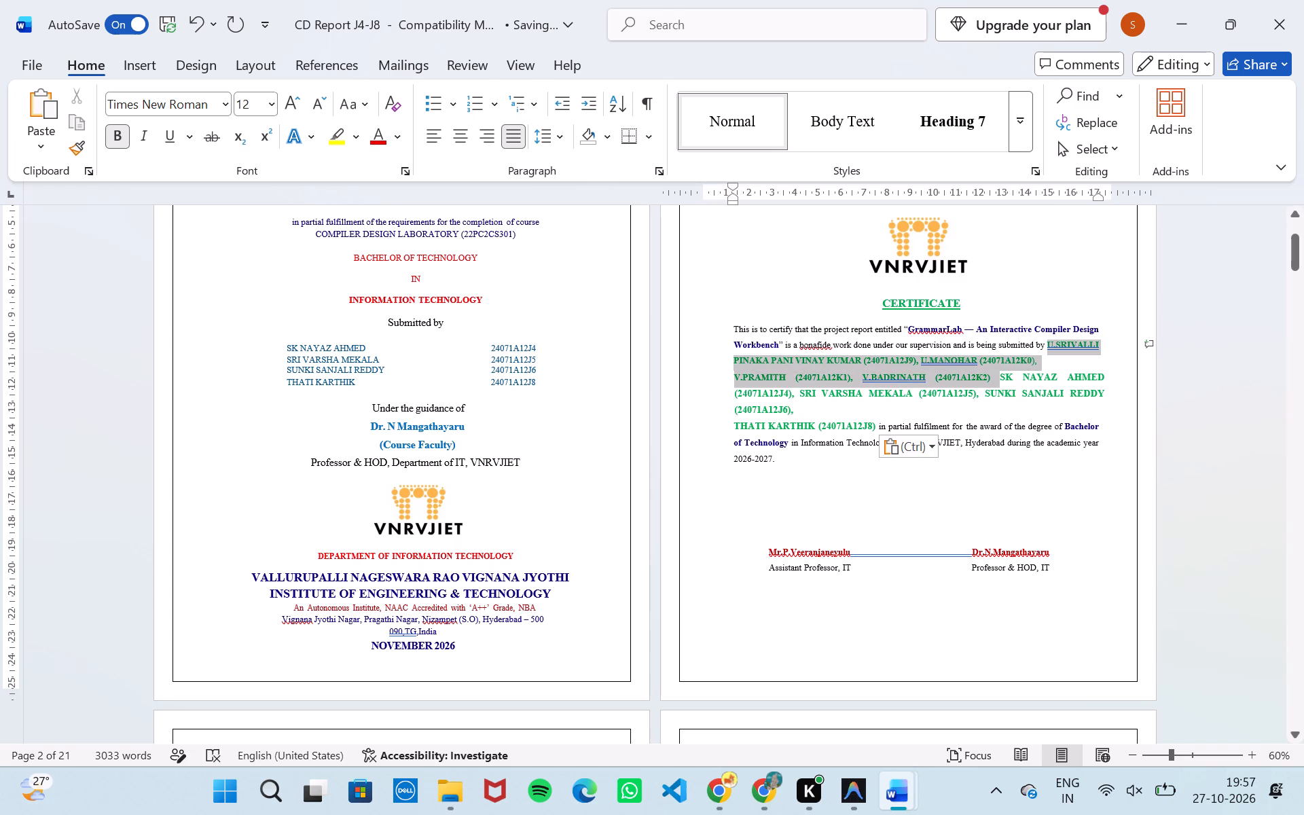
{"action": "left_click_drag", "start_coordinate": [1051, 351], "coordinate": [1049, 344]}
{"action": "key", "text": "BackSpace"}
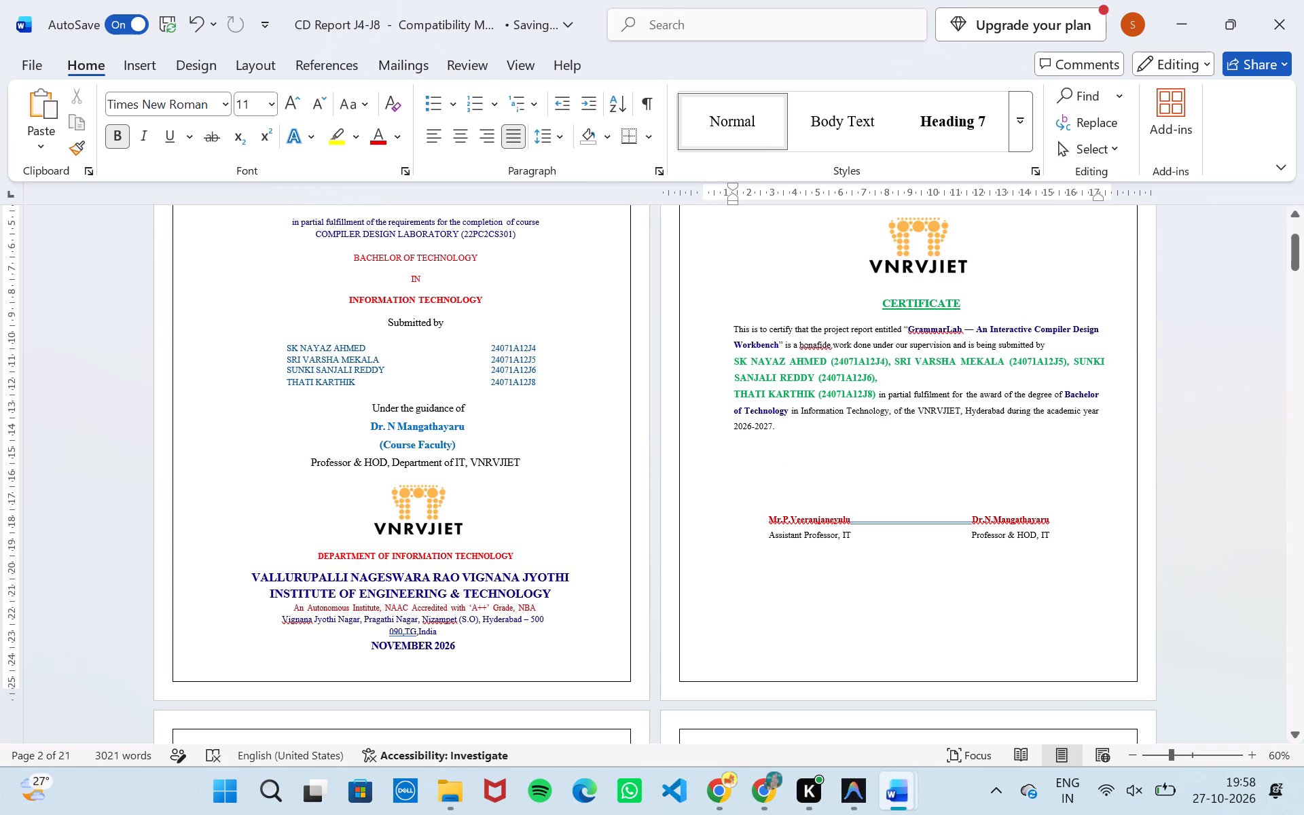
Set the whole Certificate paragraph, from "This is to certify" to "2026-2027.", to font size 12.
{"action": "left_click_drag", "start_coordinate": [875, 393], "coordinate": [733, 363]}
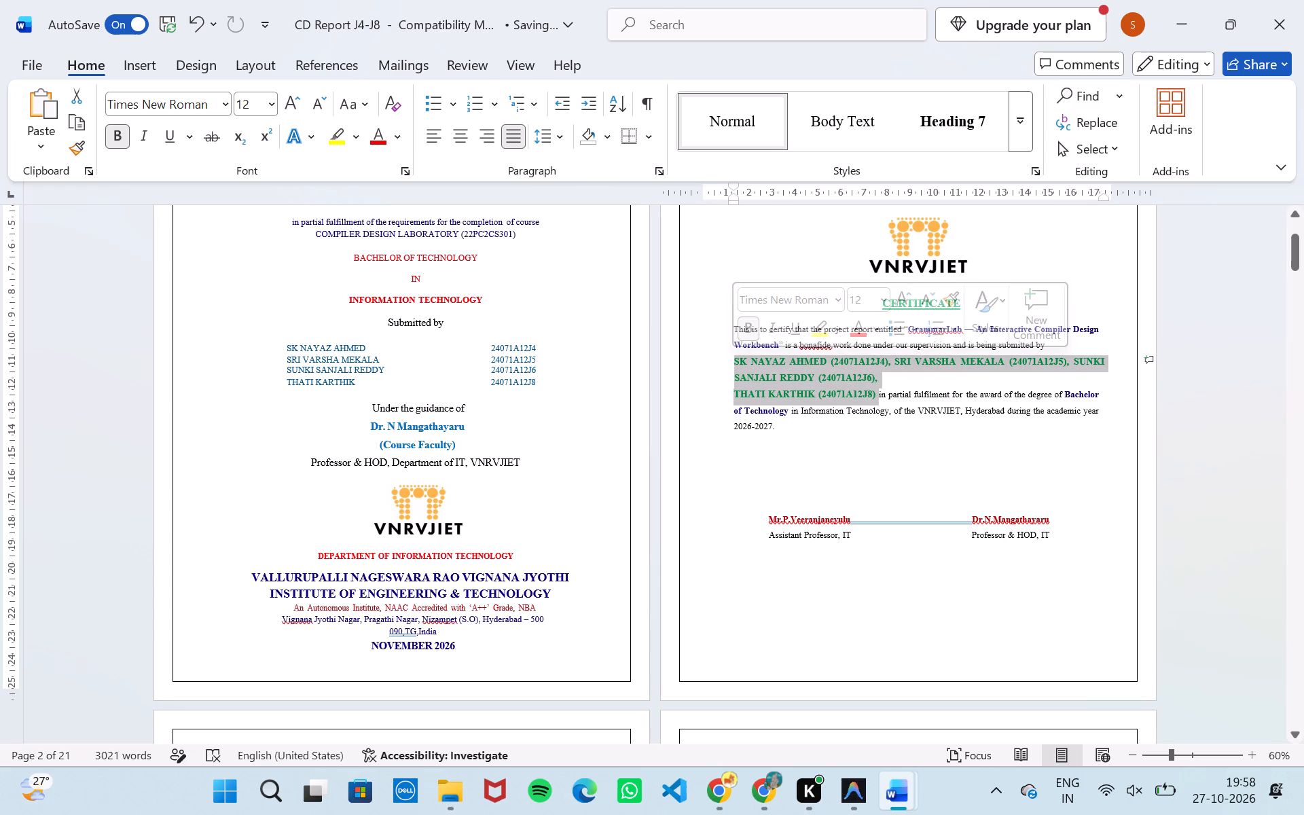
{"action": "left_click", "coordinate": [774, 428]}
{"action": "left_click_drag", "start_coordinate": [774, 428], "coordinate": [732, 333]}
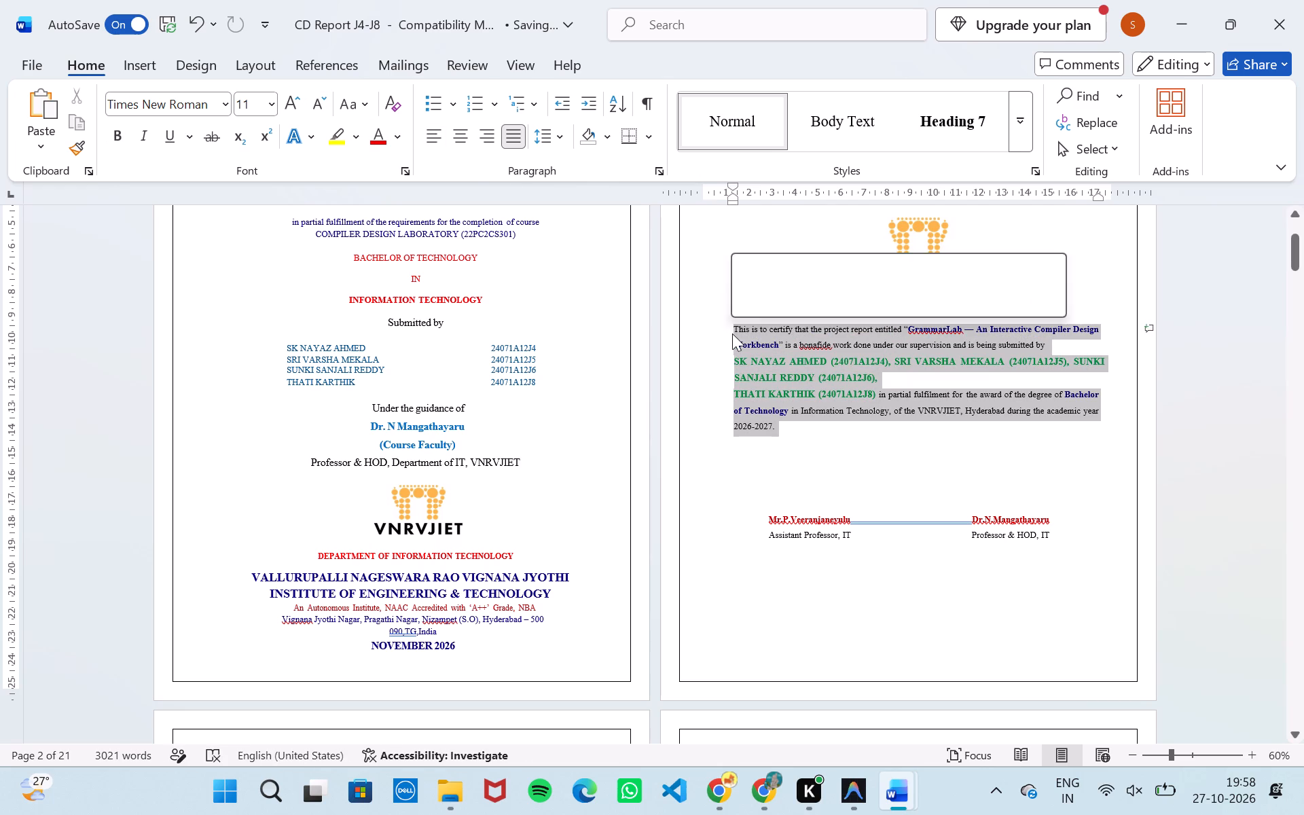
{"action": "left_click", "coordinate": [273, 105]}
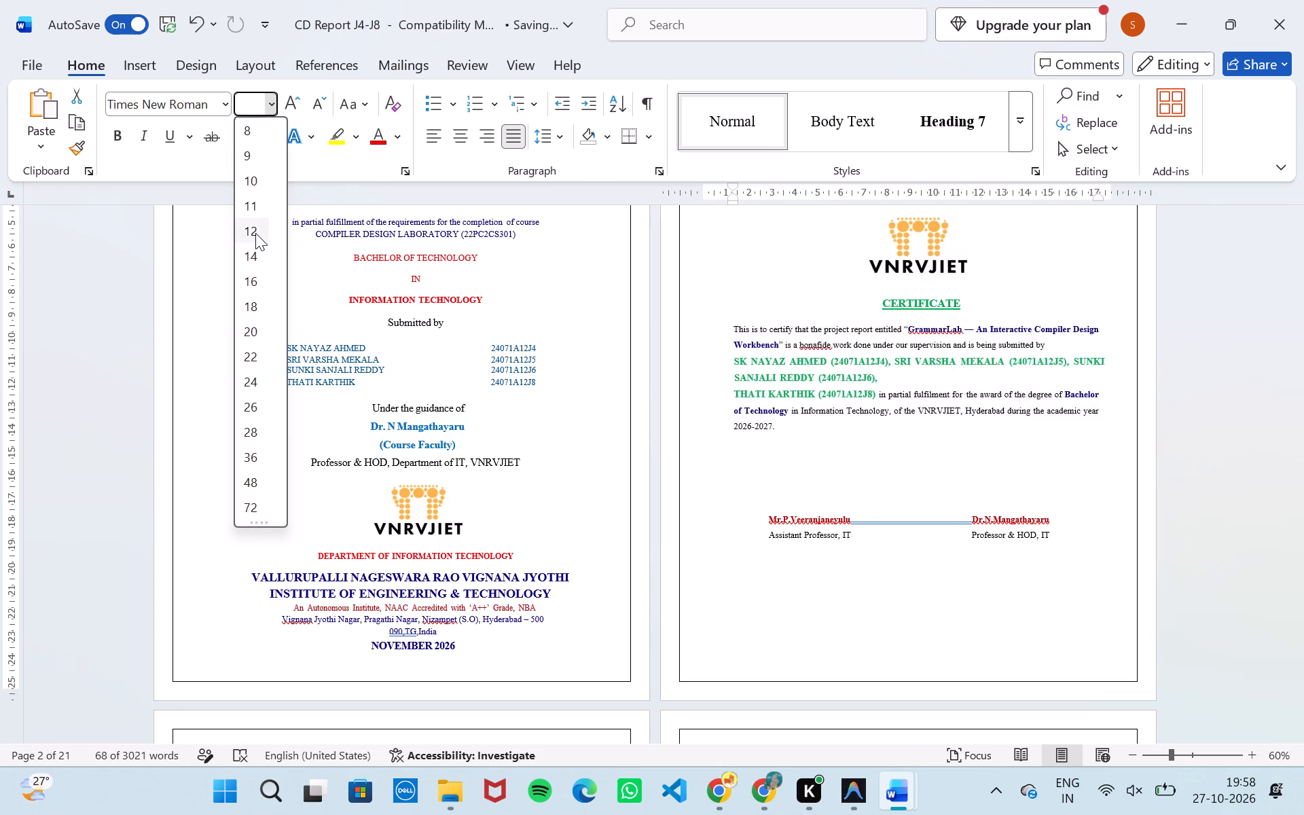
{"action": "left_click", "coordinate": [254, 234]}
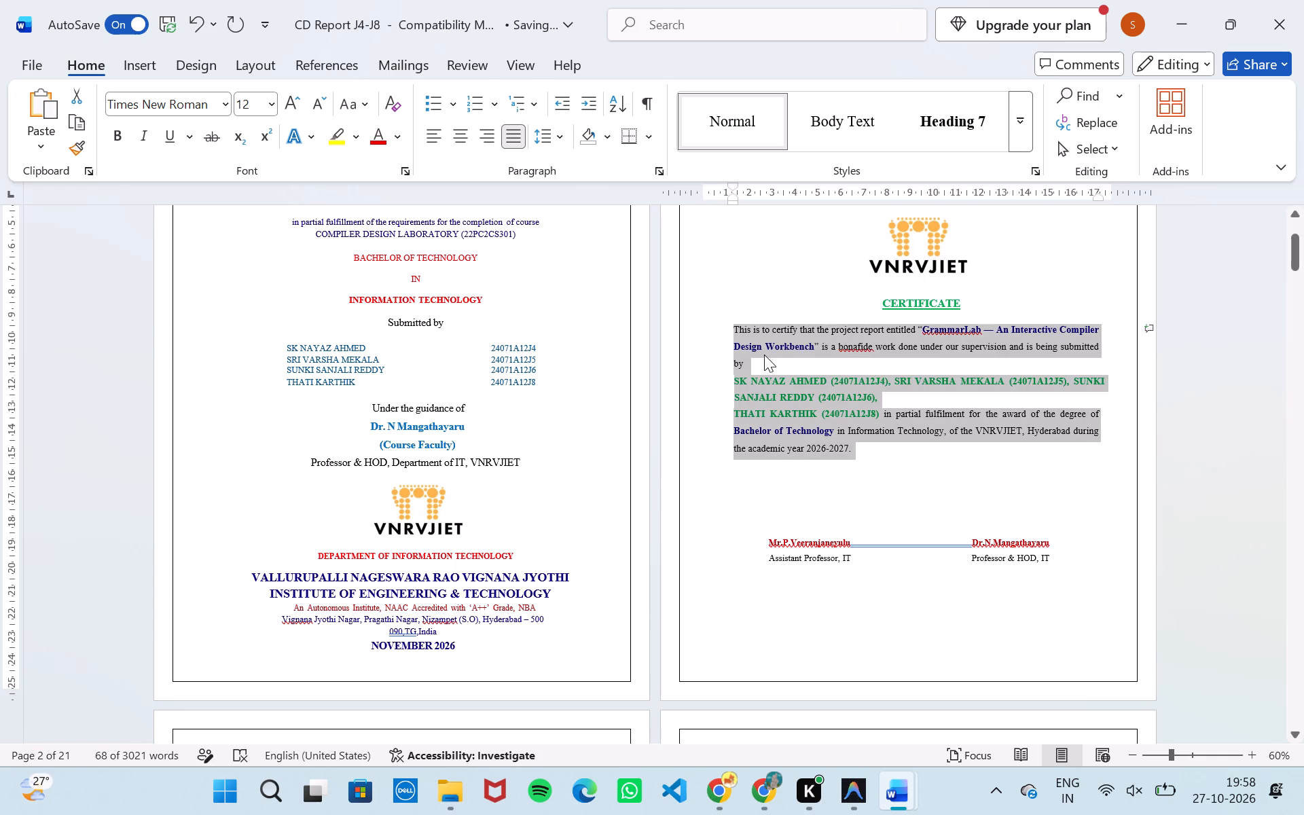
Remove the line breaks before the first and last student names in the Certificate paragraph, keeping a space before the last name.
{"action": "left_click", "coordinate": [764, 355]}
{"action": "left_click", "coordinate": [735, 380]}
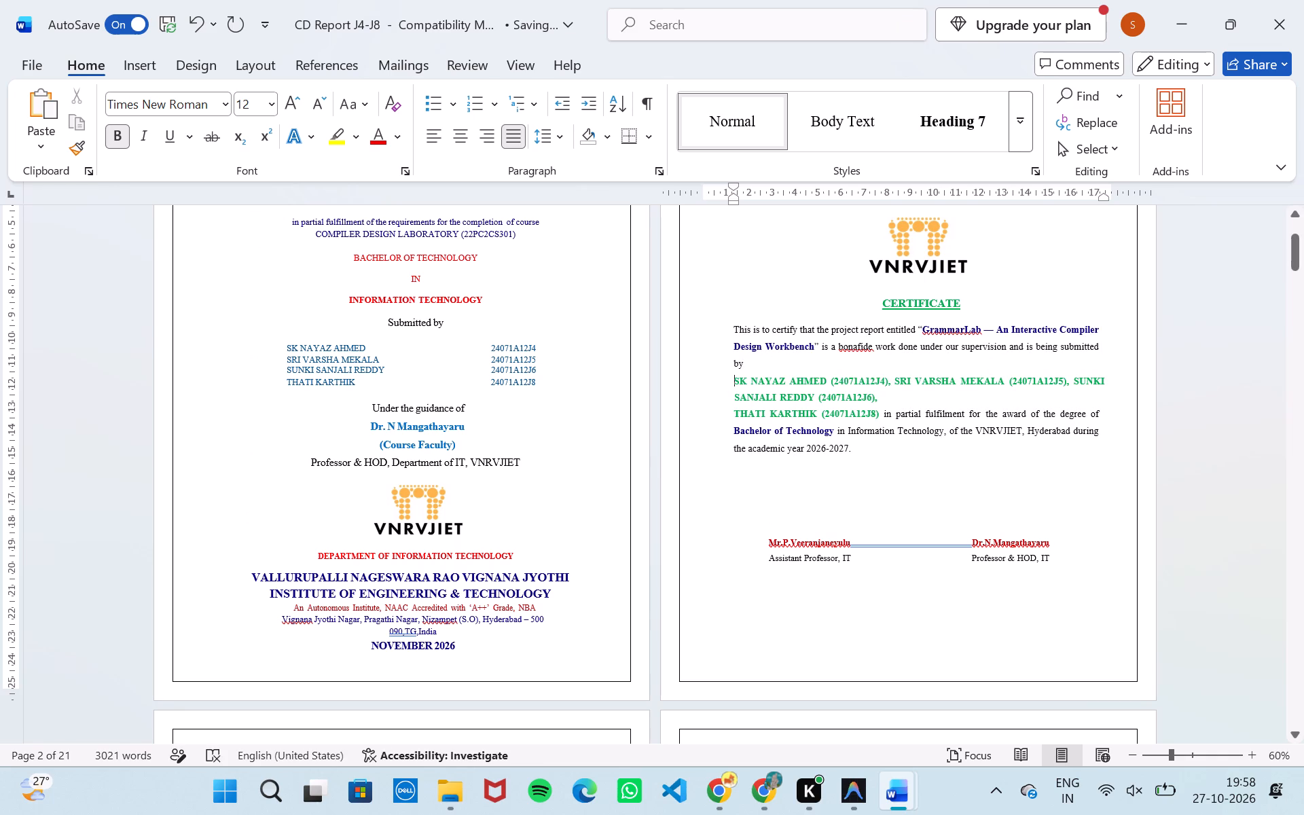
{"action": "key", "text": "BackSpace"}
{"action": "key", "text": "BackSpace"}
{"action": "key", "text": "BackSpace"}
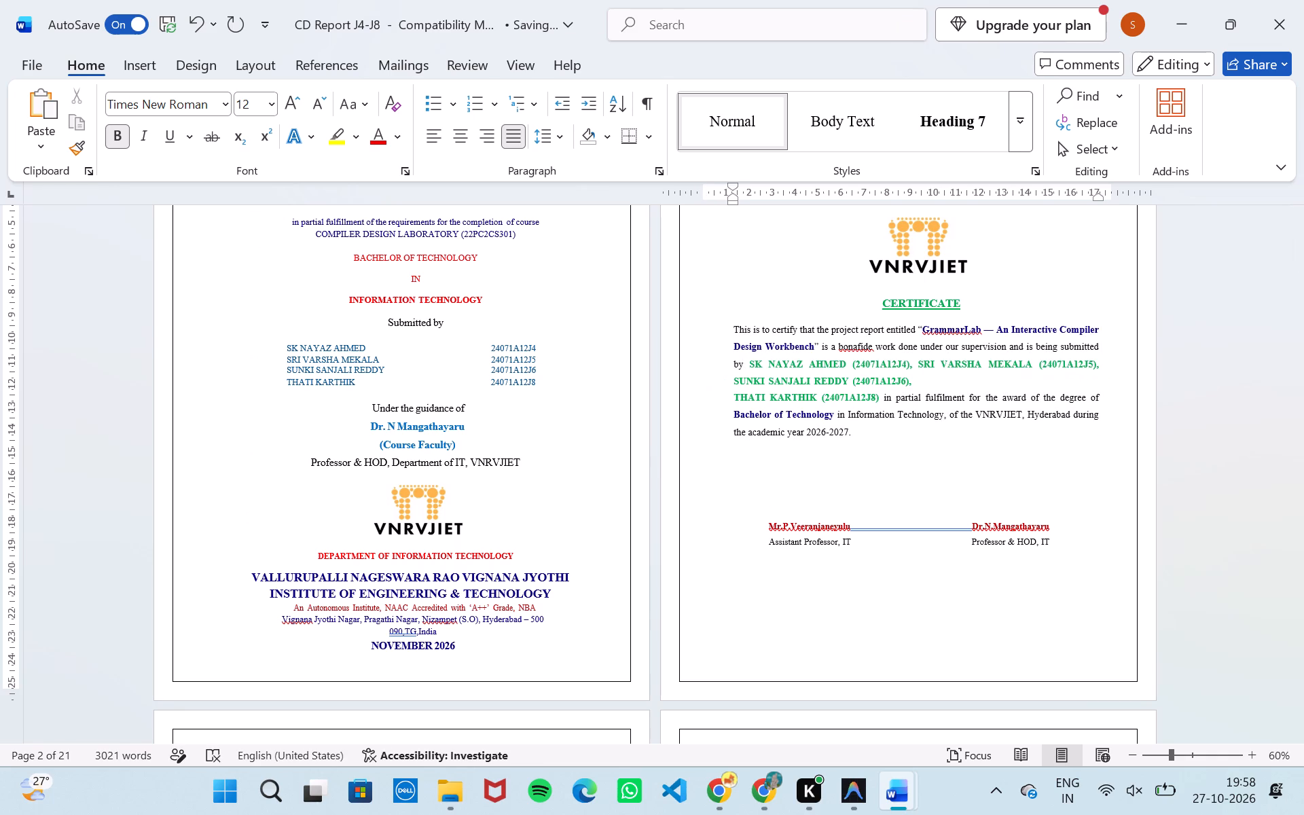
{"action": "left_click", "coordinate": [735, 402]}
{"action": "key", "text": "BackSpace"}
{"action": "key", "text": "BackSpace"}
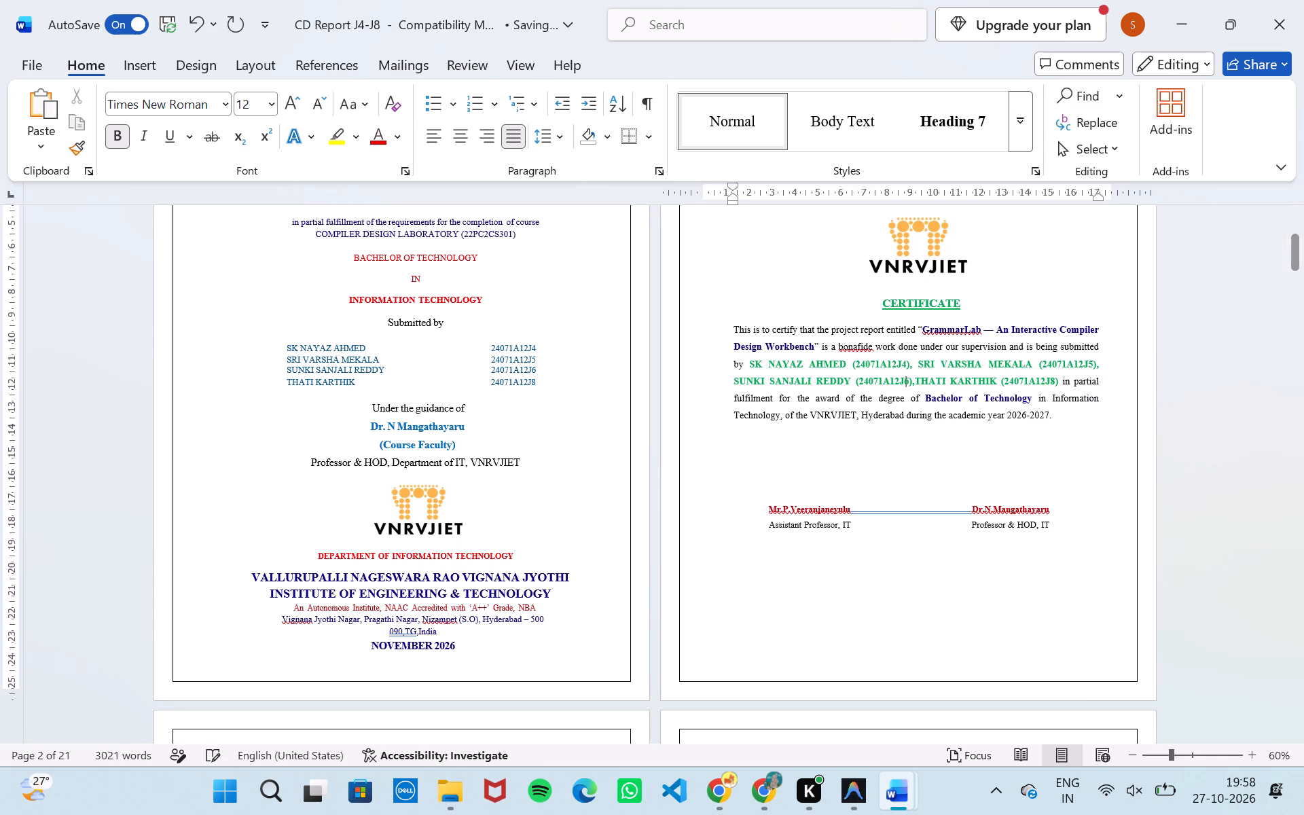
{"action": "key", "text": "space"}
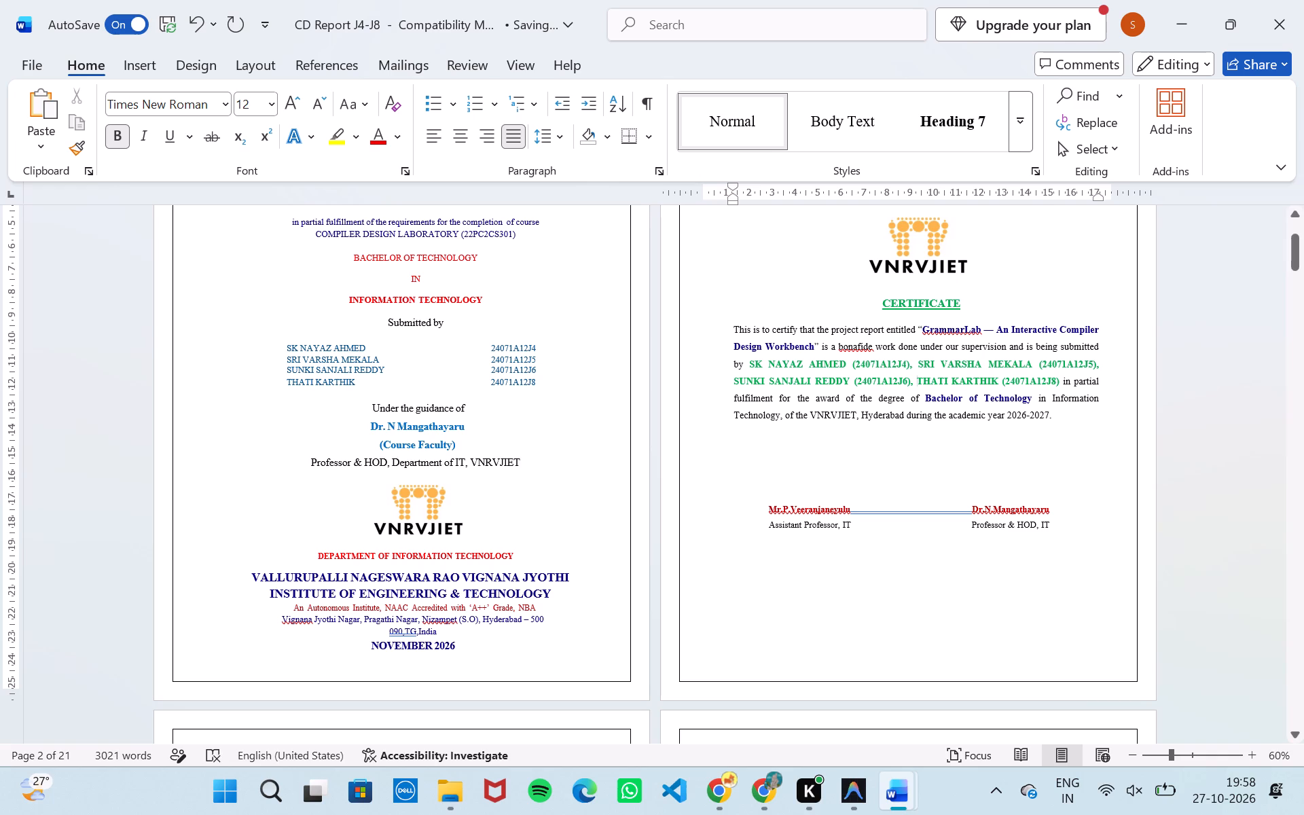
Switch to the other report, CD REPORT J4-J8, and copy the table of student names and roll numbers from its Declaration page.
{"action": "scroll", "coordinate": [932, 486], "scroll_direction": "down", "scroll_amount": 7}
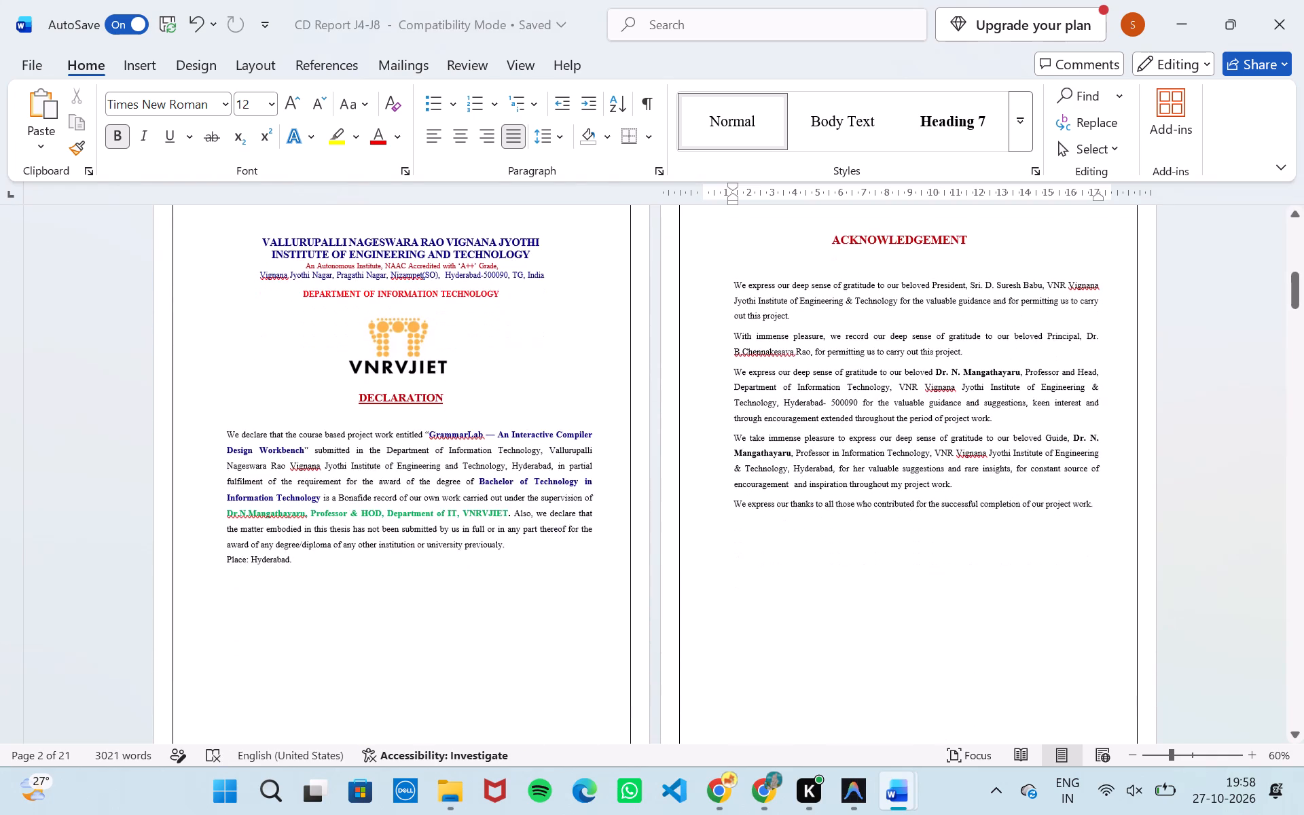
{"action": "scroll", "coordinate": [581, 575], "scroll_direction": "down", "scroll_amount": 1}
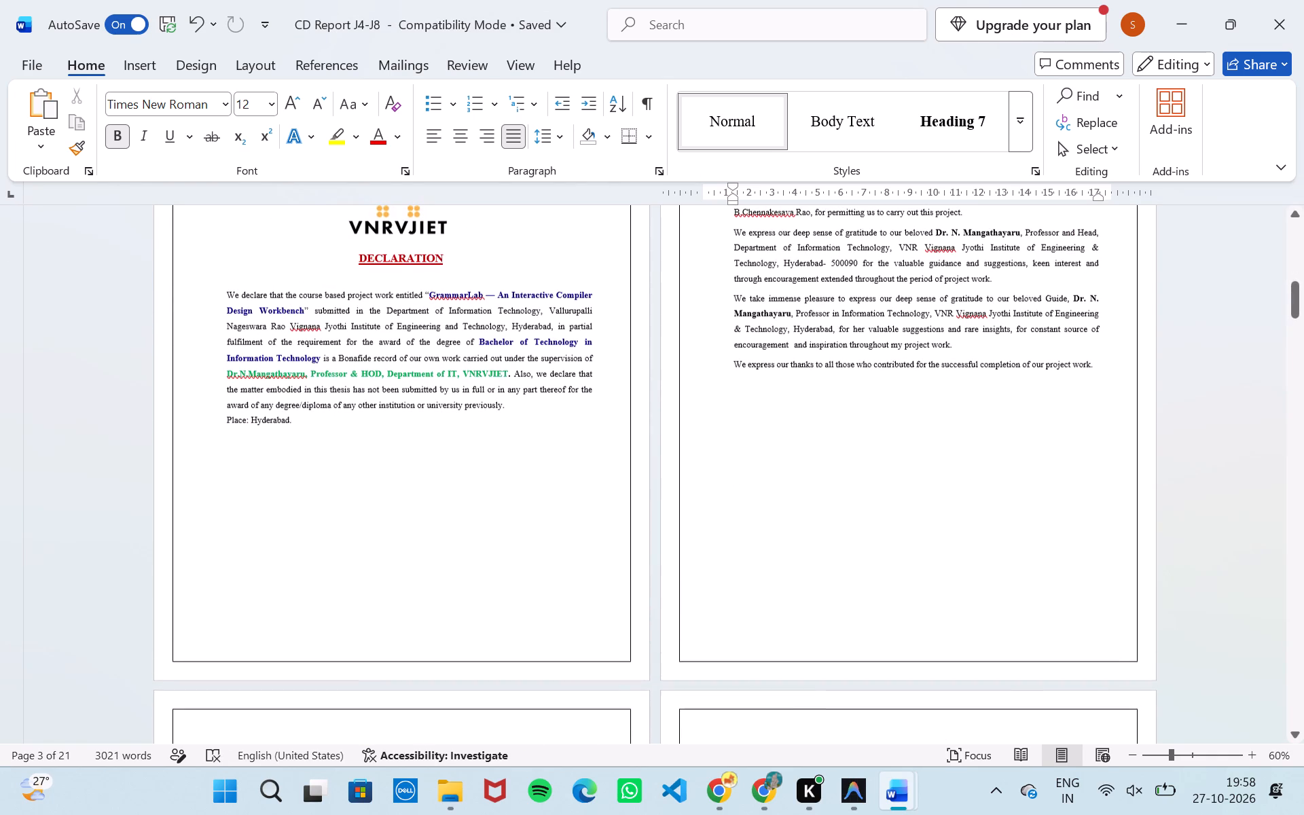
{"action": "left_click", "coordinate": [767, 693]}
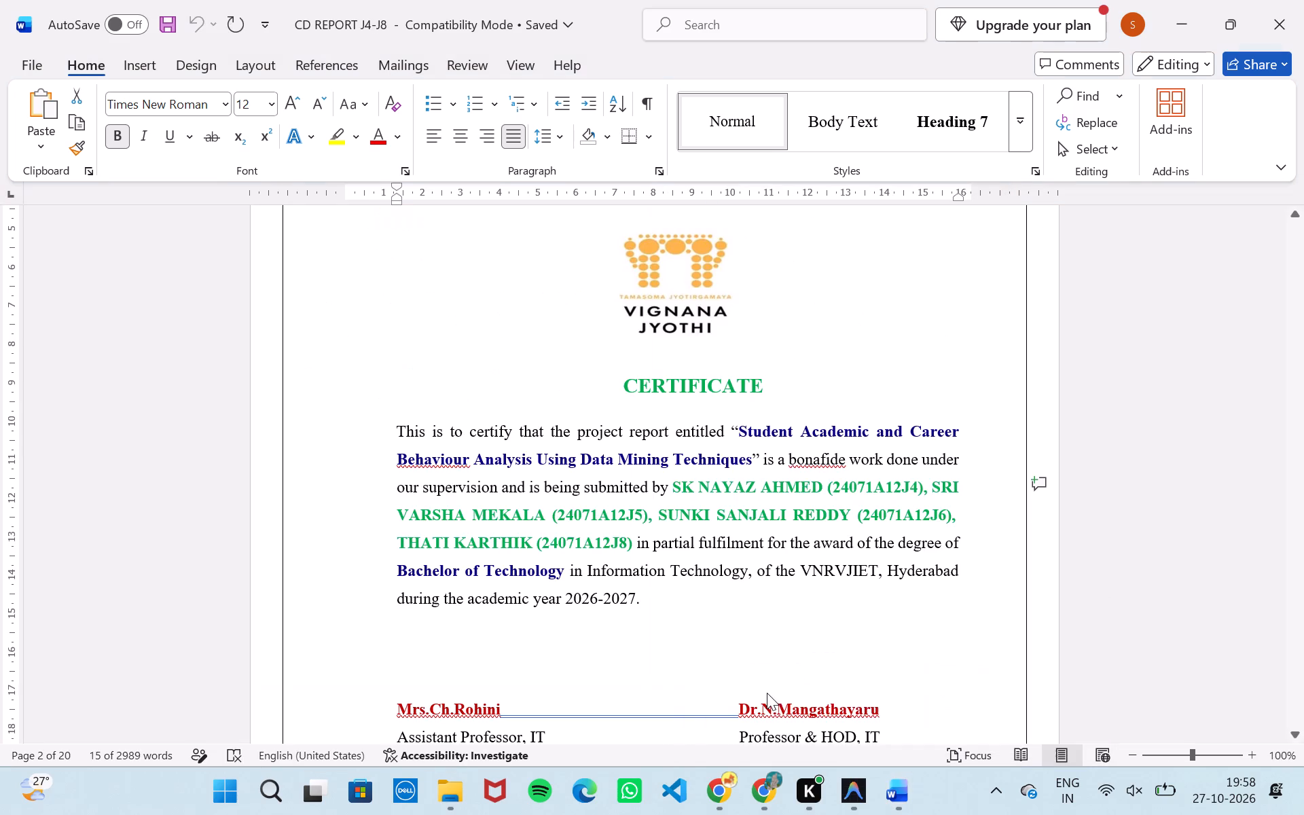
{"action": "scroll", "coordinate": [767, 693], "scroll_direction": "down", "scroll_amount": 5}
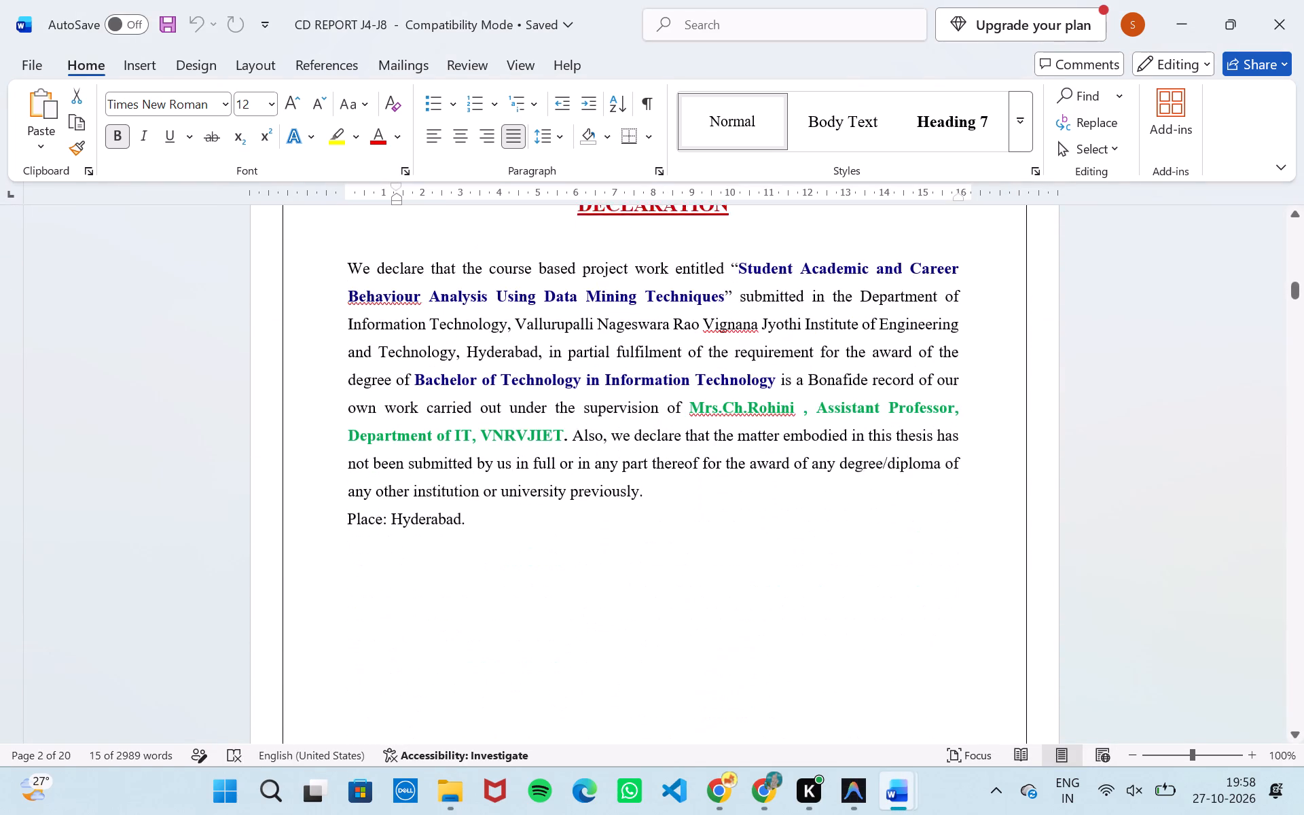
{"action": "scroll", "coordinate": [767, 693], "scroll_direction": "down", "scroll_amount": 3}
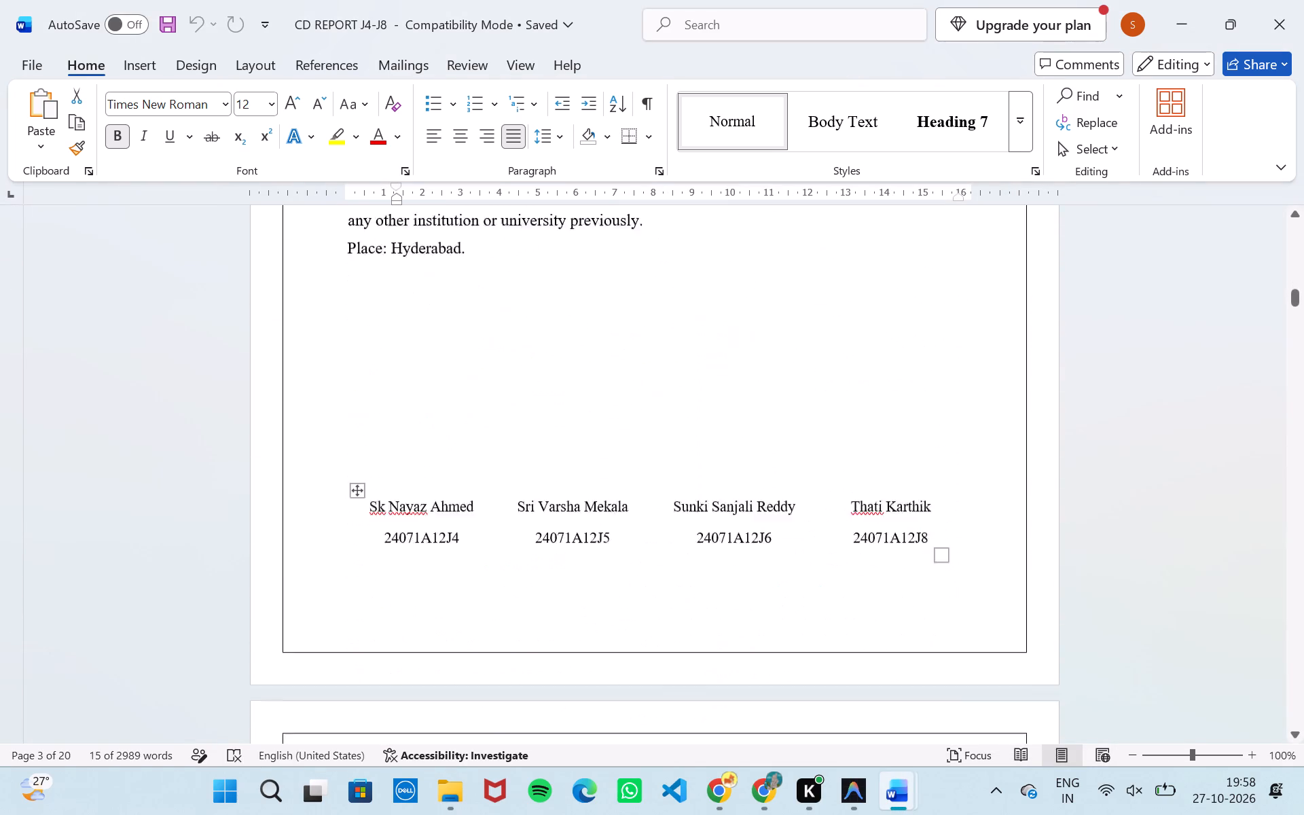
{"action": "scroll", "coordinate": [767, 693], "scroll_direction": "down", "scroll_amount": 1}
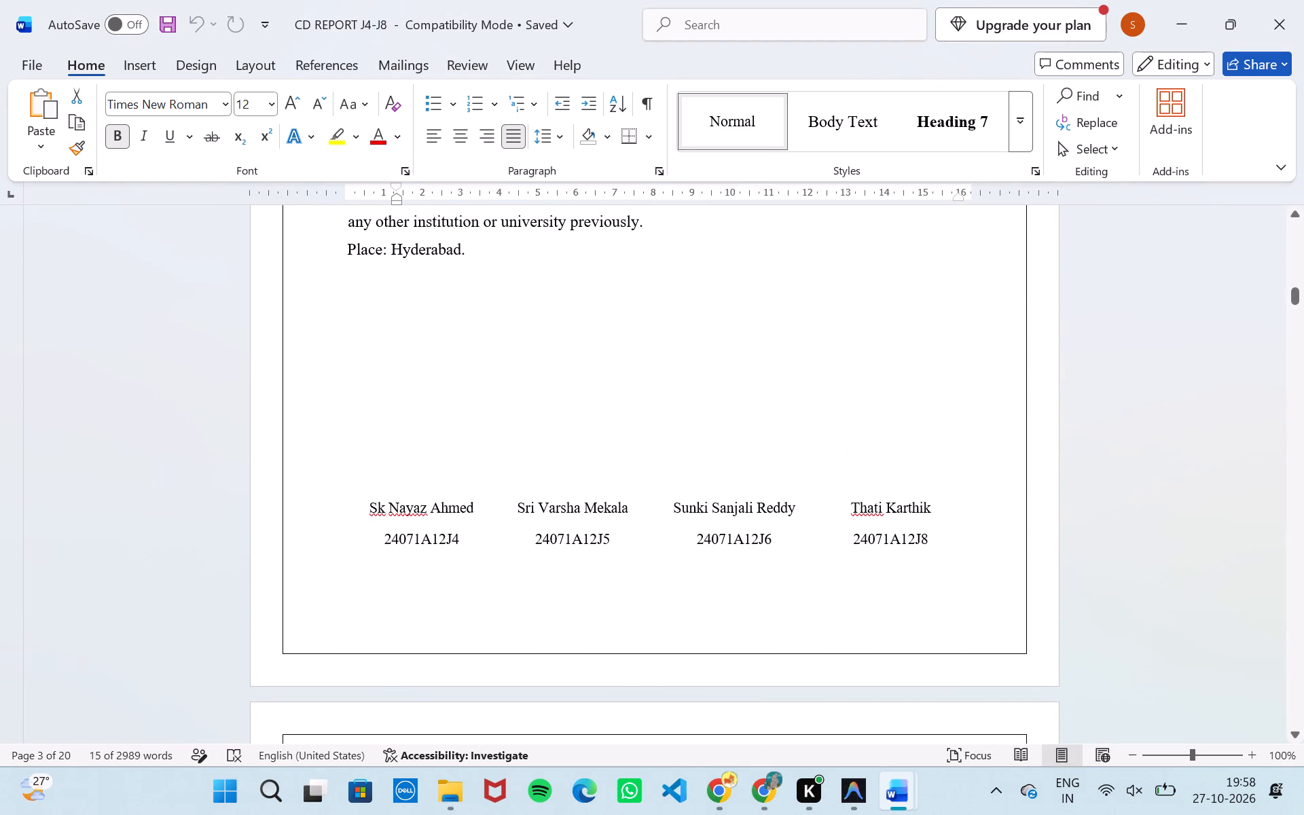
{"action": "left_click_drag", "start_coordinate": [936, 539], "coordinate": [395, 495]}
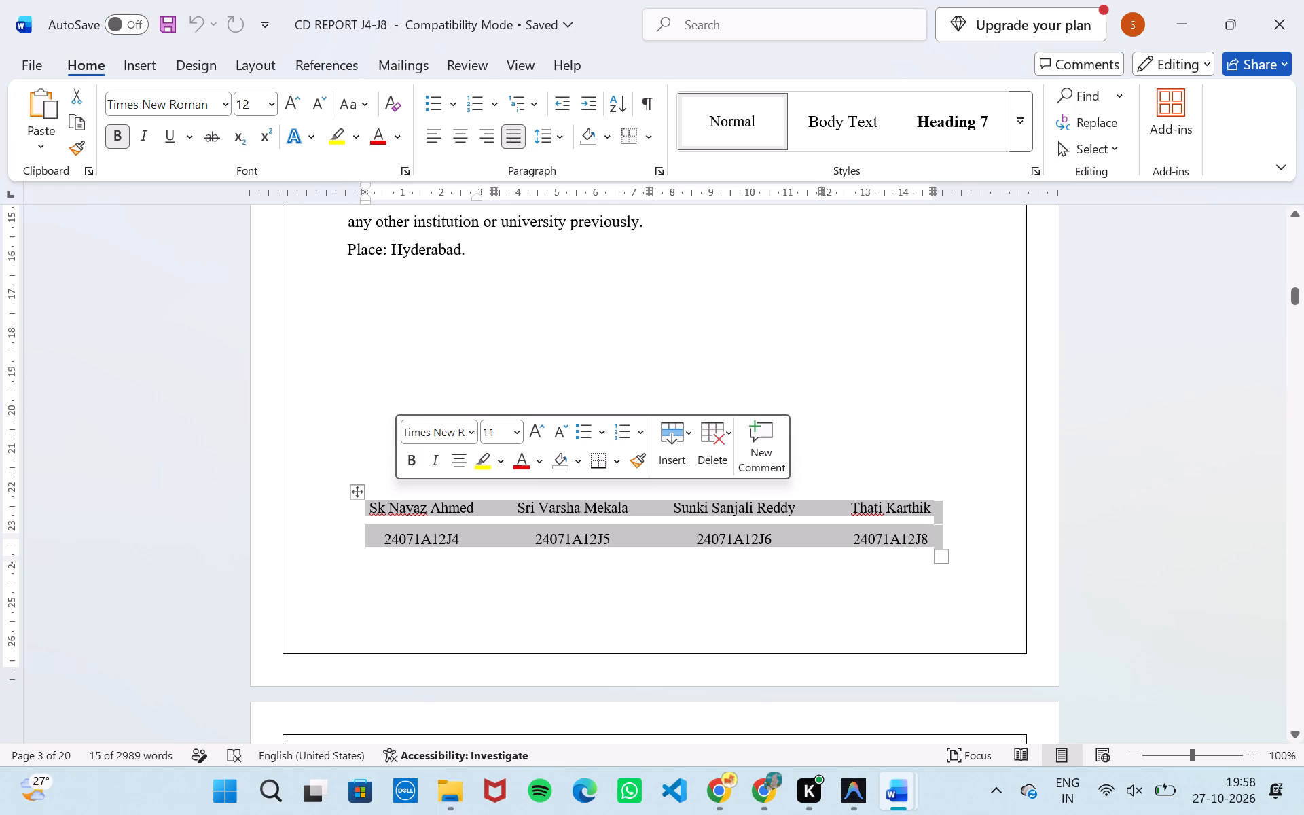
{"action": "key", "text": "ctrl+c"}
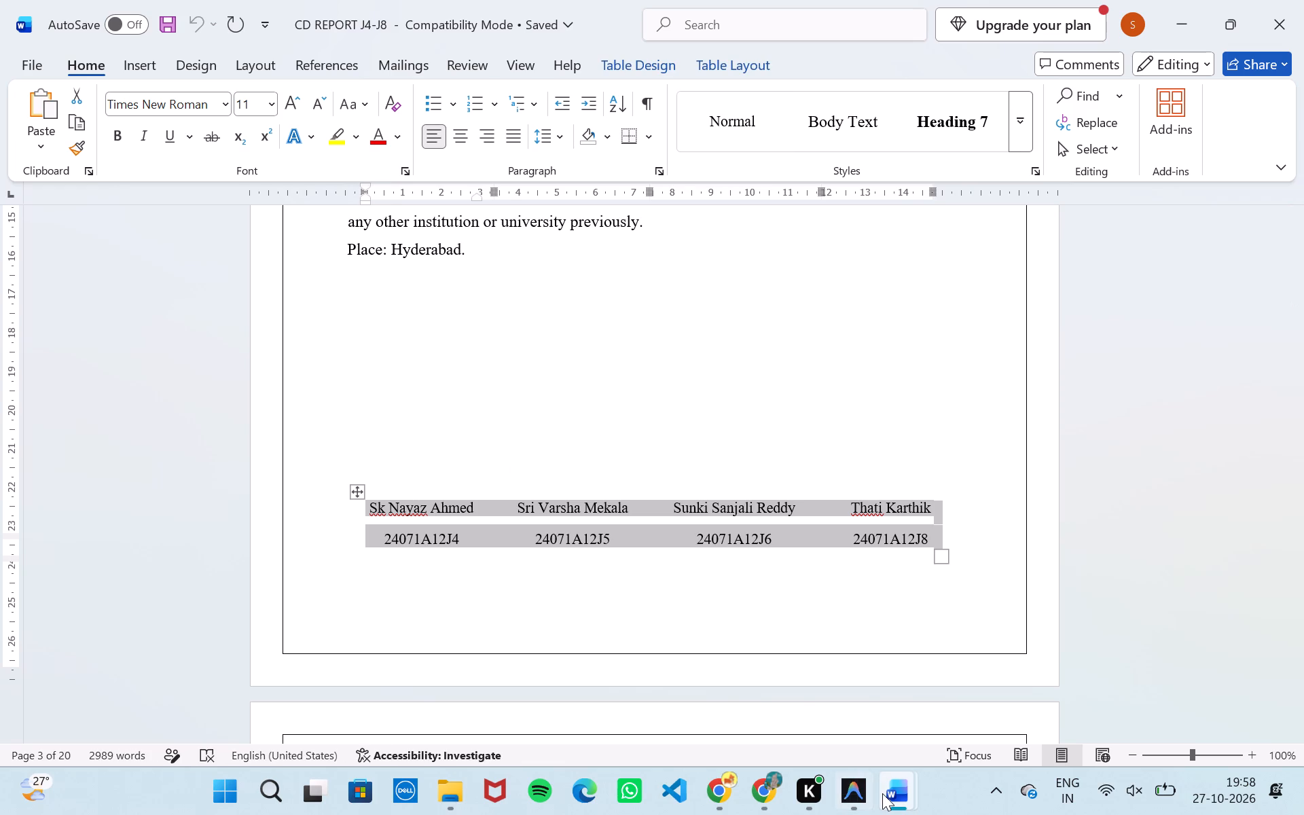
Switch back to the GrammarLab report and paste the copied student table below "Place: Hyderabad." on the Declaration page.
{"action": "left_click", "coordinate": [977, 672]}
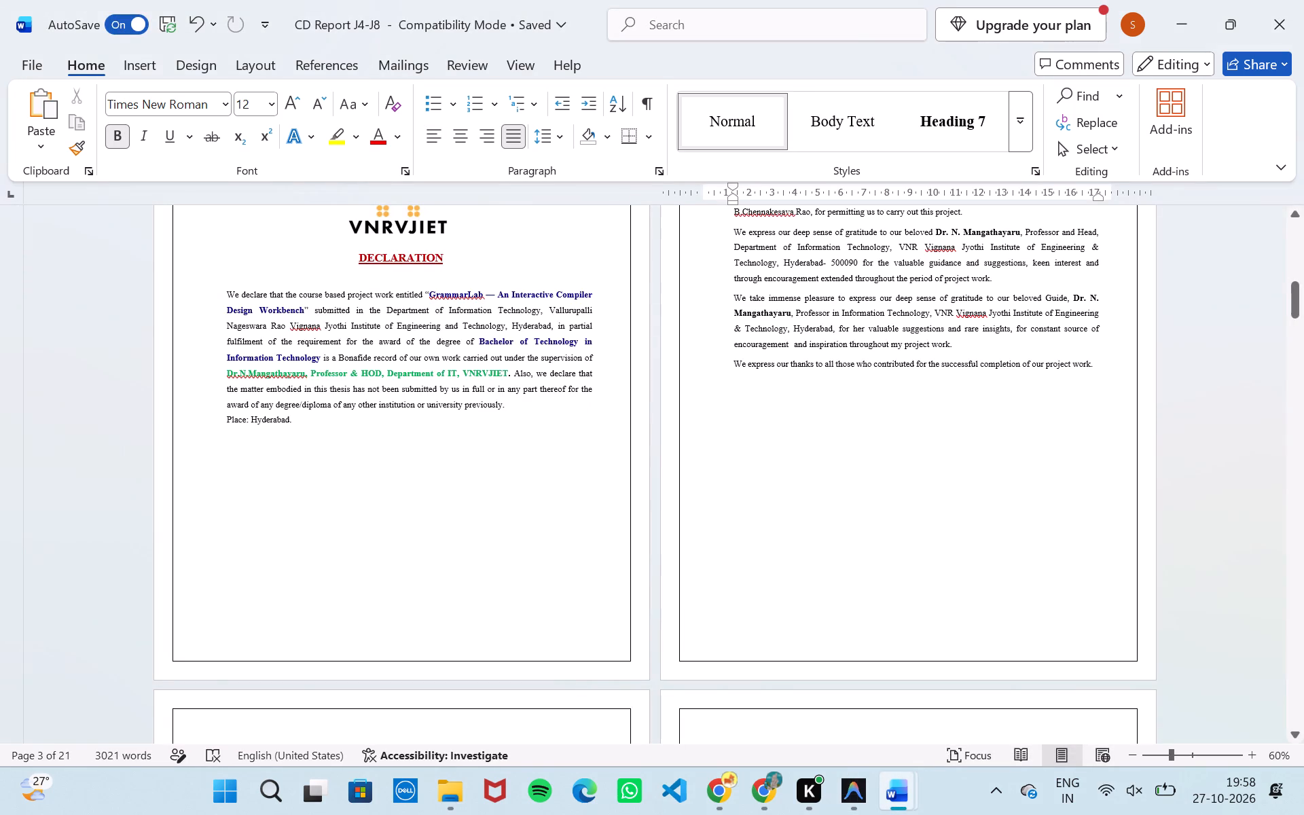
{"action": "left_click", "coordinate": [372, 473]}
{"action": "key", "text": "ctrl+v"}
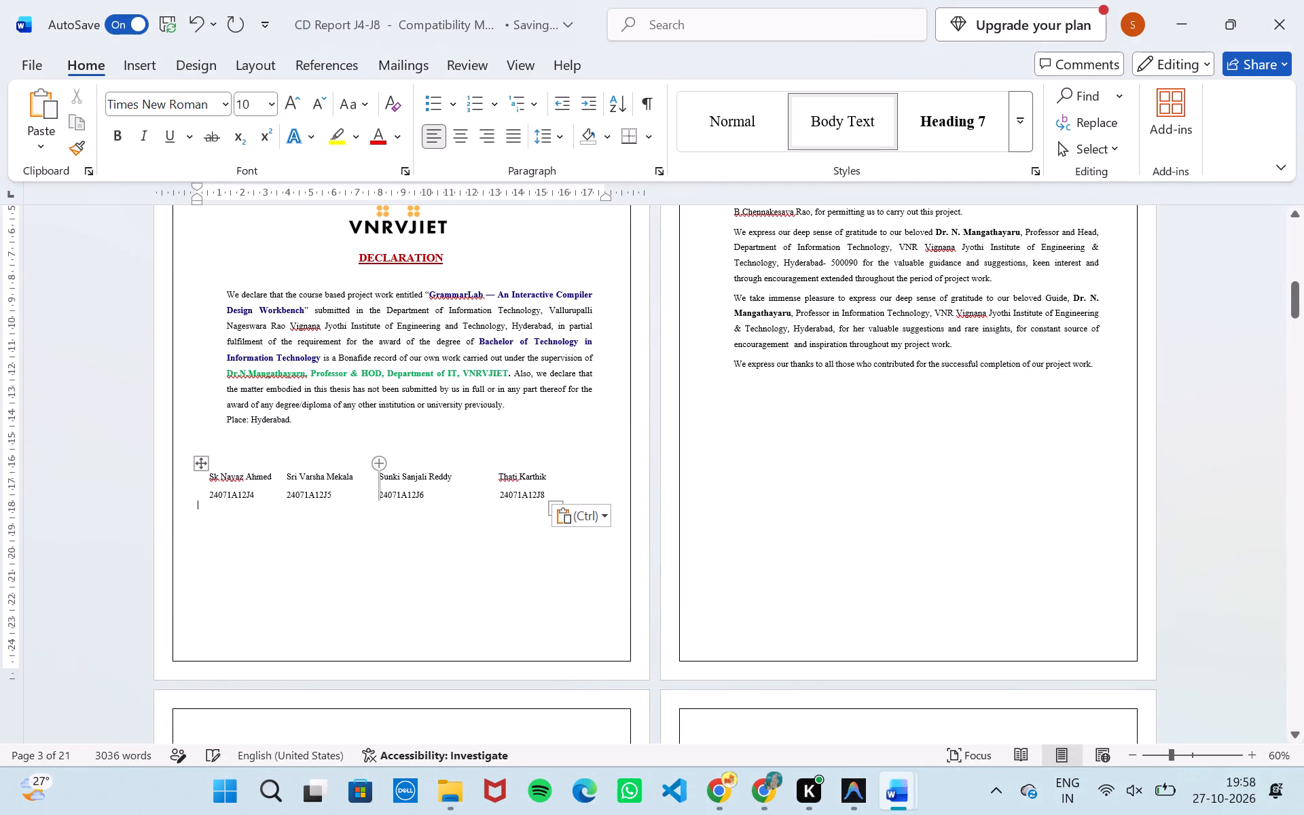
{"action": "left_click", "coordinate": [360, 549]}
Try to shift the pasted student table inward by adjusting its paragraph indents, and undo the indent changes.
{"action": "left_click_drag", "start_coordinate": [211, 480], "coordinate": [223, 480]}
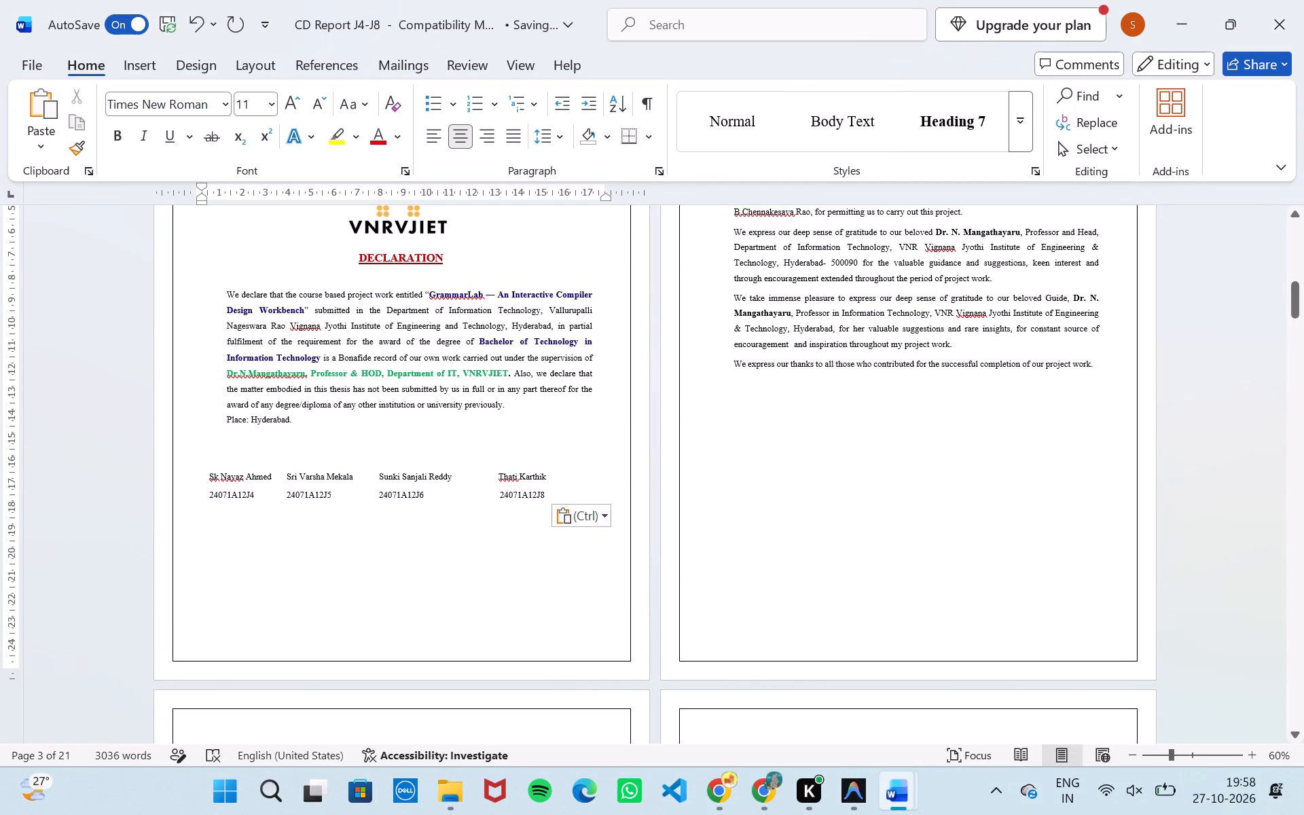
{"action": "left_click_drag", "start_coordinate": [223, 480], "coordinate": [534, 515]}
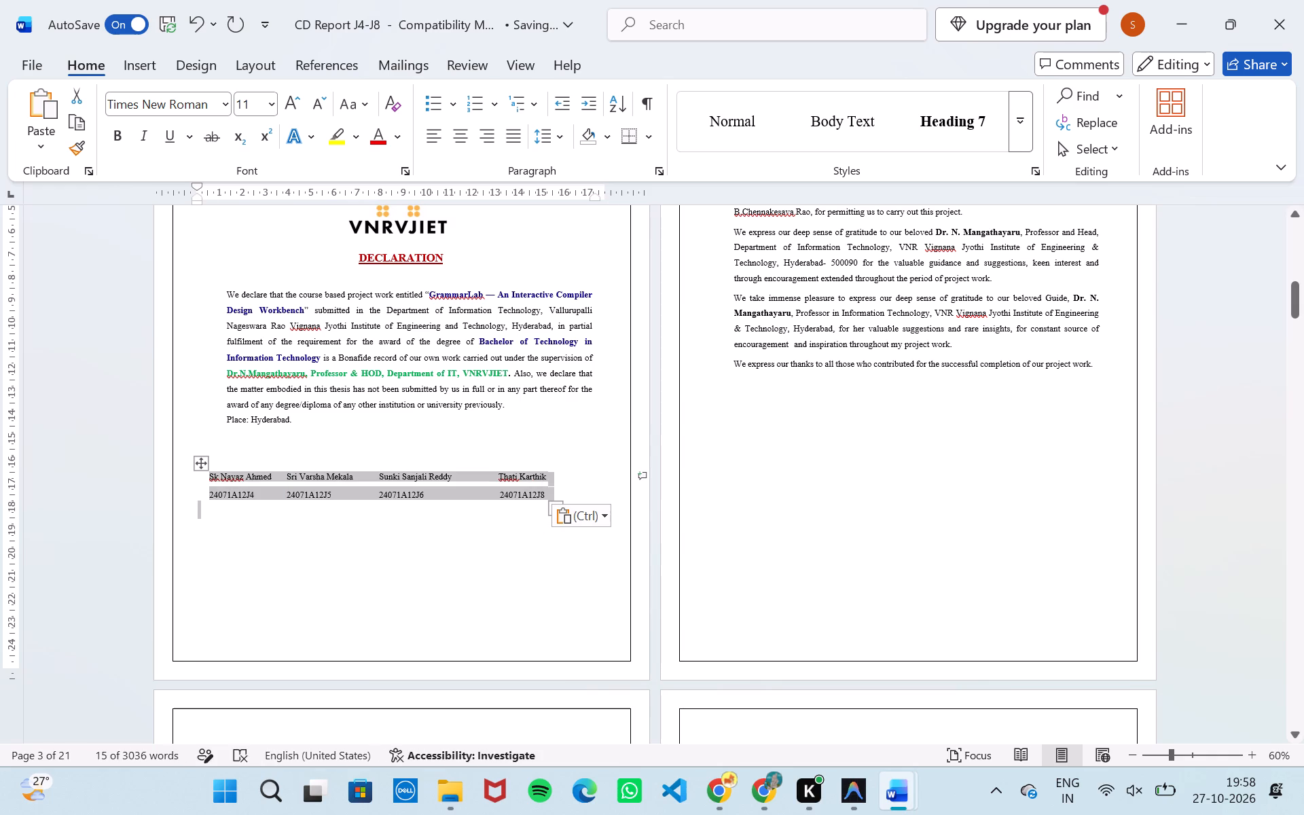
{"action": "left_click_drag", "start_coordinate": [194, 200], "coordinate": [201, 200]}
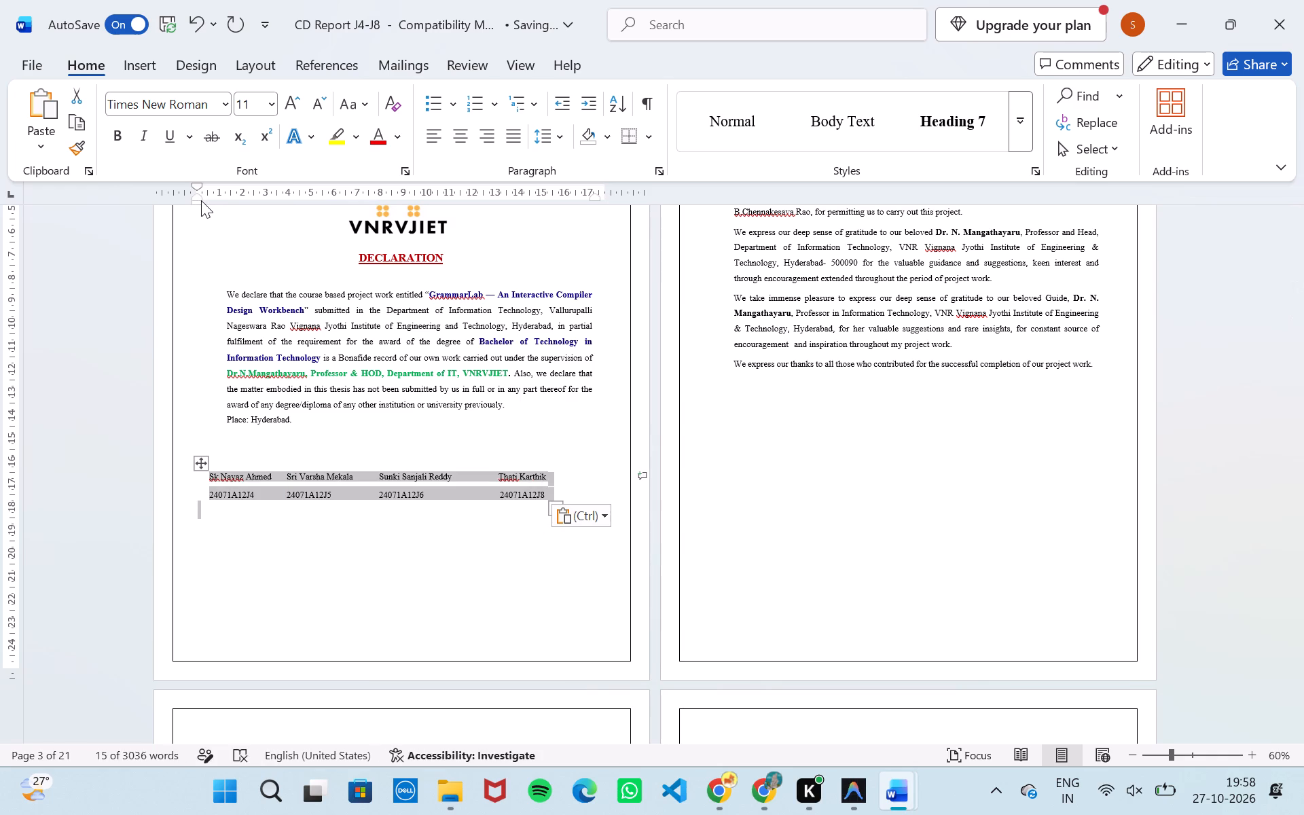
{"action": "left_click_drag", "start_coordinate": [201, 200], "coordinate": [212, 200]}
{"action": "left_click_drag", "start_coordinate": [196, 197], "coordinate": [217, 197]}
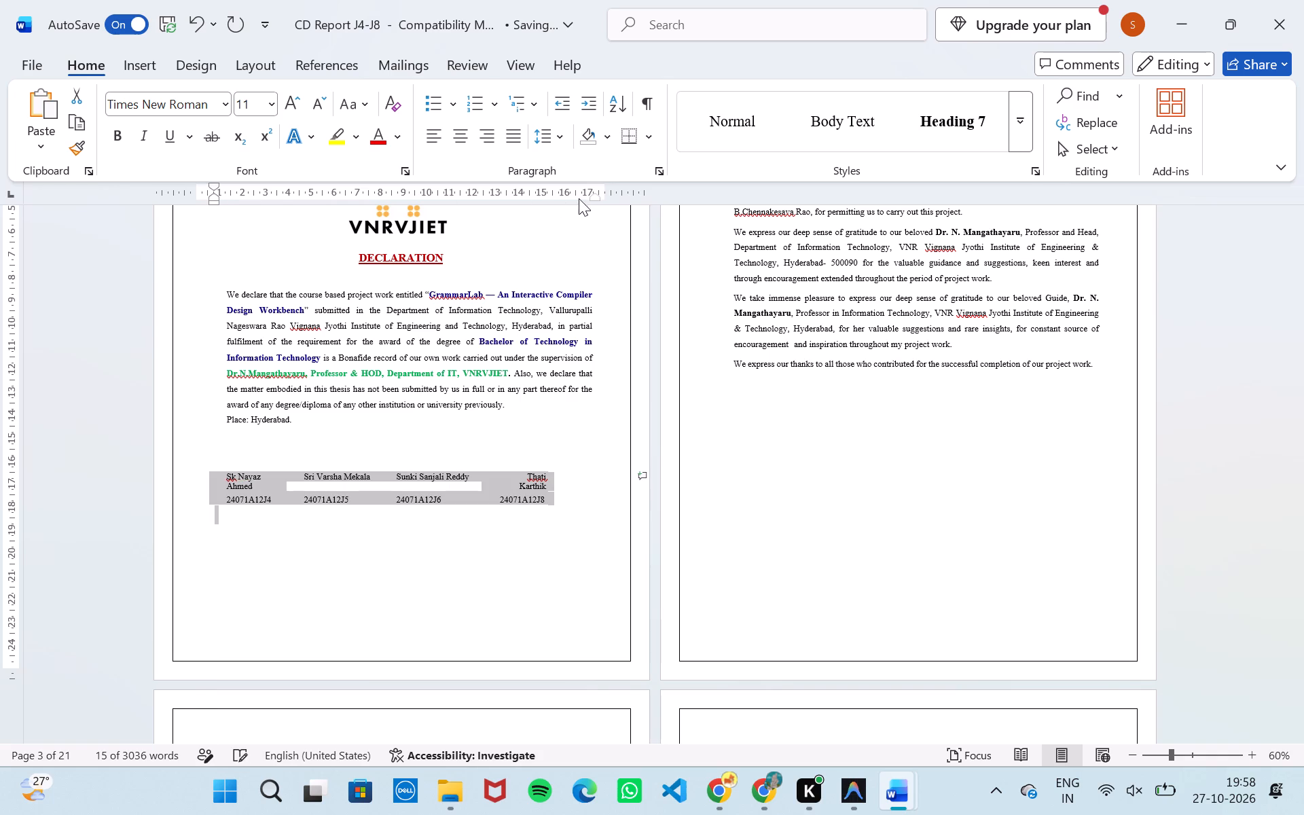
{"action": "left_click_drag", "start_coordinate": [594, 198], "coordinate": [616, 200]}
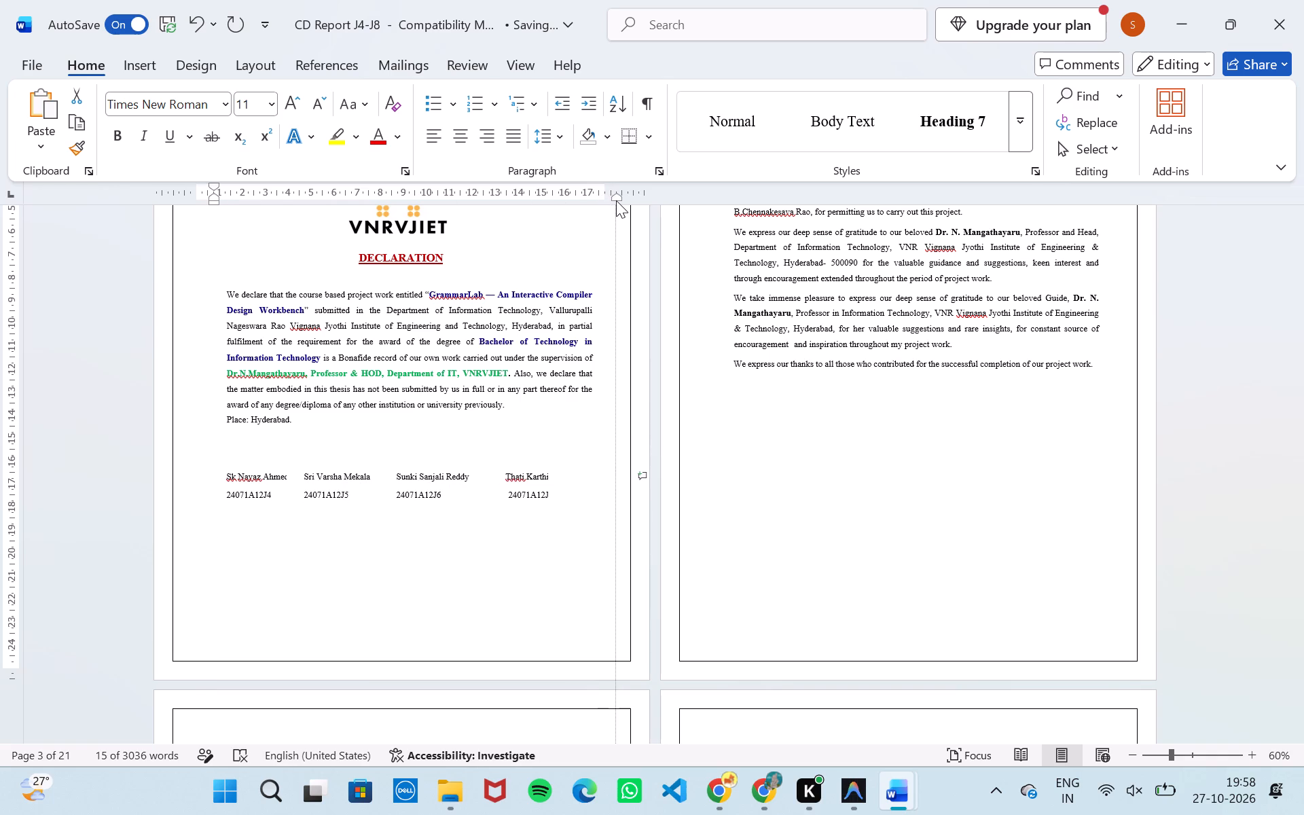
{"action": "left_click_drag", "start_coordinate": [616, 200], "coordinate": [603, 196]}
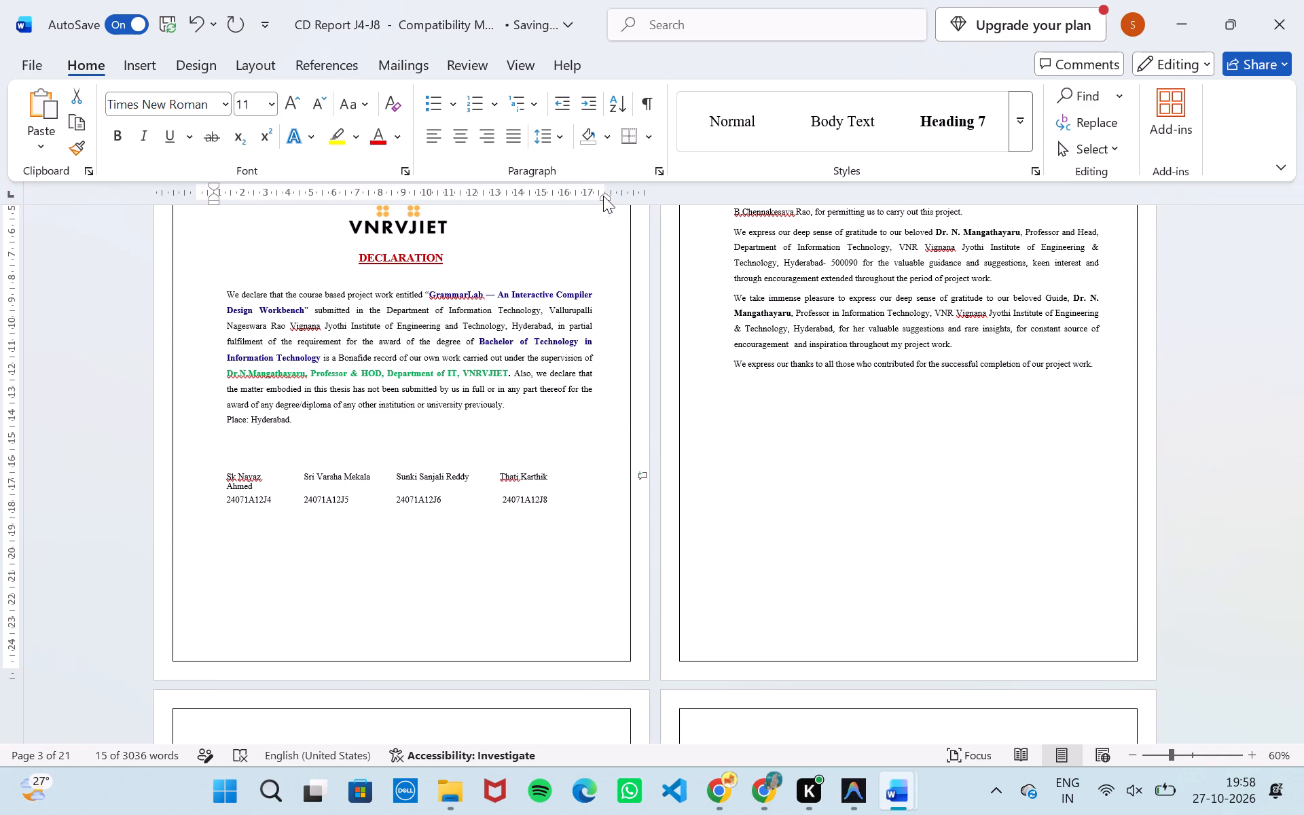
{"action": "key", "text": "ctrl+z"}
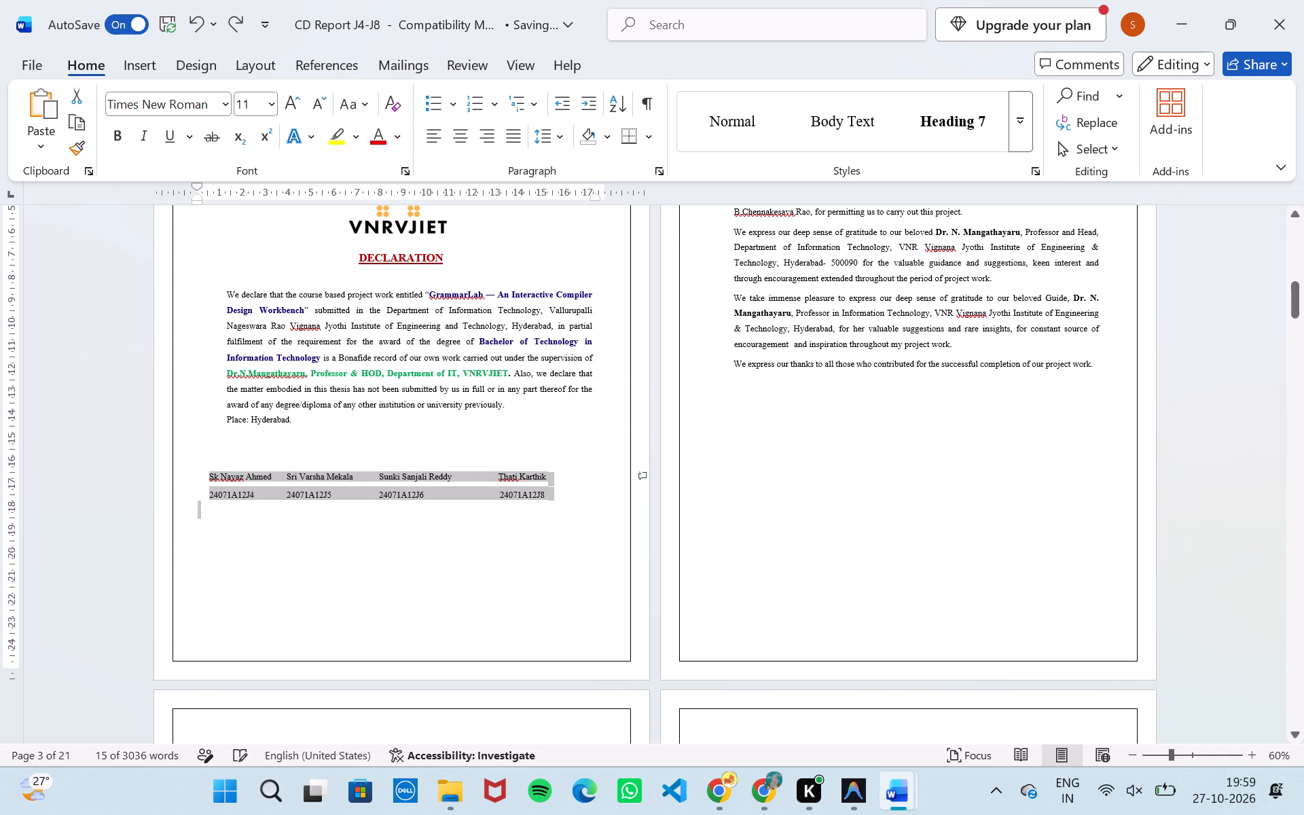
Insert four blank lines above the student table on the Declaration page, indenting the last one with a tab.
{"action": "left_click", "coordinate": [415, 452]}
{"action": "key", "text": "Return"}
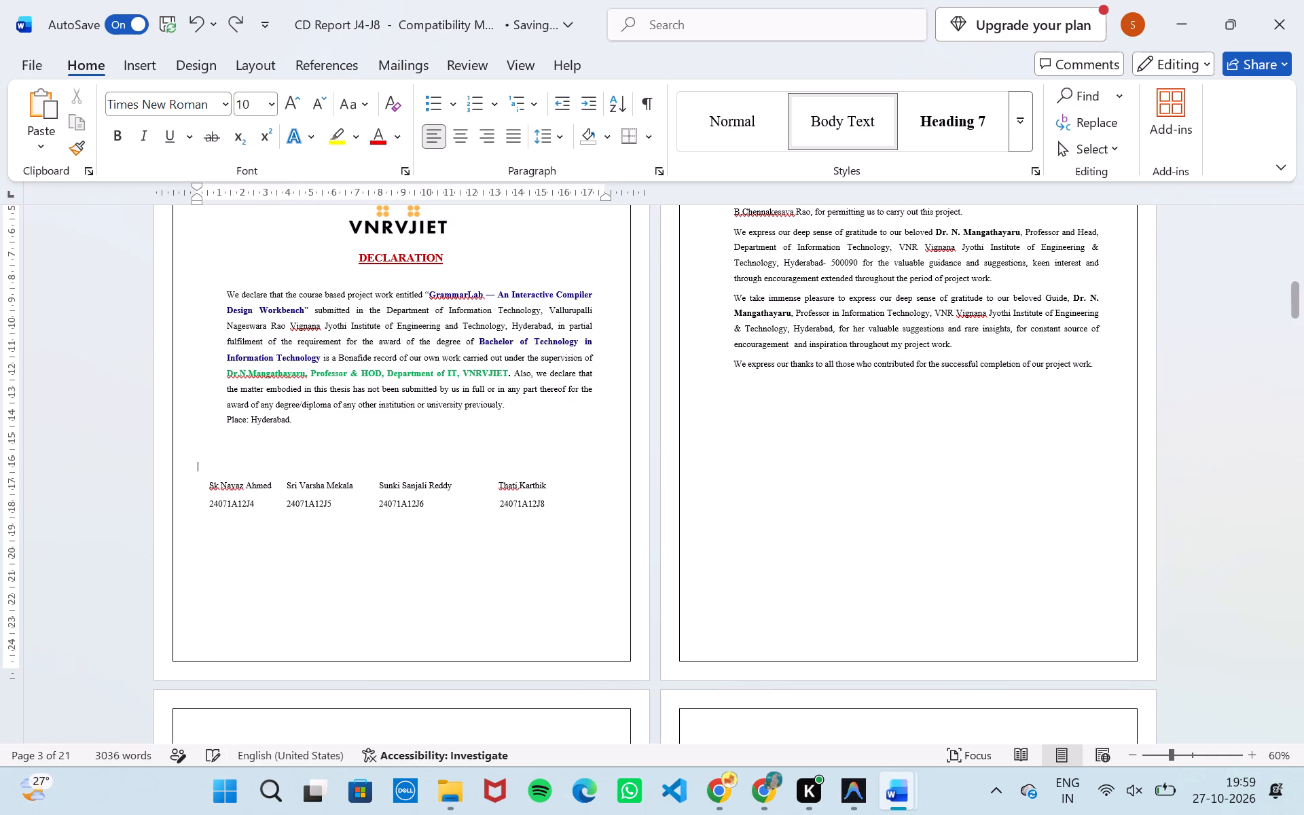
{"action": "key", "text": "Return"}
{"action": "key", "text": "Return"}
{"action": "key", "text": "Return"}
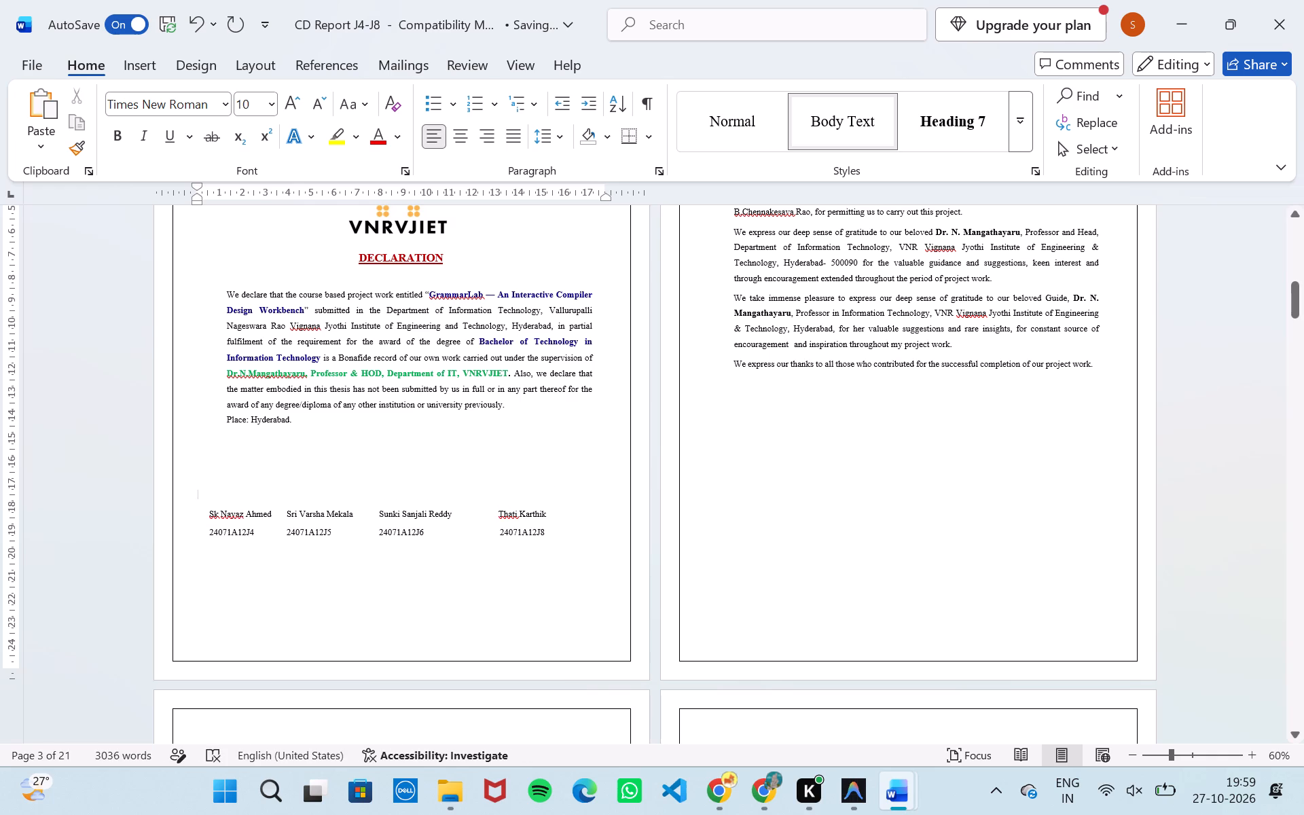
{"action": "key", "text": "Tab"}
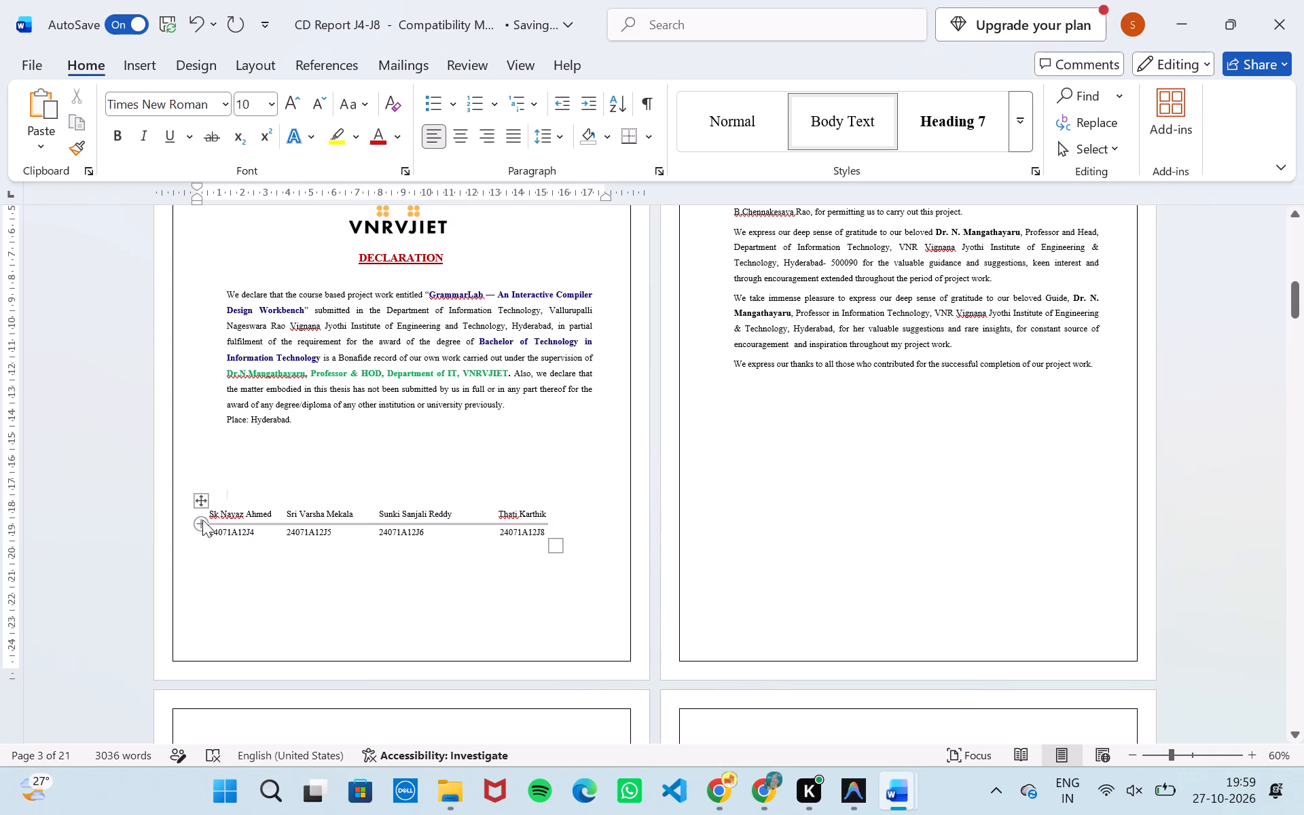
{"action": "left_click", "coordinate": [203, 522]}
{"action": "key", "text": "ctrl+z"}
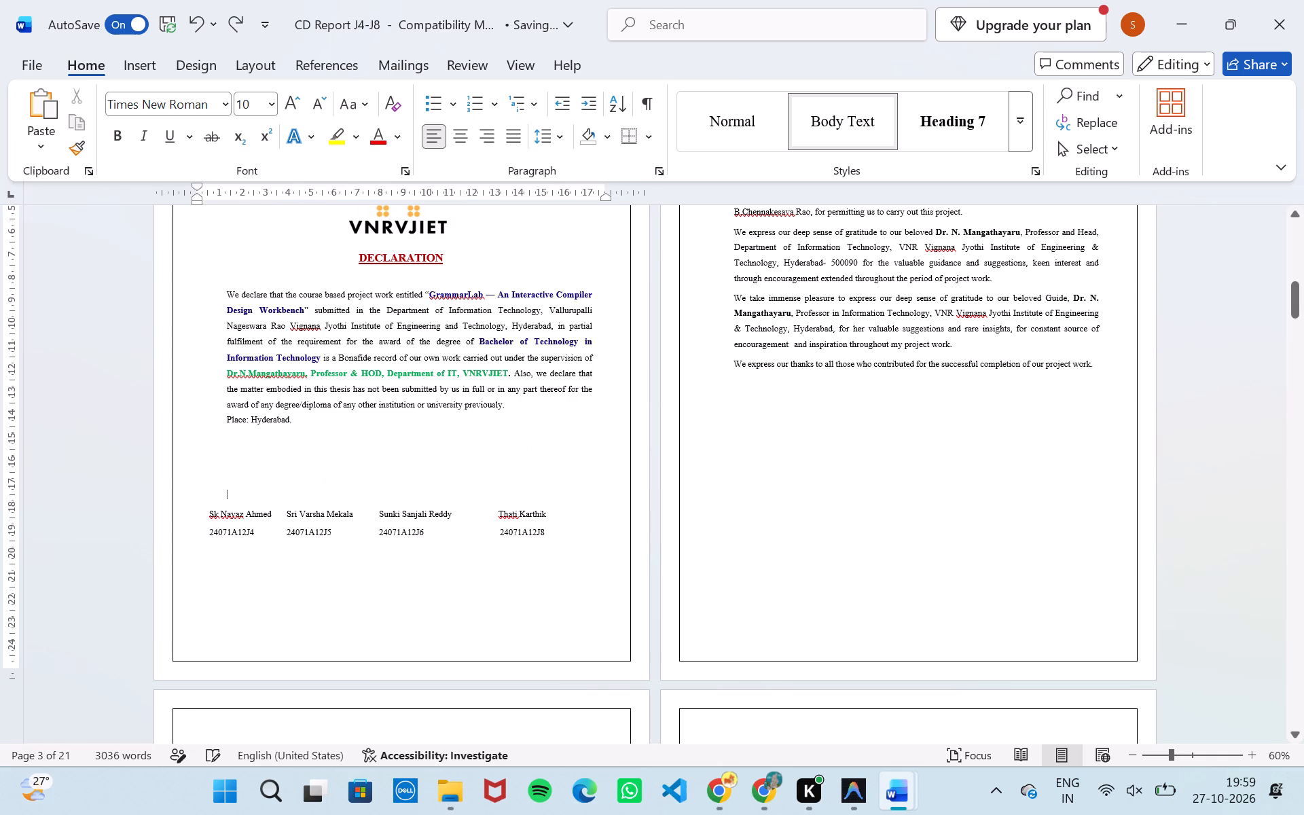
Move the Declaration student table rightward to line up with the body text, and add one more blank line above it.
{"action": "left_click", "coordinate": [222, 513]}
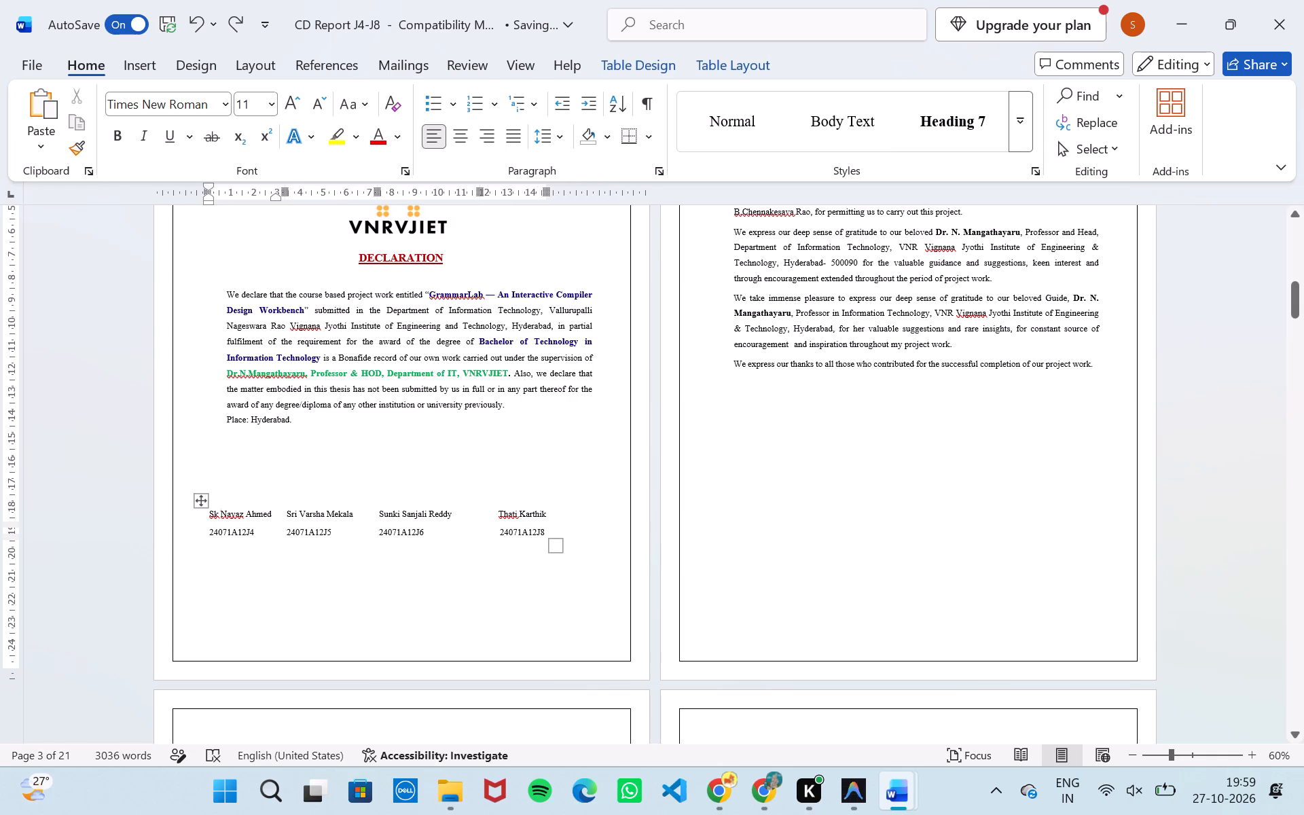
{"action": "left_click_drag", "start_coordinate": [200, 503], "coordinate": [223, 501]}
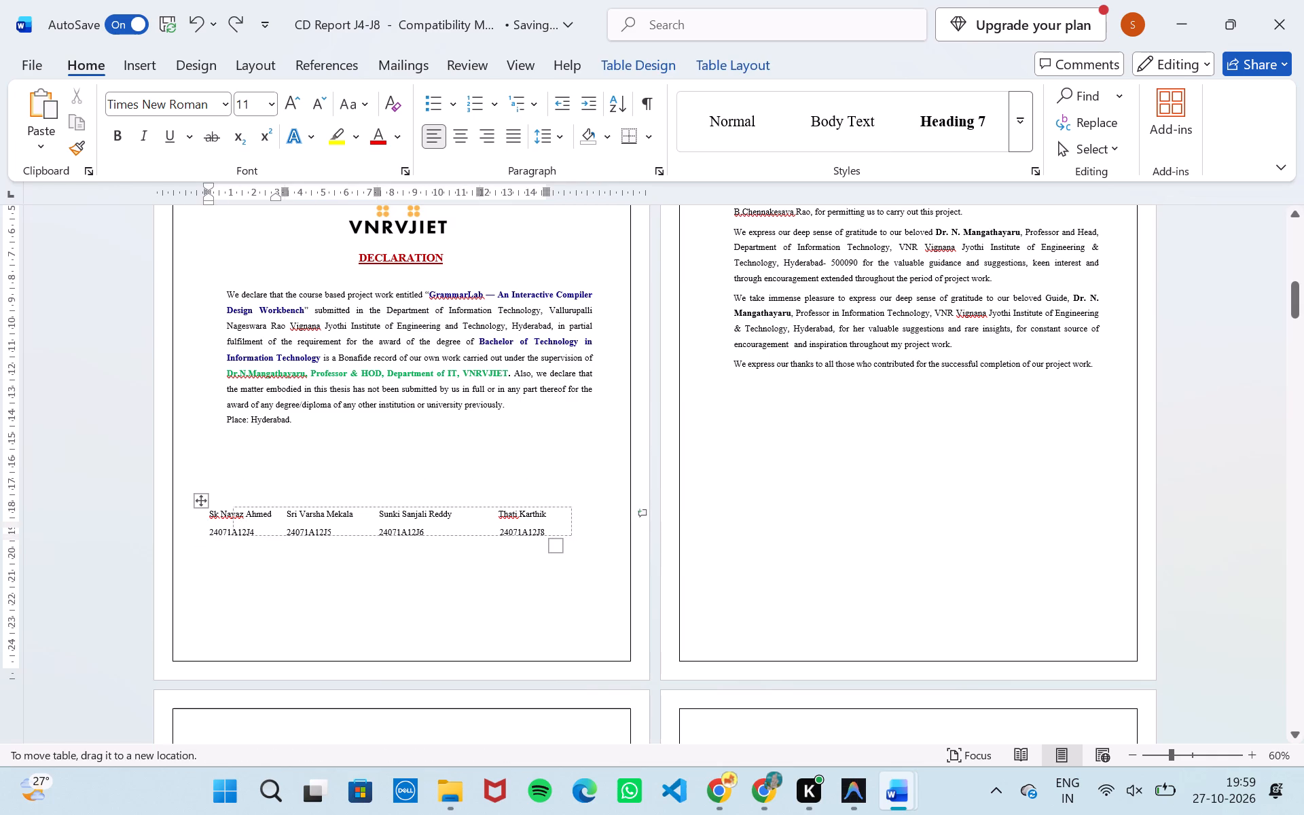
{"action": "left_click_drag", "start_coordinate": [223, 501], "coordinate": [232, 506]}
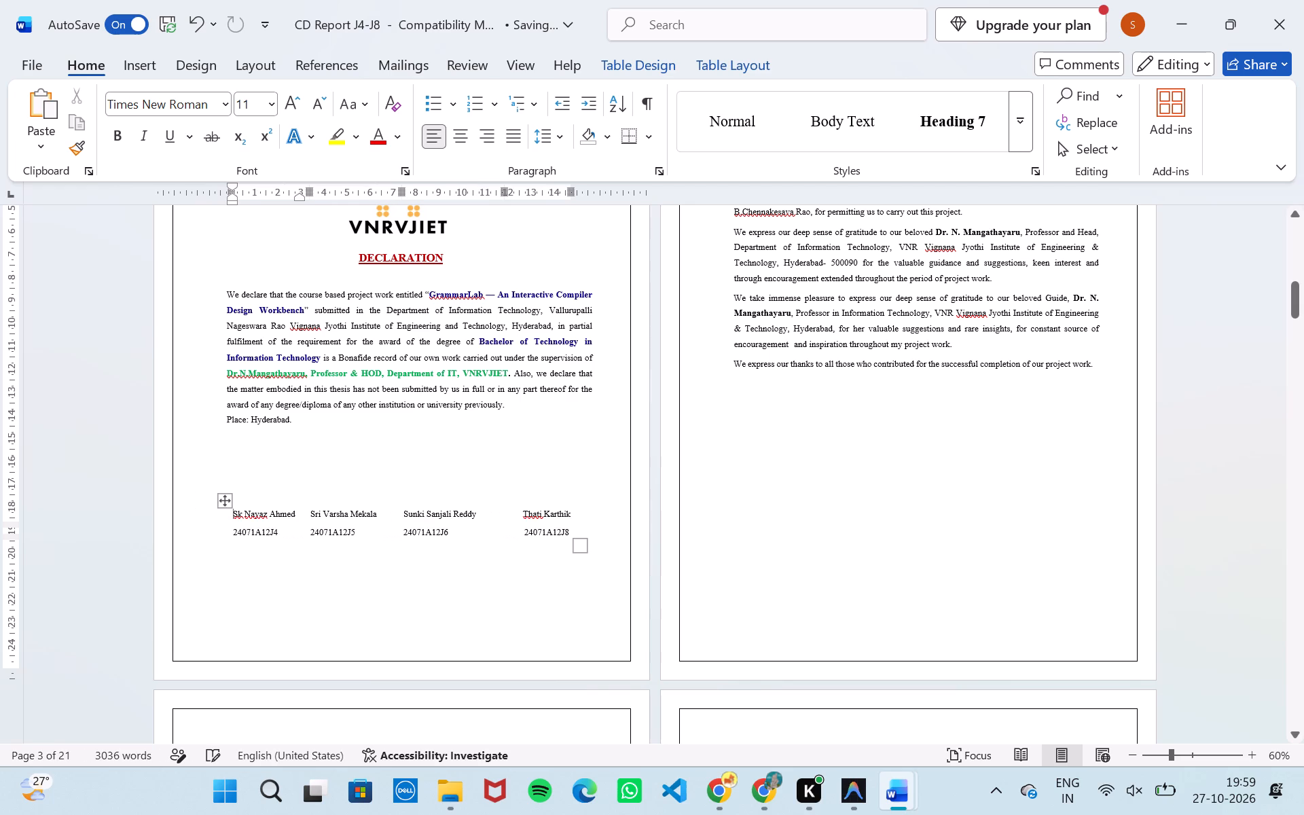
{"action": "left_click", "coordinate": [338, 469]}
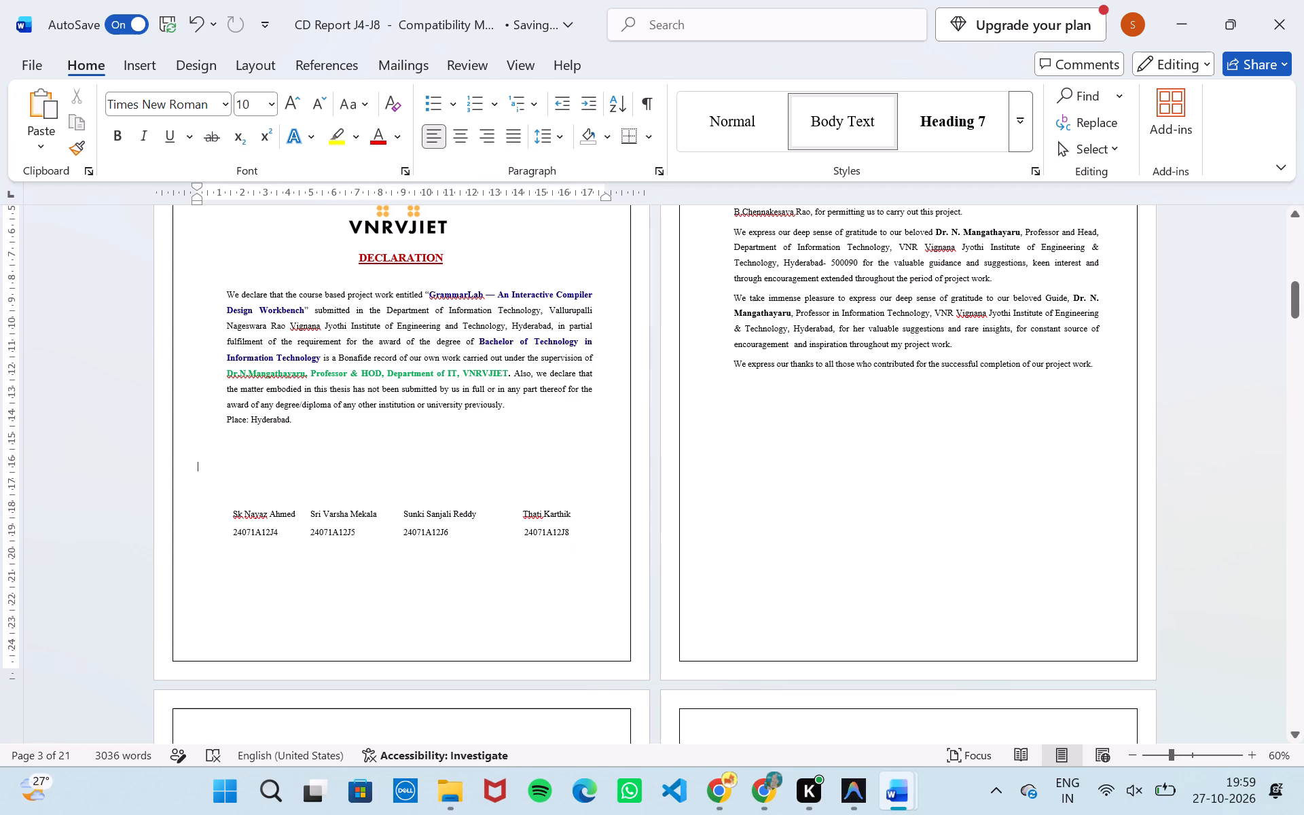
{"action": "key", "text": "Return"}
Switch to the CD REPORT J4-J8 document and copy the four-line list of student names and roll numbers ending its Acknowledgement.
{"action": "scroll", "coordinate": [338, 469], "scroll_direction": "up", "scroll_amount": 1}
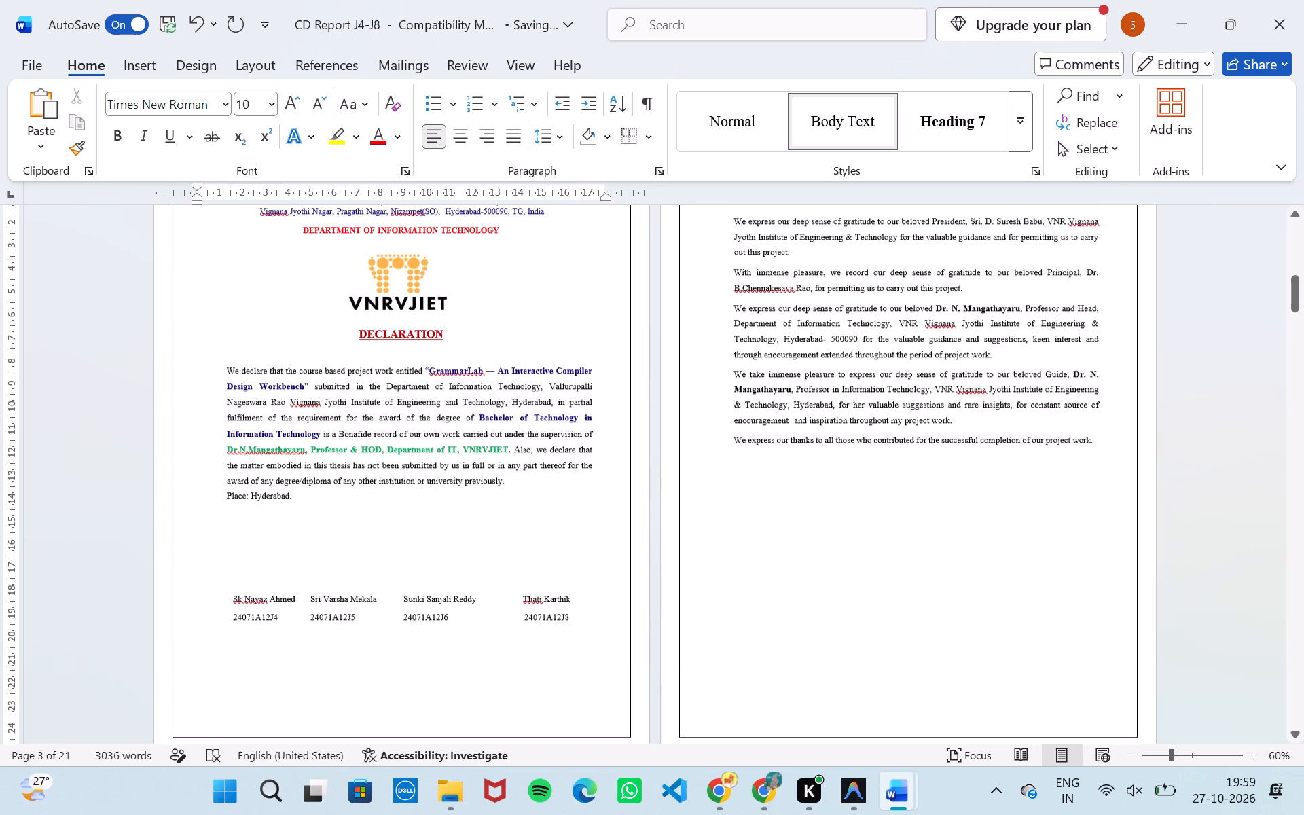
{"action": "scroll", "coordinate": [338, 469], "scroll_direction": "up", "scroll_amount": 1}
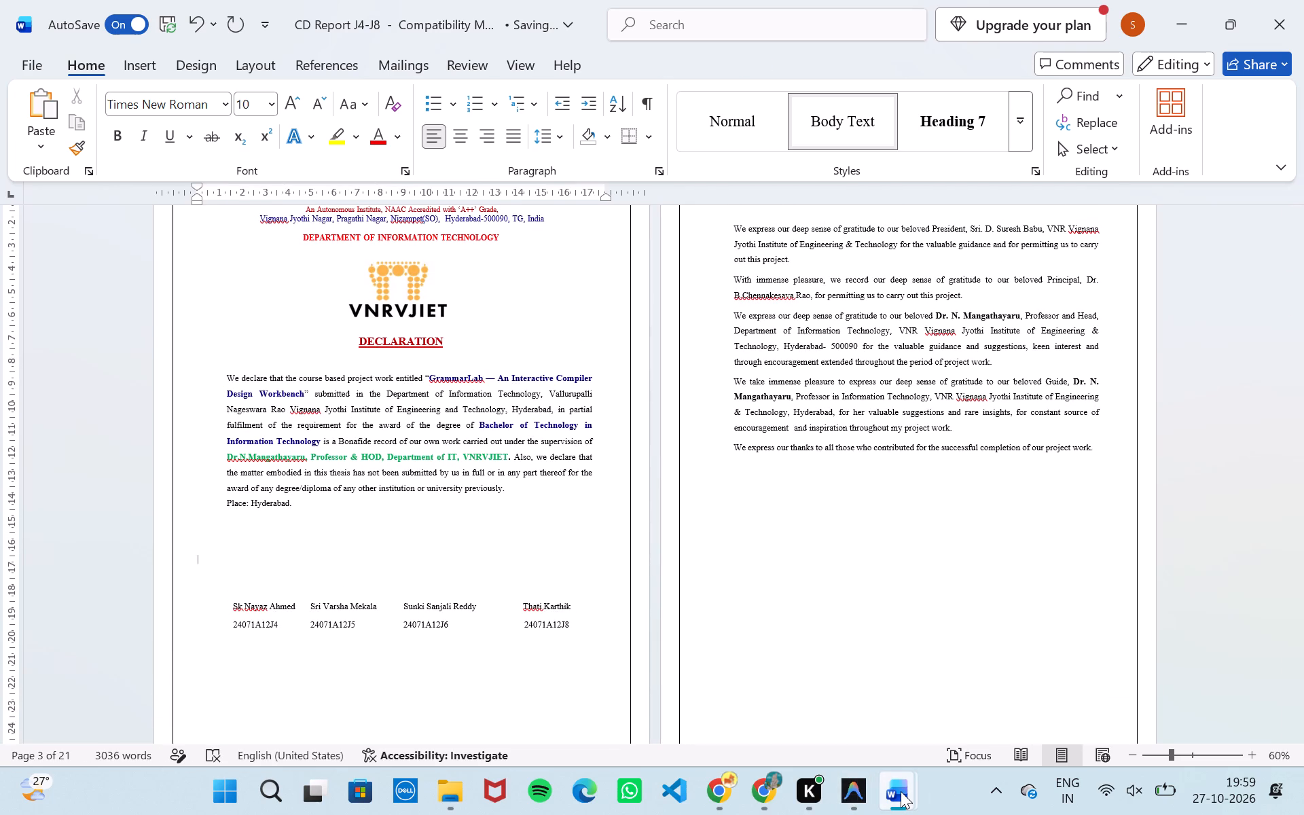
{"action": "left_click", "coordinate": [801, 704]}
{"action": "scroll", "coordinate": [778, 600], "scroll_direction": "down", "scroll_amount": 1}
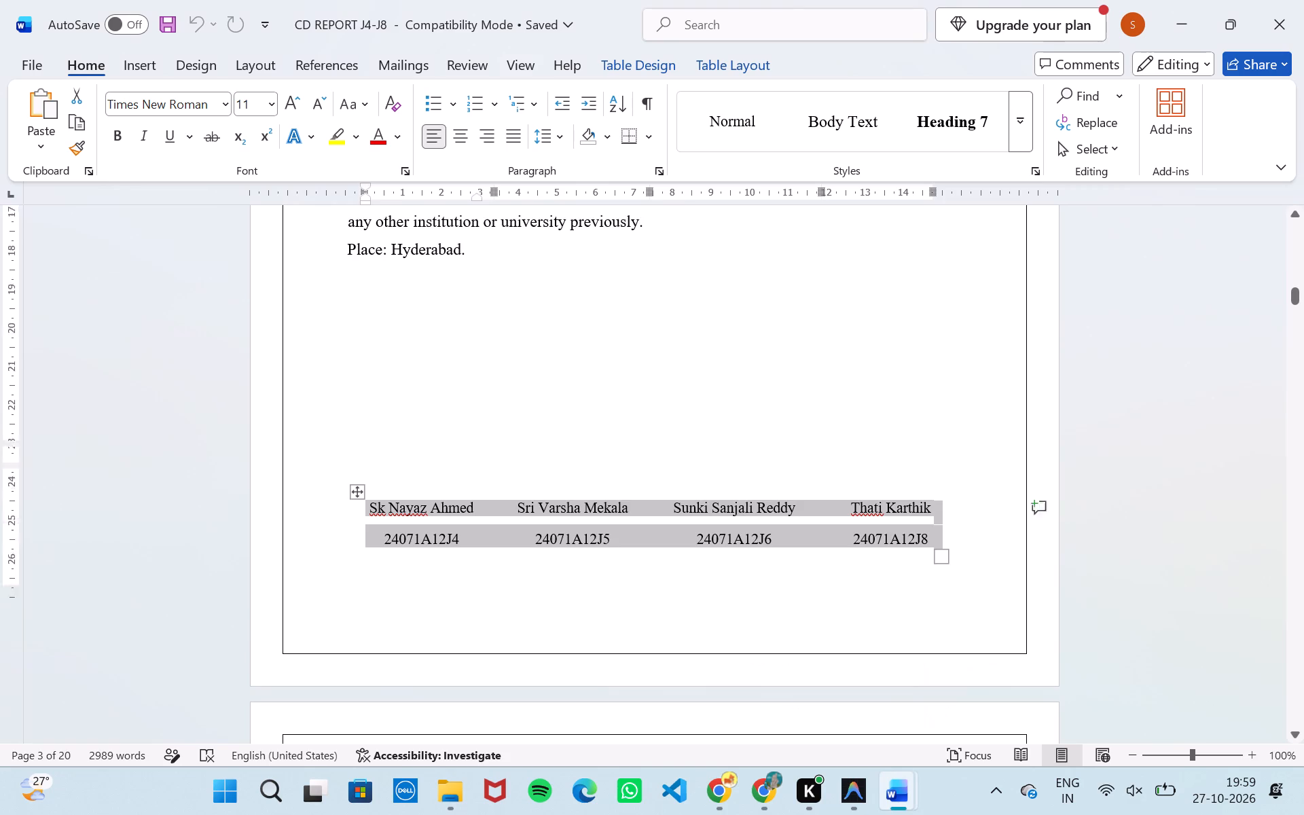
{"action": "scroll", "coordinate": [778, 600], "scroll_direction": "down", "scroll_amount": 4}
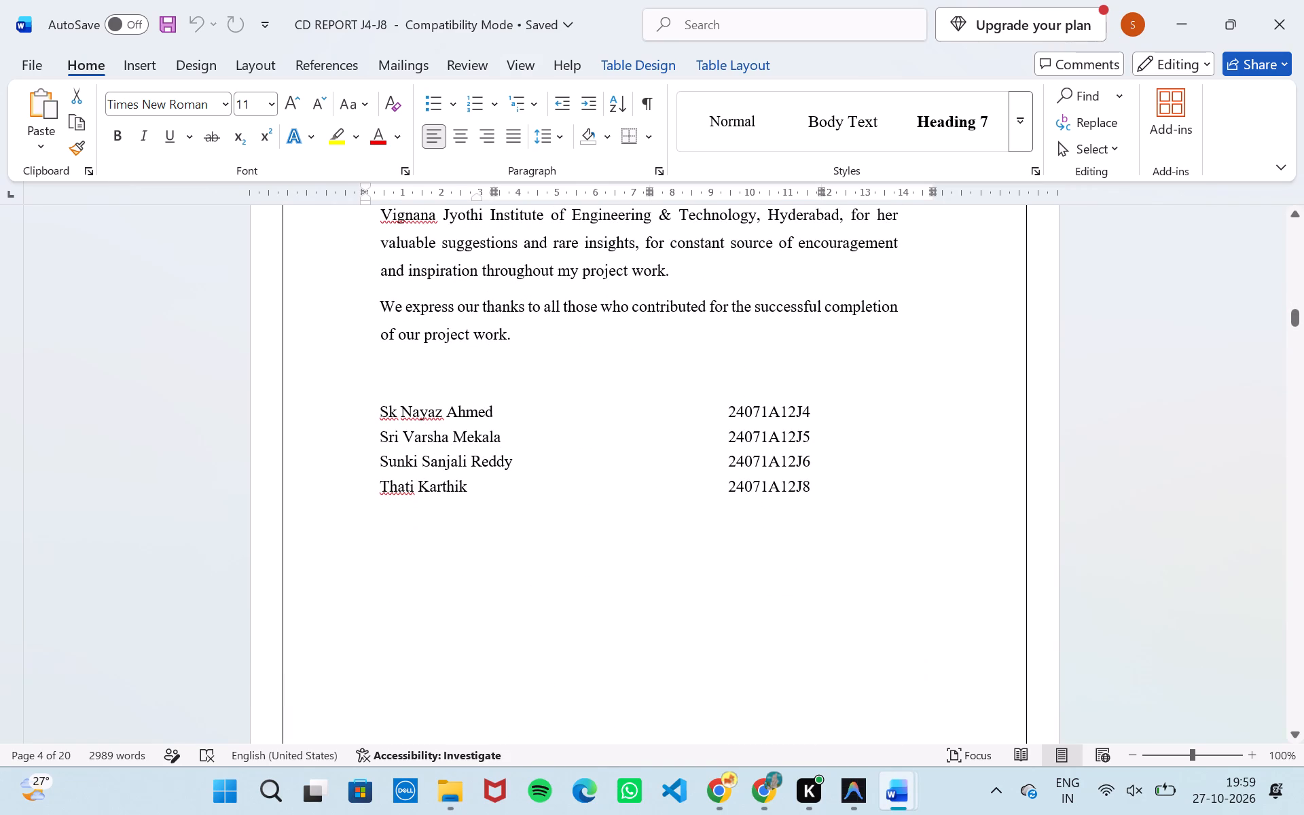
{"action": "left_click_drag", "start_coordinate": [819, 494], "coordinate": [365, 402]}
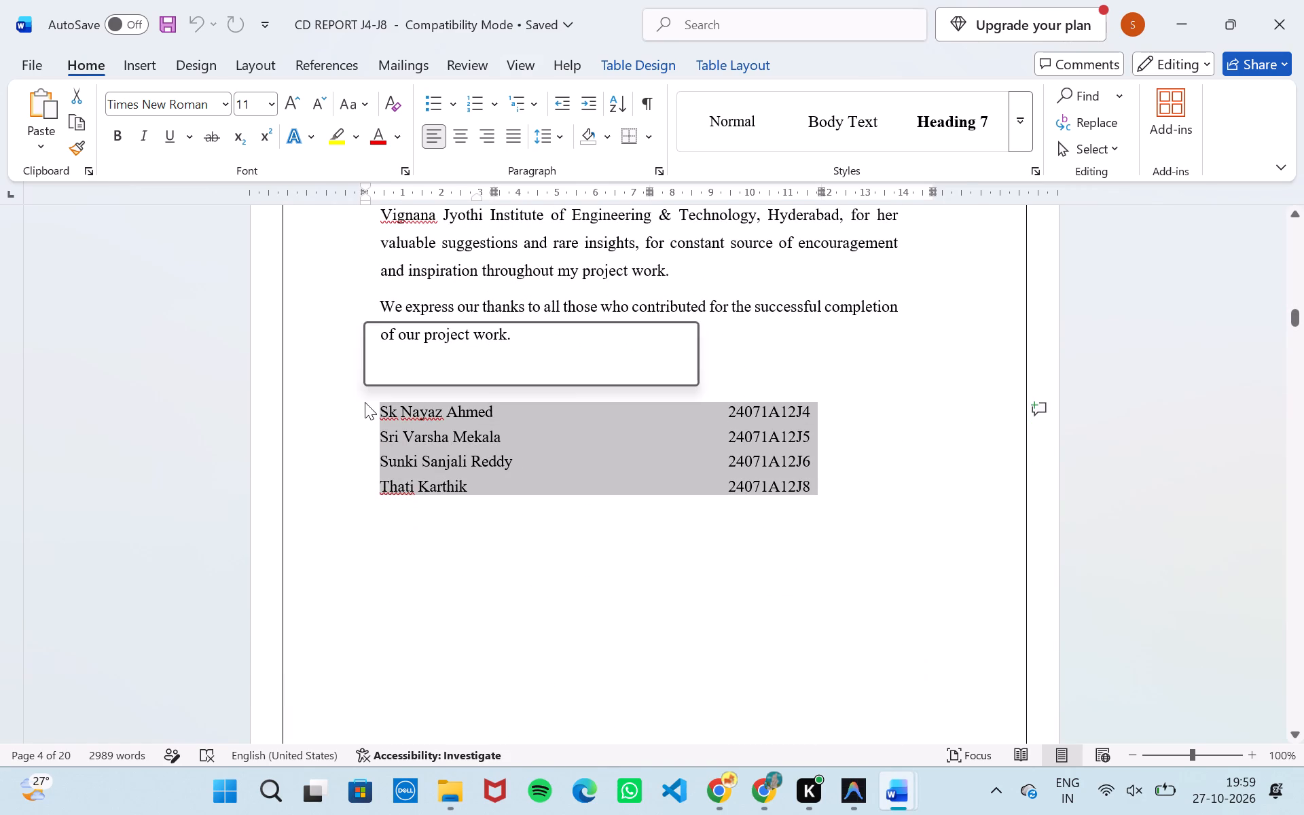
{"action": "key", "text": "ctrl+c"}
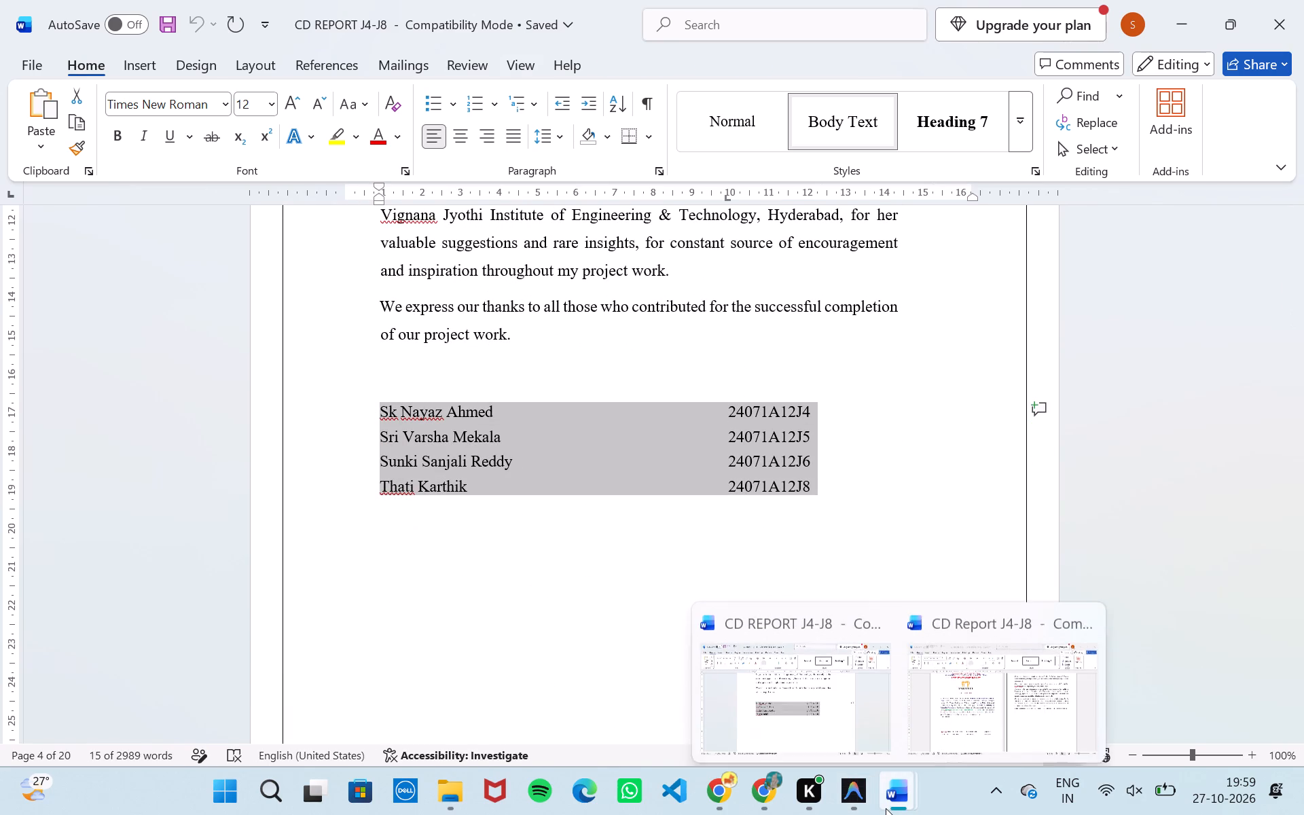
Switch back to the GrammarLab report and paste the copied student list below the last Acknowledgement paragraph.
{"action": "left_click", "coordinate": [985, 678]}
{"action": "left_click", "coordinate": [897, 525]}
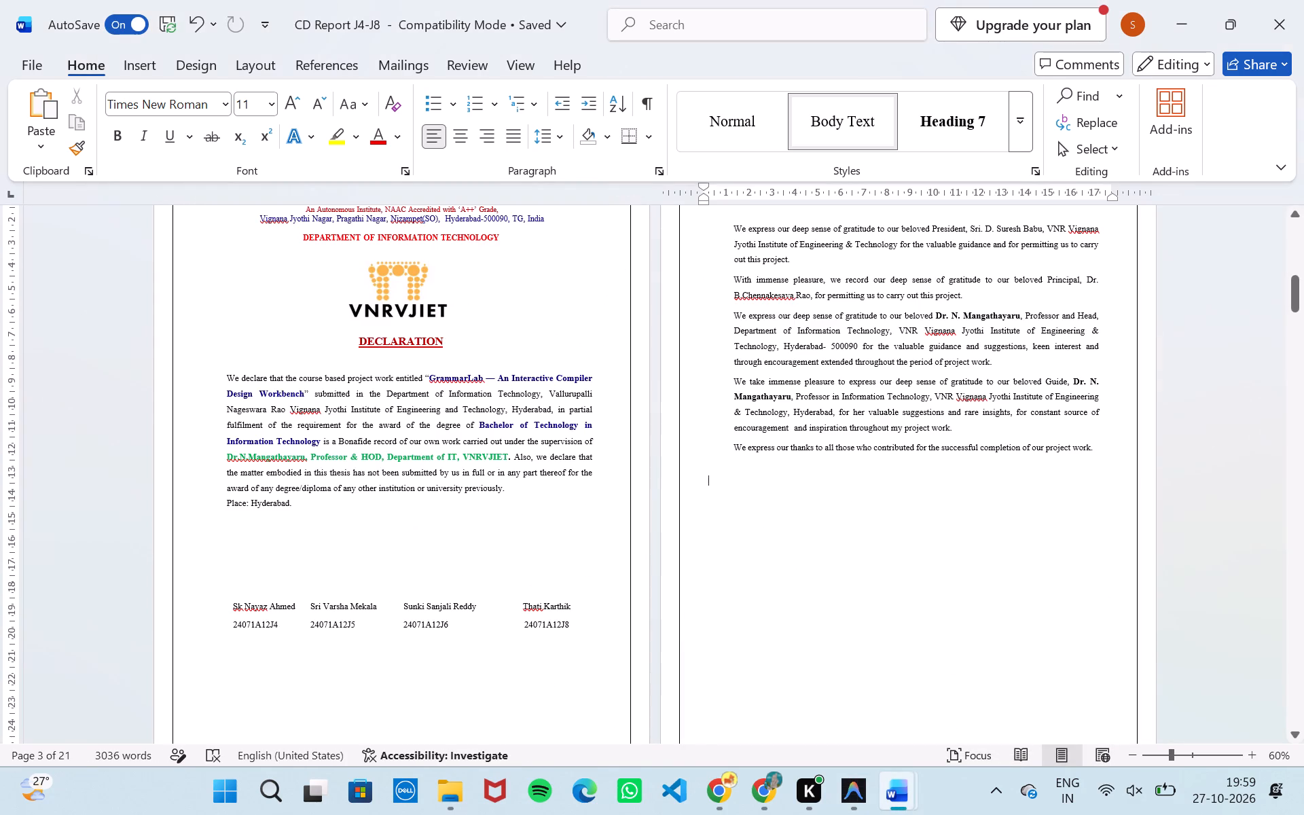
{"action": "key", "text": "ctrl+v"}
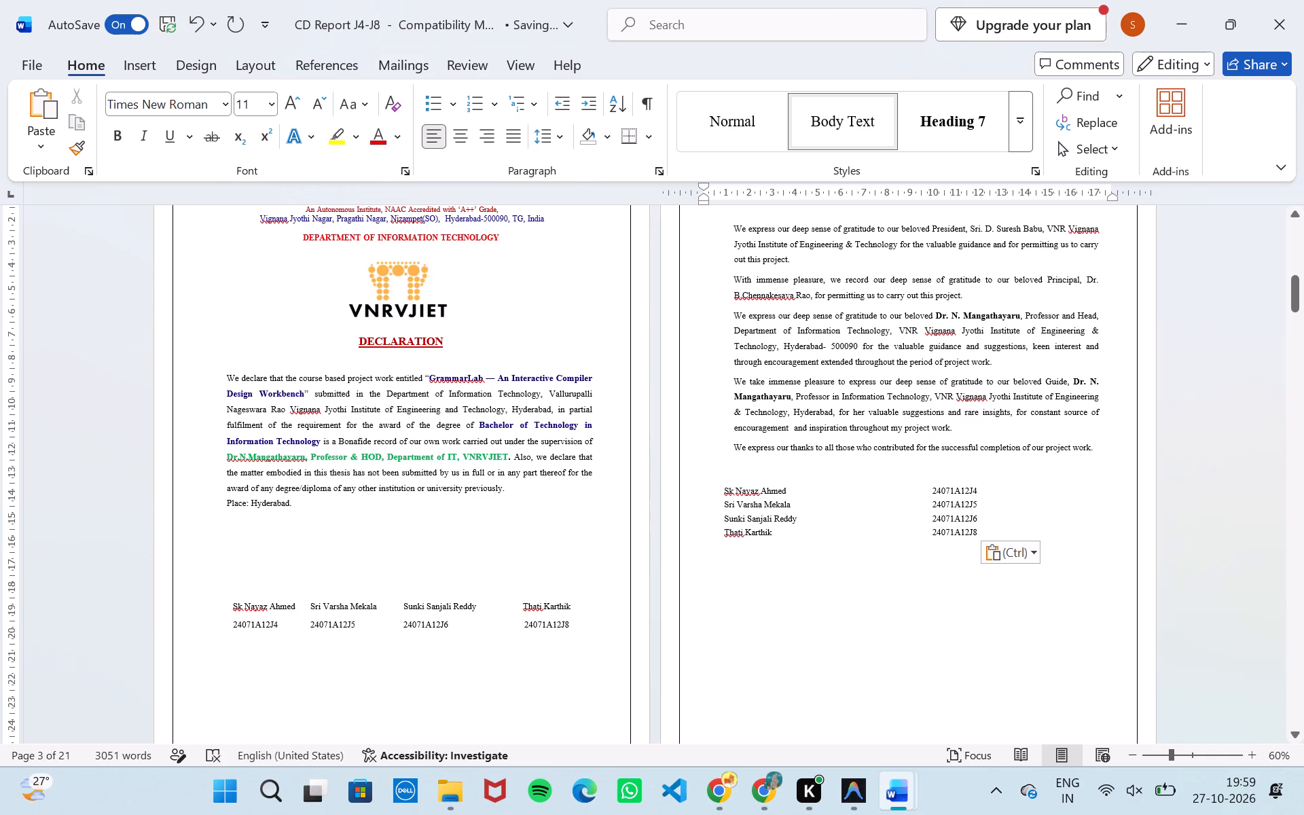
Set the pasted student names and roll numbers on the Acknowledgement page to font size 12.
{"action": "left_click_drag", "start_coordinate": [723, 490], "coordinate": [987, 531]}
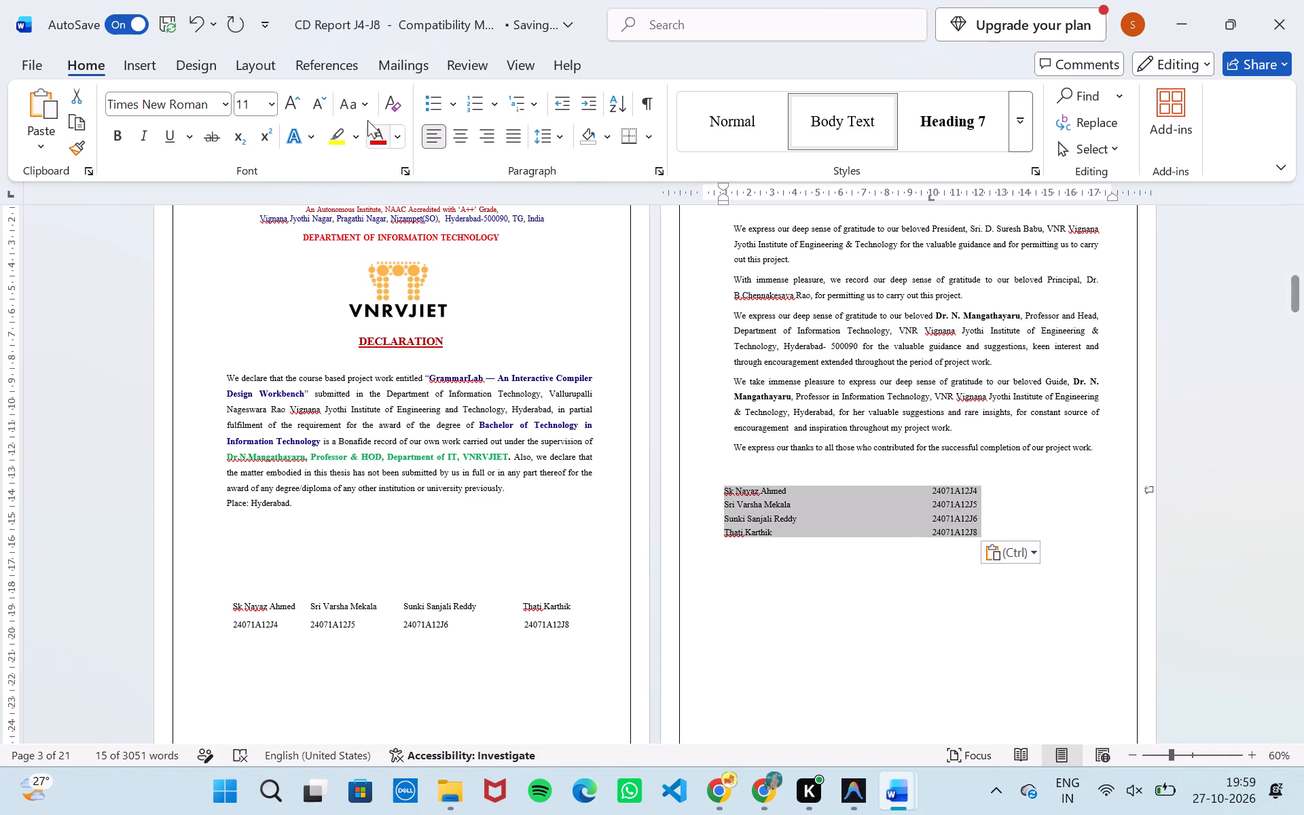
{"action": "left_click", "coordinate": [270, 100]}
{"action": "left_click", "coordinate": [261, 234]}
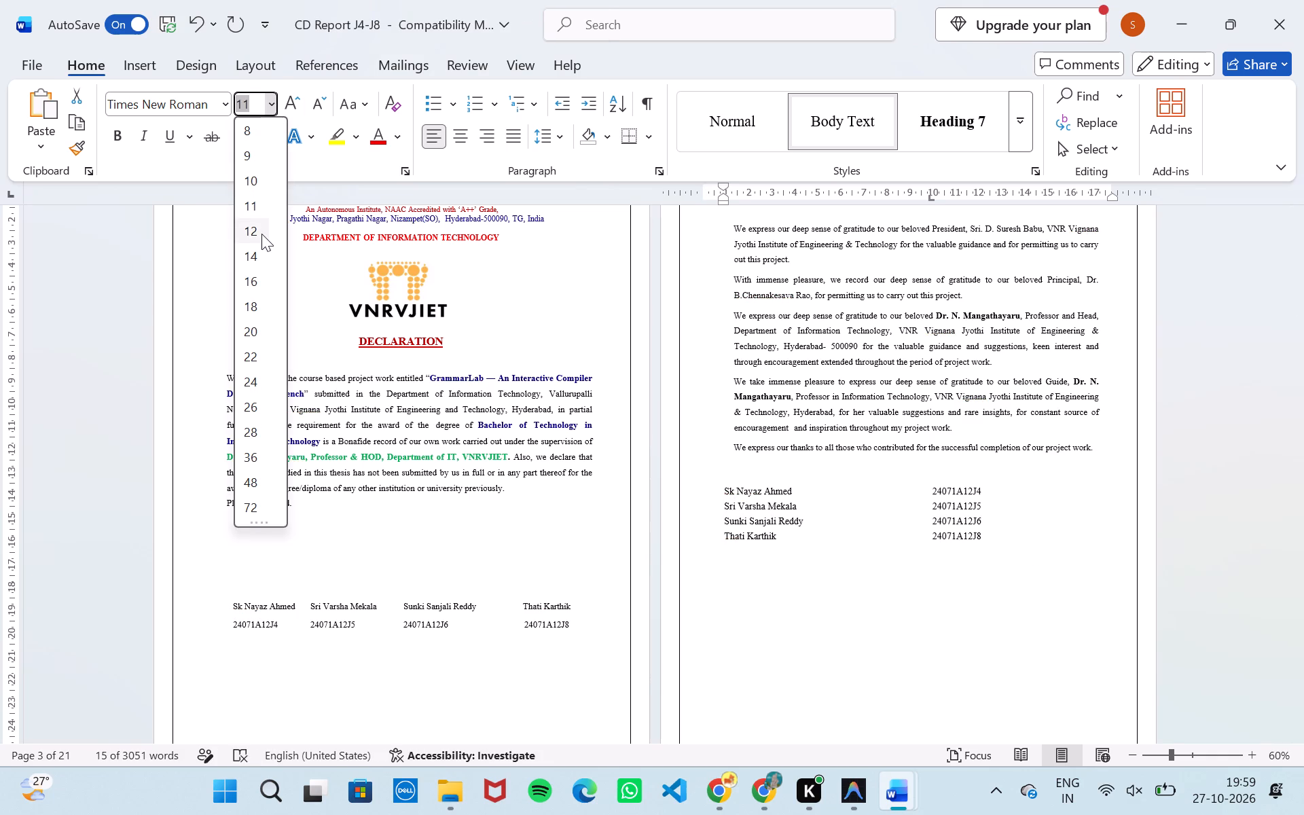
Indent the Acknowledgement student list to about 3.8 cm and move its roll-number tab stop to about 10.3 cm on the ruler.
{"action": "left_click_drag", "start_coordinate": [721, 200], "coordinate": [791, 220]}
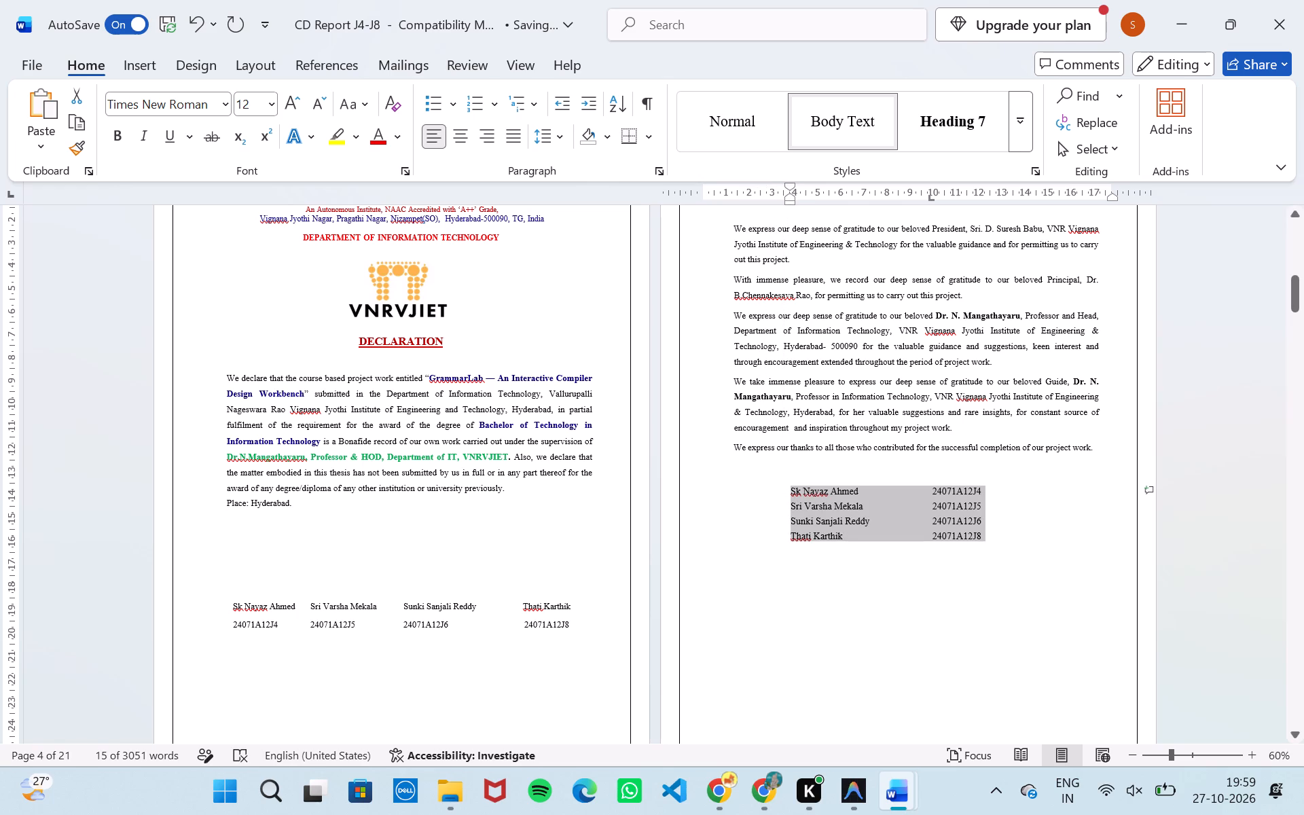
{"action": "left_click_drag", "start_coordinate": [933, 198], "coordinate": [937, 200]}
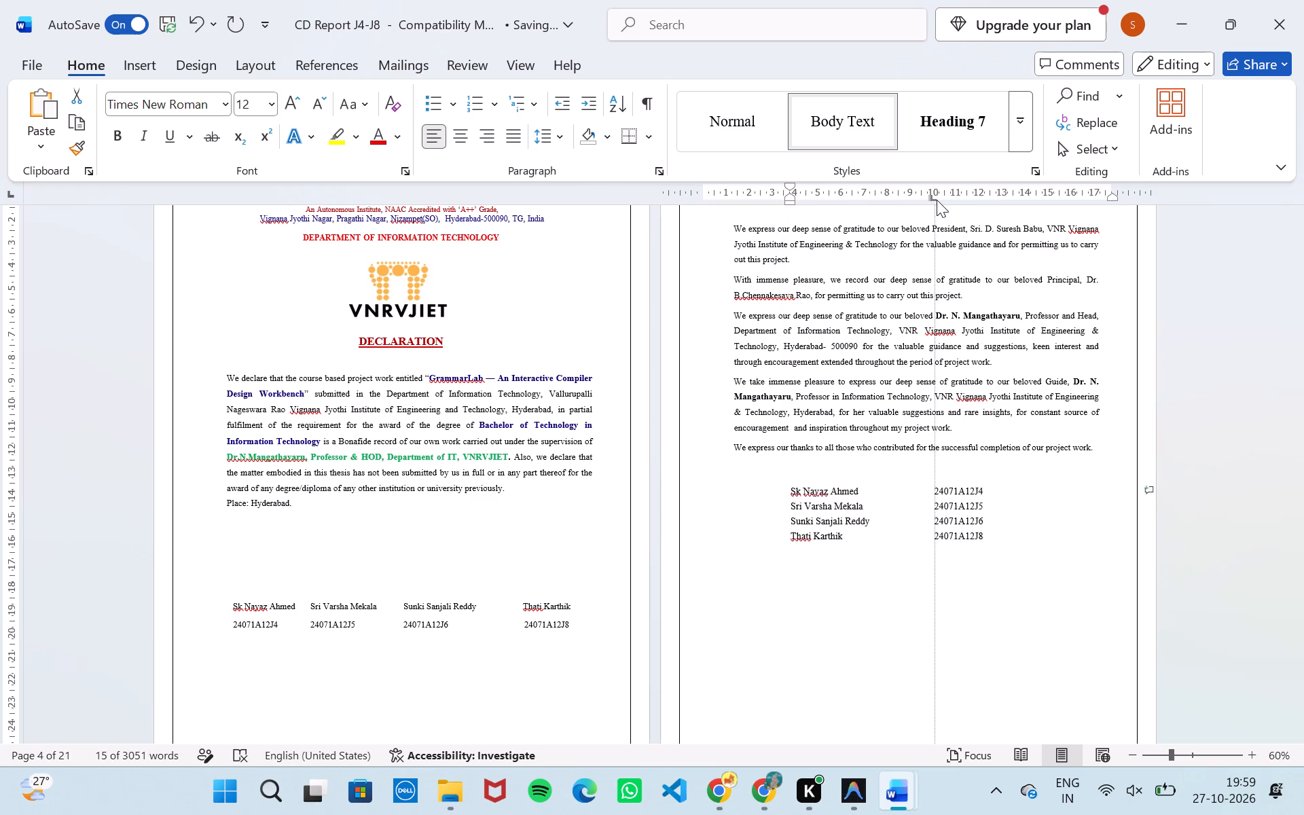
{"action": "left_click_drag", "start_coordinate": [937, 200], "coordinate": [942, 202]}
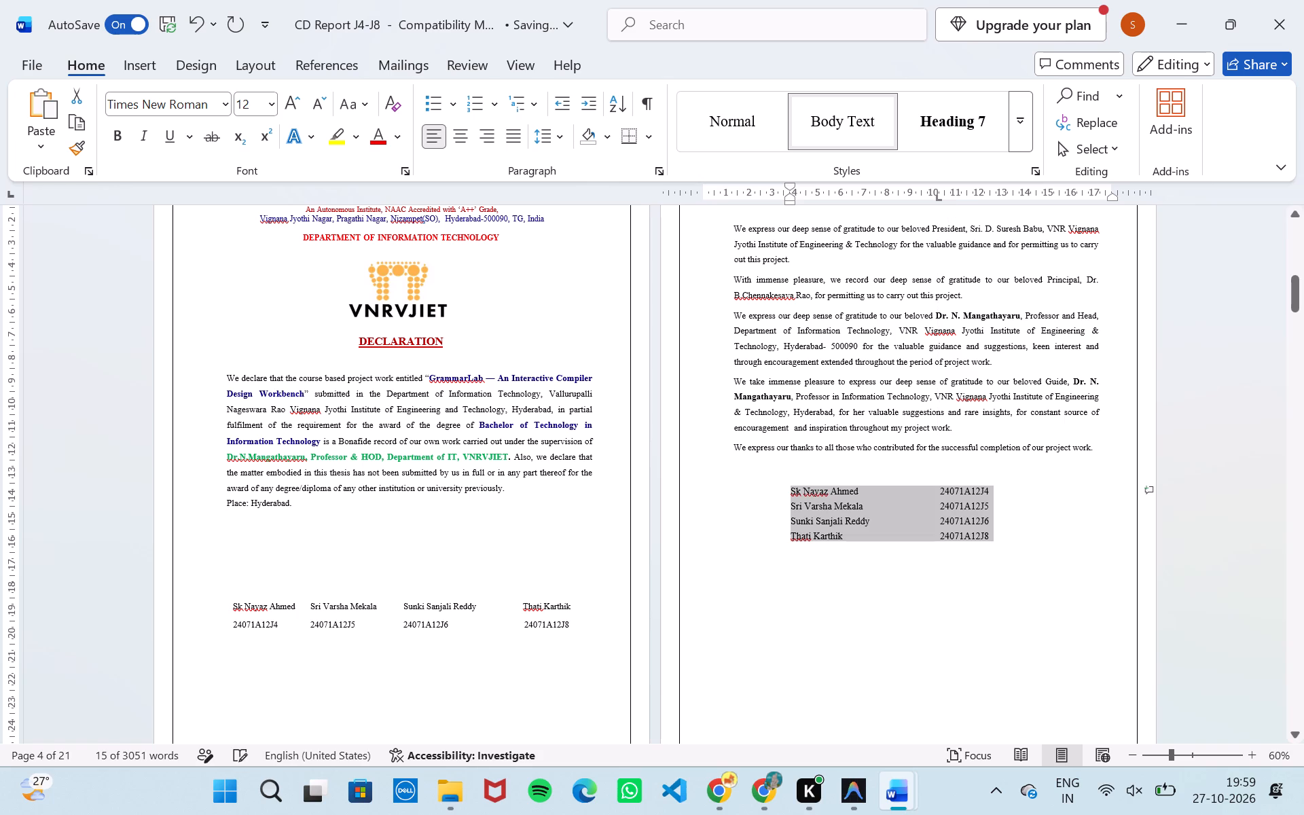
Add three blank lines between the last Acknowledgement paragraph and the student list.
{"action": "left_click", "coordinate": [899, 473]}
{"action": "key", "text": "Return"}
{"action": "key", "text": "Return"}
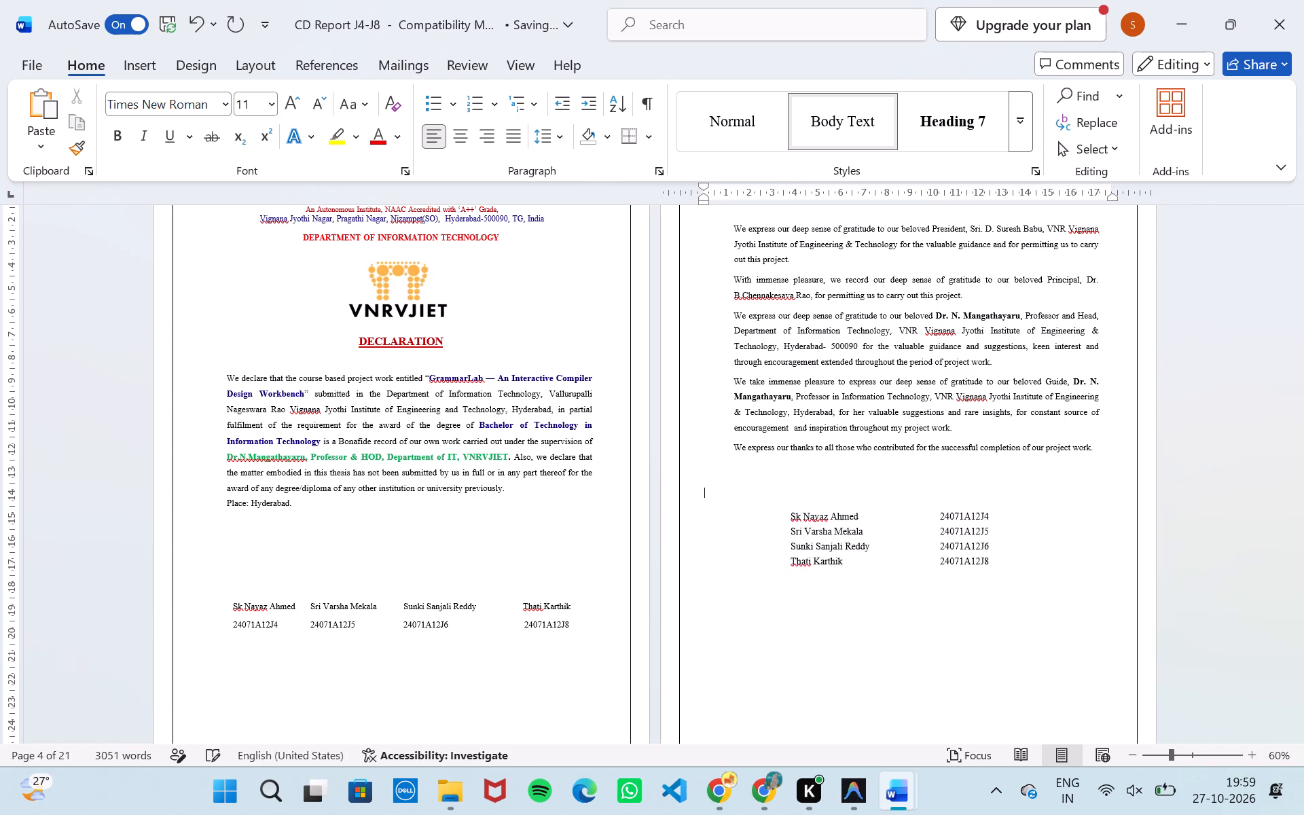
{"action": "key", "text": "Return"}
Increase the line spacing of the four student name and roll number lines on the Acknowledgement page.
{"action": "scroll", "coordinate": [899, 473], "scroll_direction": "down", "scroll_amount": 1}
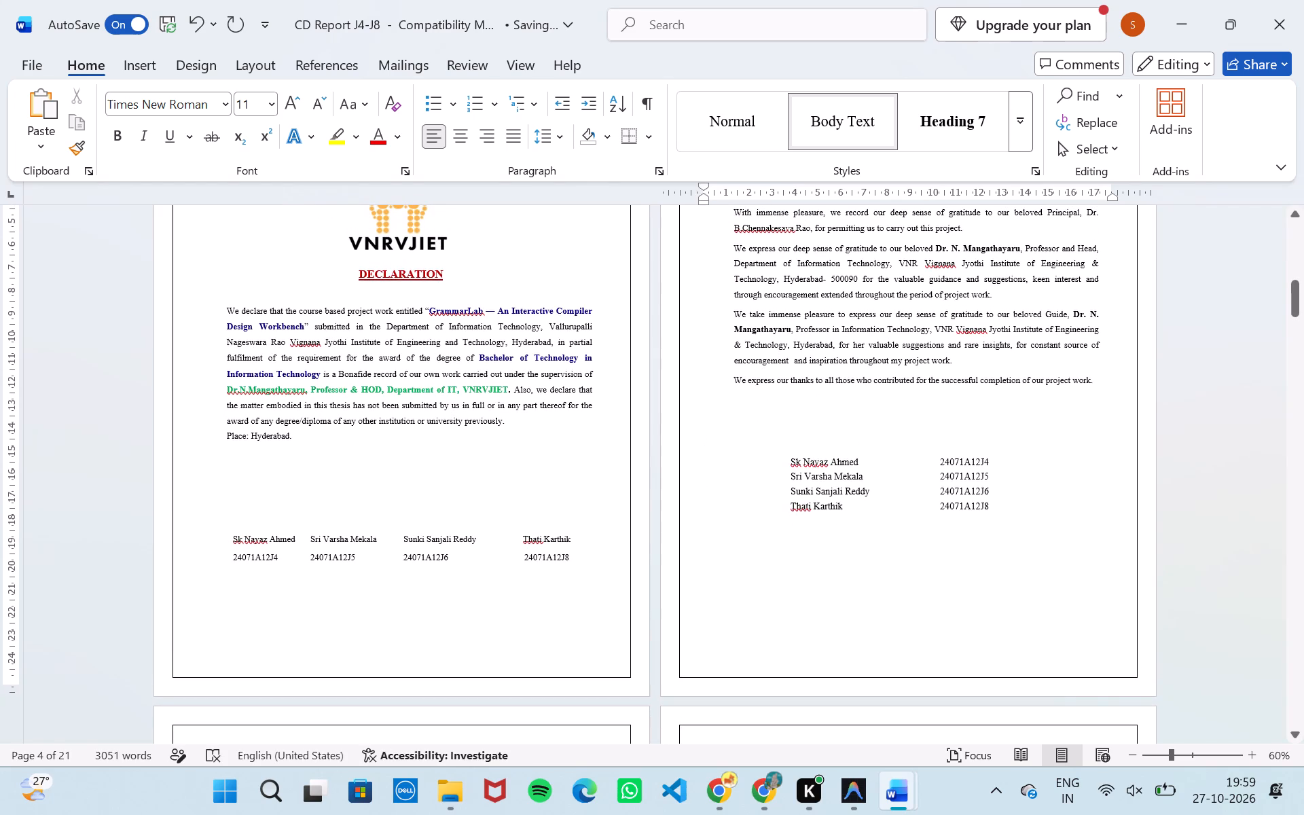
{"action": "left_click_drag", "start_coordinate": [998, 504], "coordinate": [761, 459]}
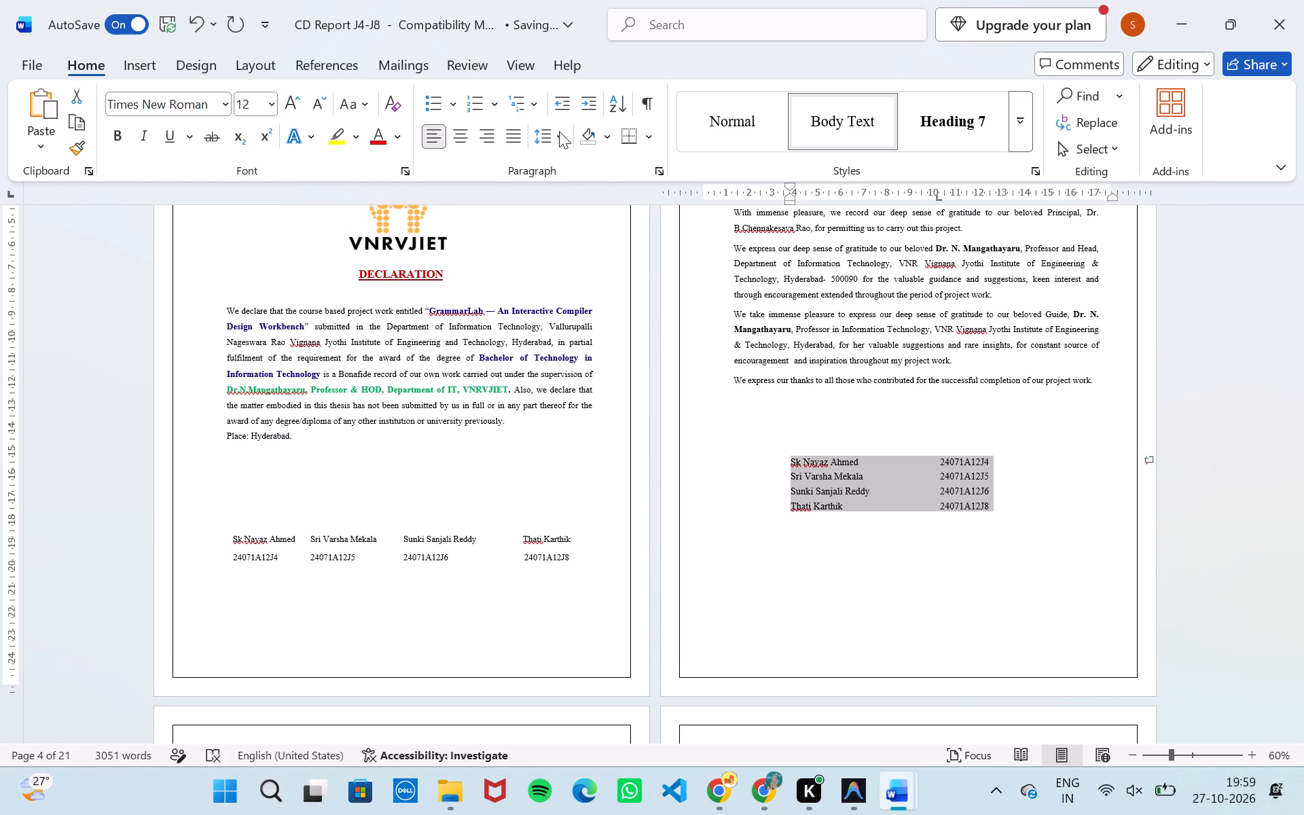
{"action": "left_click", "coordinate": [560, 132]}
{"action": "left_click", "coordinate": [585, 225]}
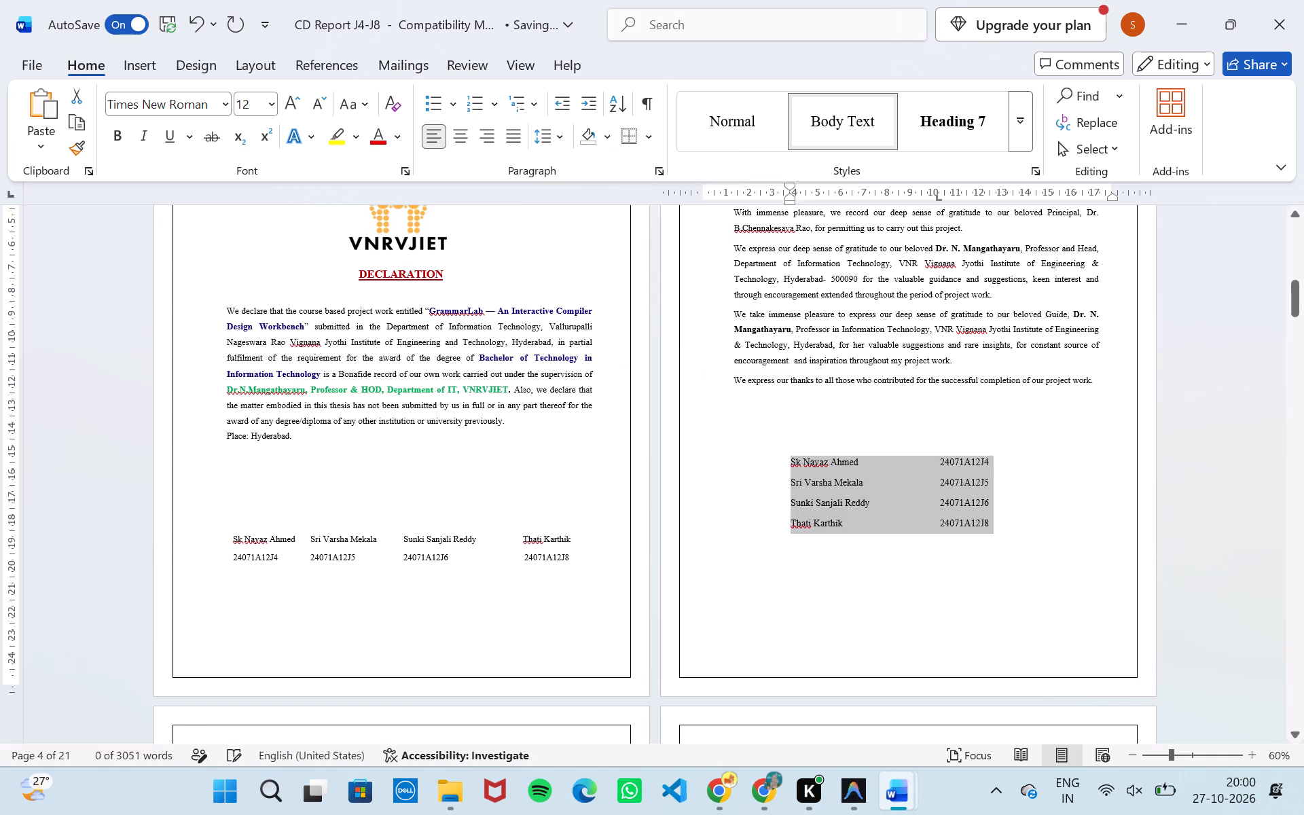
Delete the extra blank lines directly below the last Acknowledgement paragraph to bring the student list closer.
{"action": "left_click", "coordinate": [782, 403]}
{"action": "key", "text": "BackSpace"}
{"action": "key", "text": "BackSpace"}
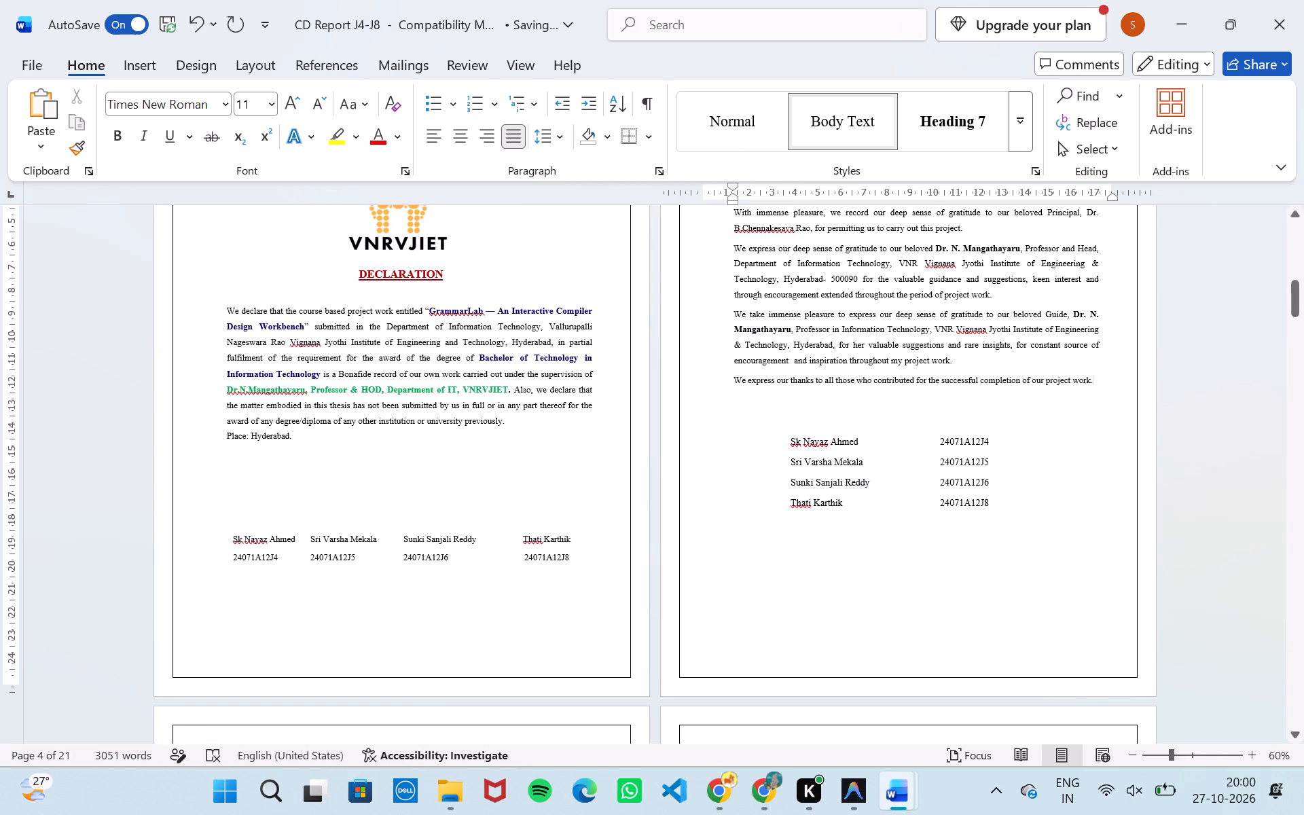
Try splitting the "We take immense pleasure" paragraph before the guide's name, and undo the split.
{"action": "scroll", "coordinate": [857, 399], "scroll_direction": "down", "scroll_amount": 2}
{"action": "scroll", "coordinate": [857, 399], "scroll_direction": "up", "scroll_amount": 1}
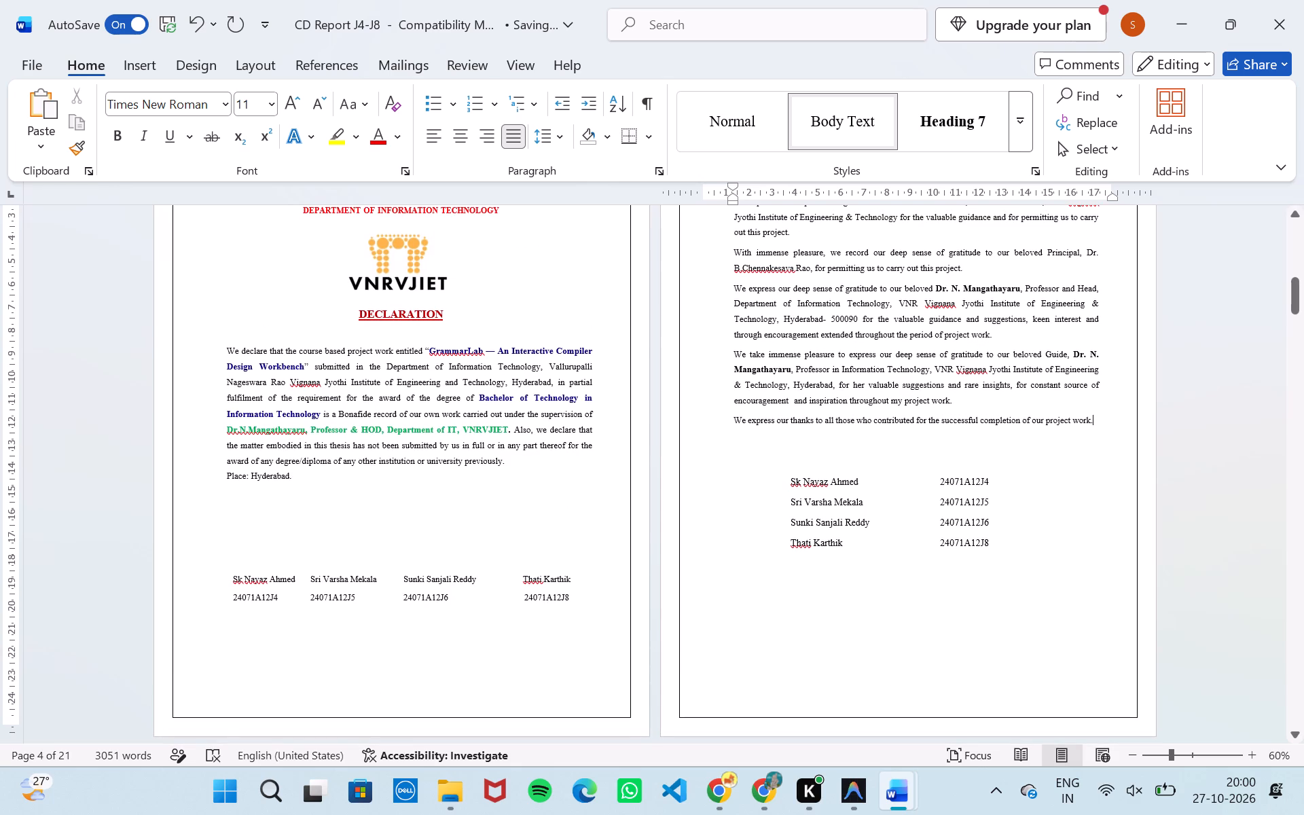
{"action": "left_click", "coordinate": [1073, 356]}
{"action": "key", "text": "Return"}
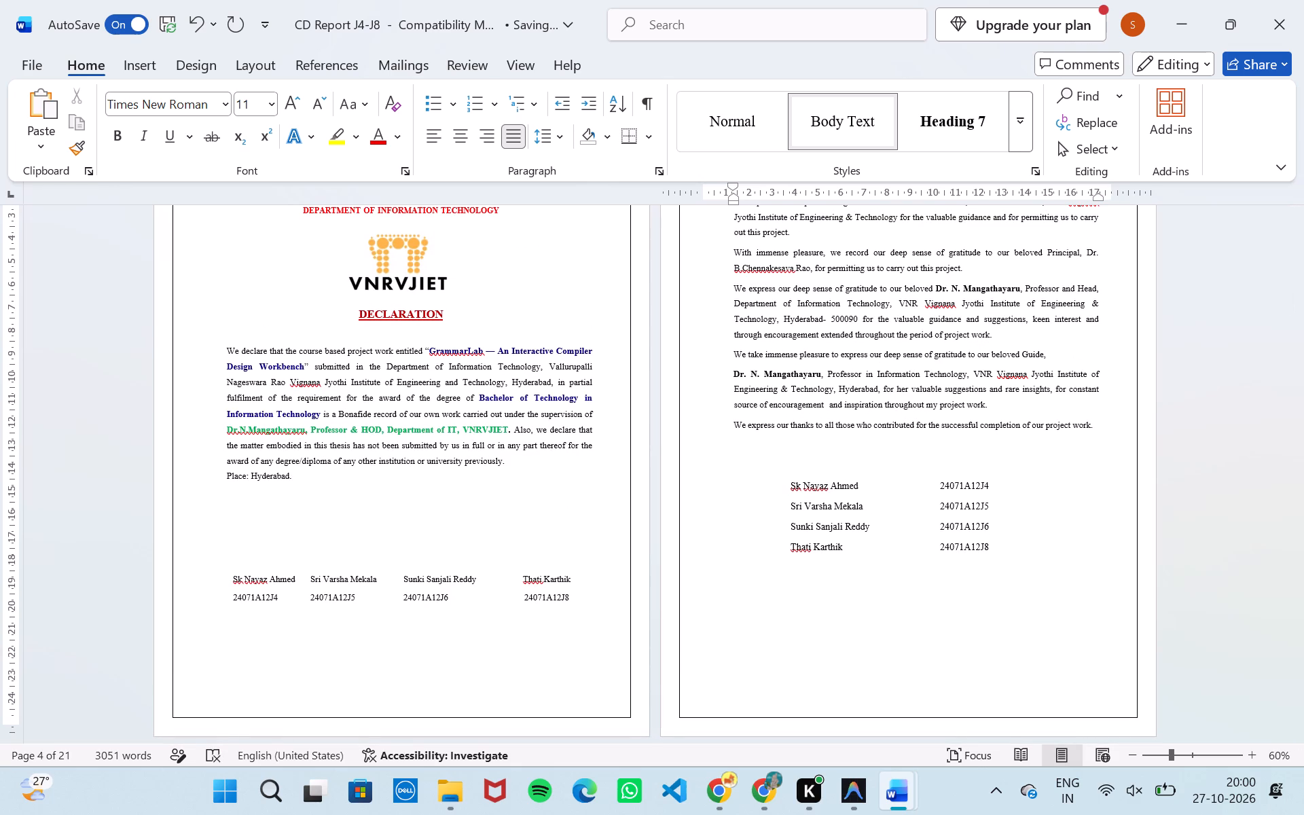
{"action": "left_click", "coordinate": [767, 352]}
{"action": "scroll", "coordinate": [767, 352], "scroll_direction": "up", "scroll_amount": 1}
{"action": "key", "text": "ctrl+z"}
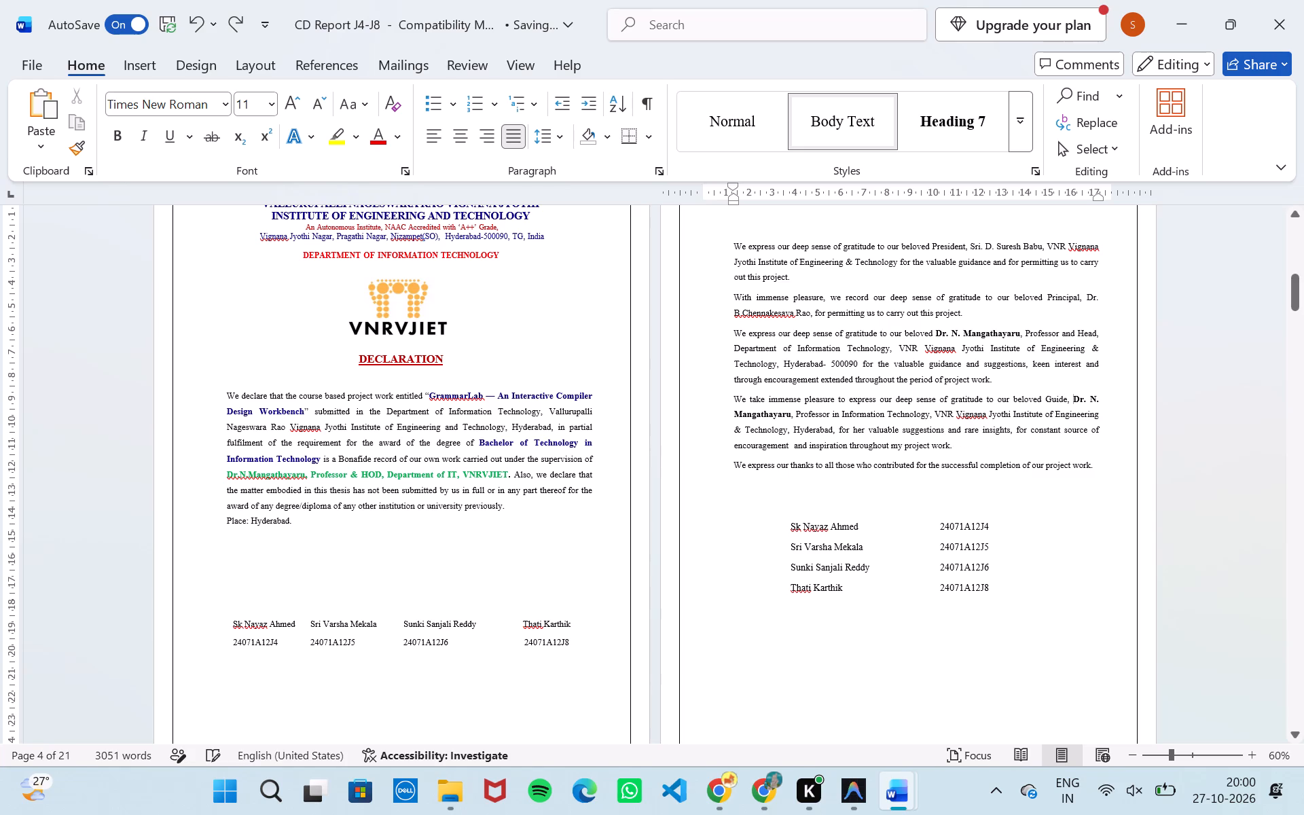
Set all the Acknowledgement body paragraphs, from the President's to the closing thanks, to font size 12.
{"action": "scroll", "coordinate": [1095, 469], "scroll_direction": "up", "scroll_amount": 1}
{"action": "left_click_drag", "start_coordinate": [1095, 535], "coordinate": [731, 318]}
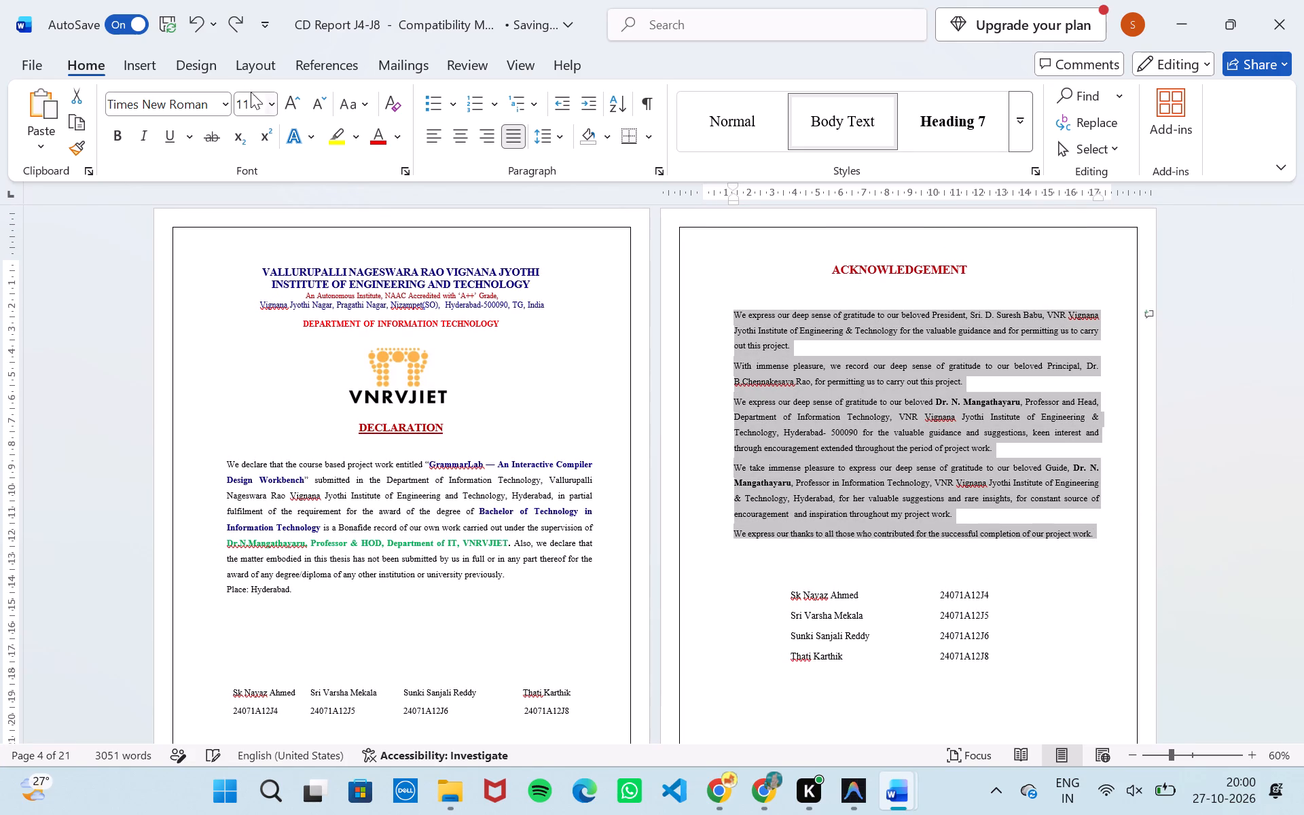
{"action": "left_click", "coordinate": [268, 102]}
{"action": "left_click", "coordinate": [254, 223]}
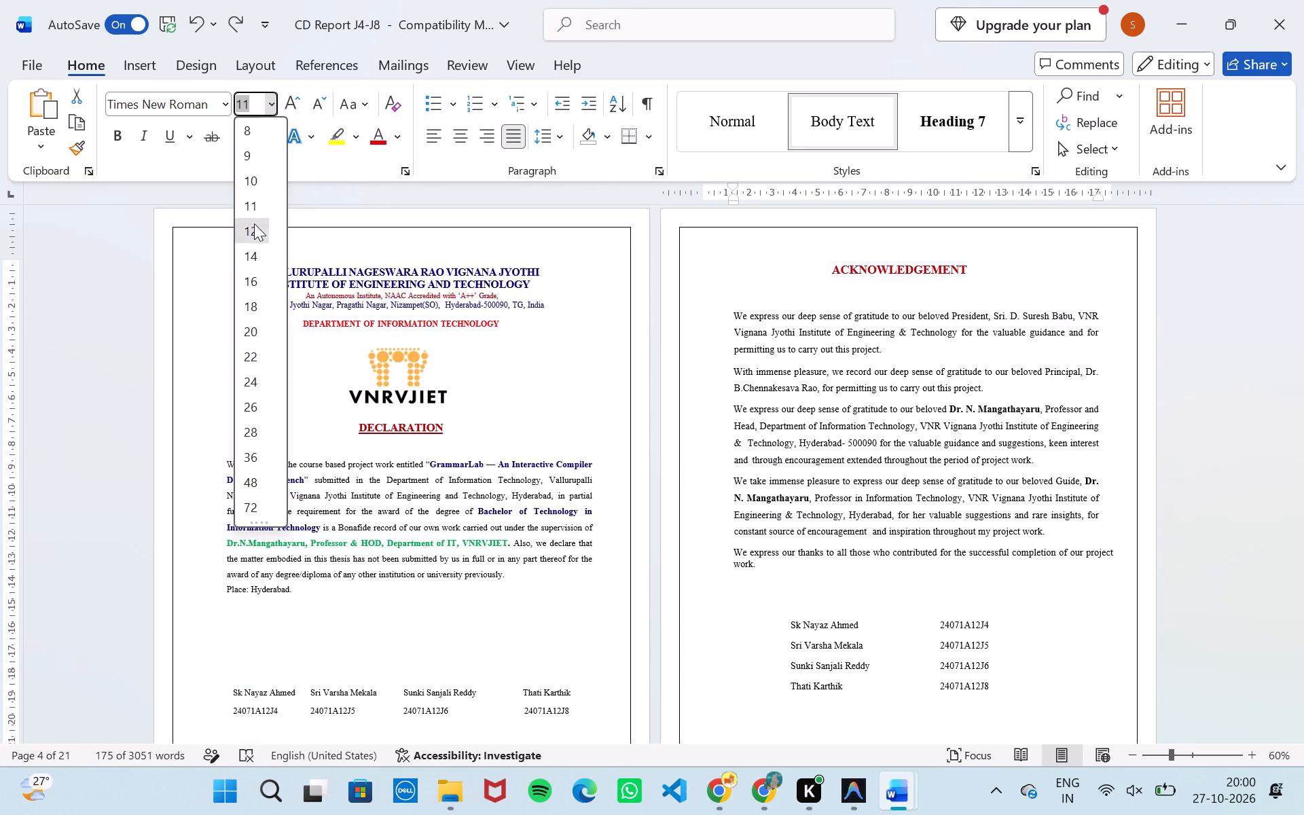
{"action": "left_click", "coordinate": [839, 475]}
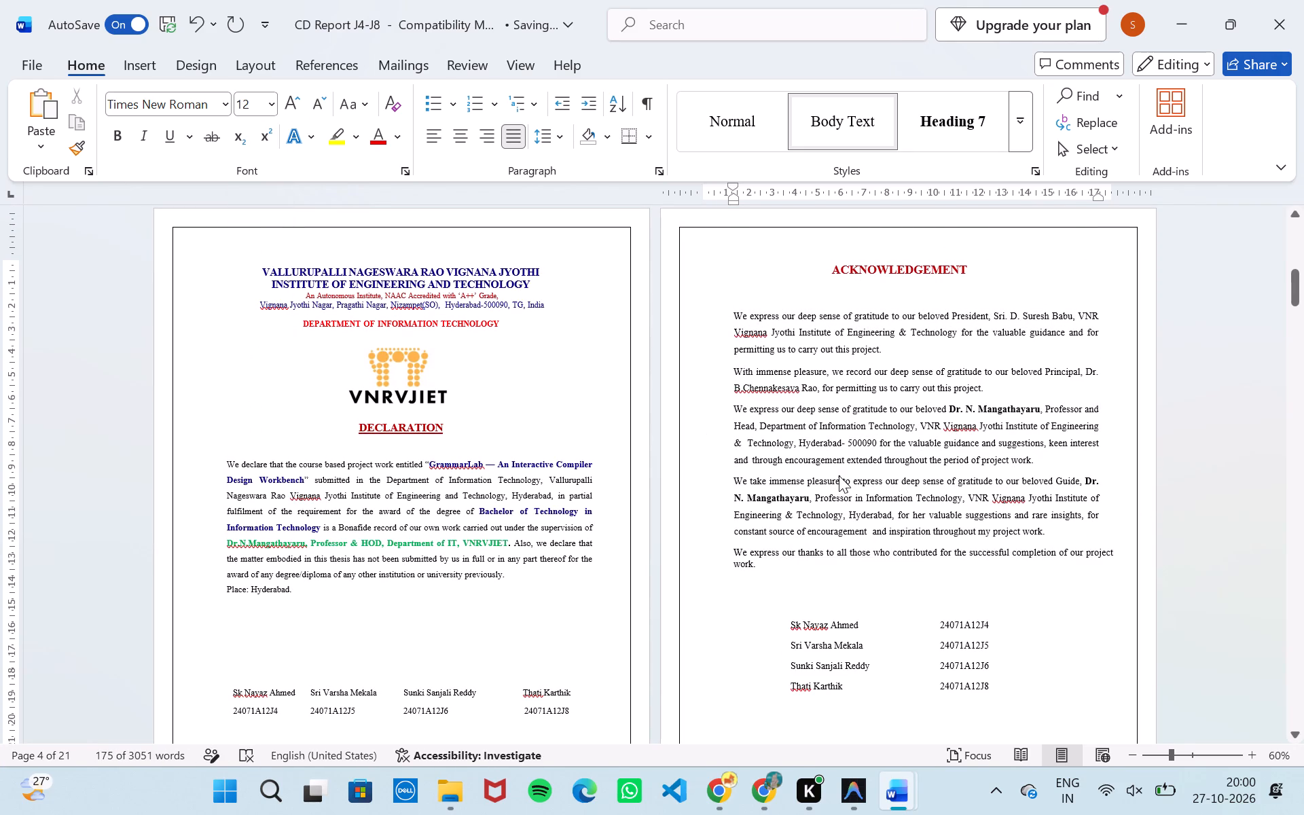
Break the "We take immense pleasure" paragraph after "Guide," so the guide's name starts a new line without a leading space.
{"action": "left_click", "coordinate": [1087, 484]}
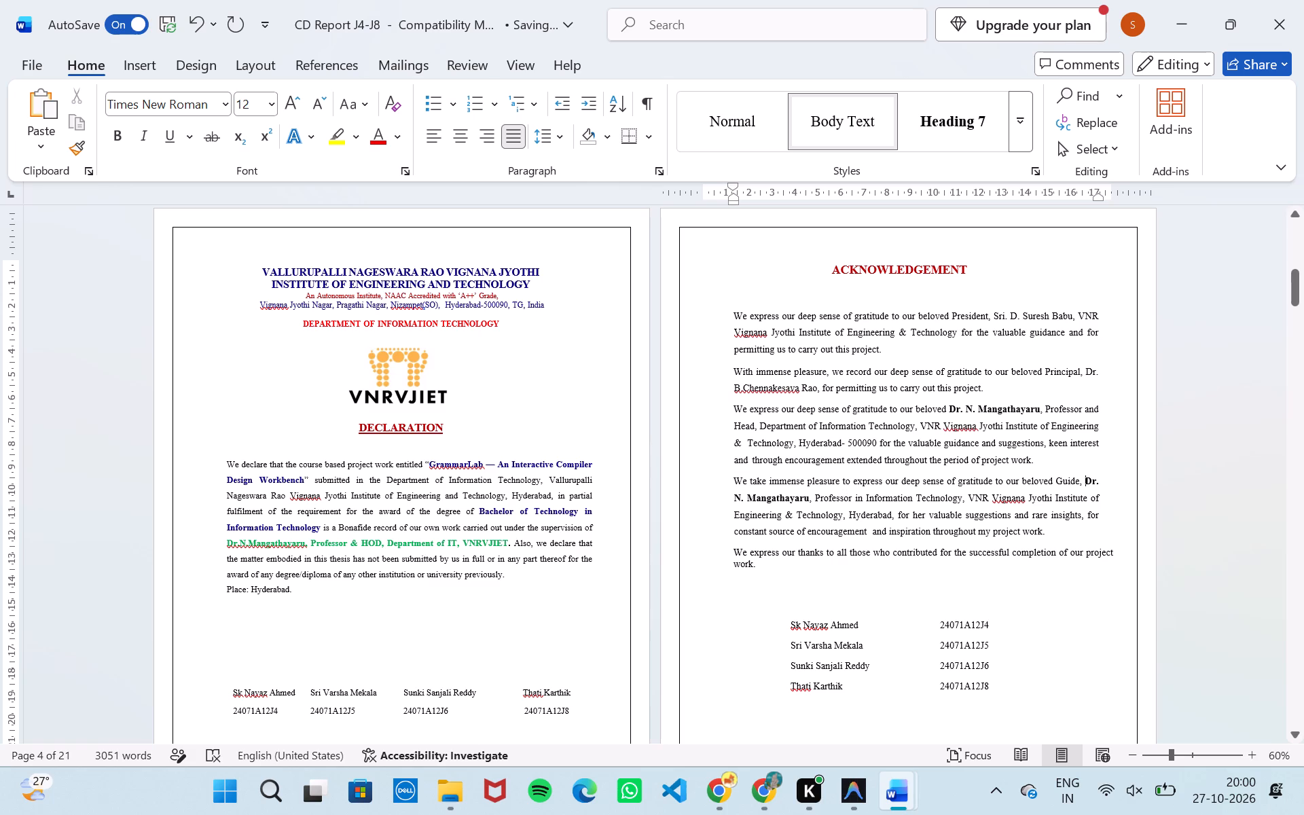
{"action": "key", "text": "Return"}
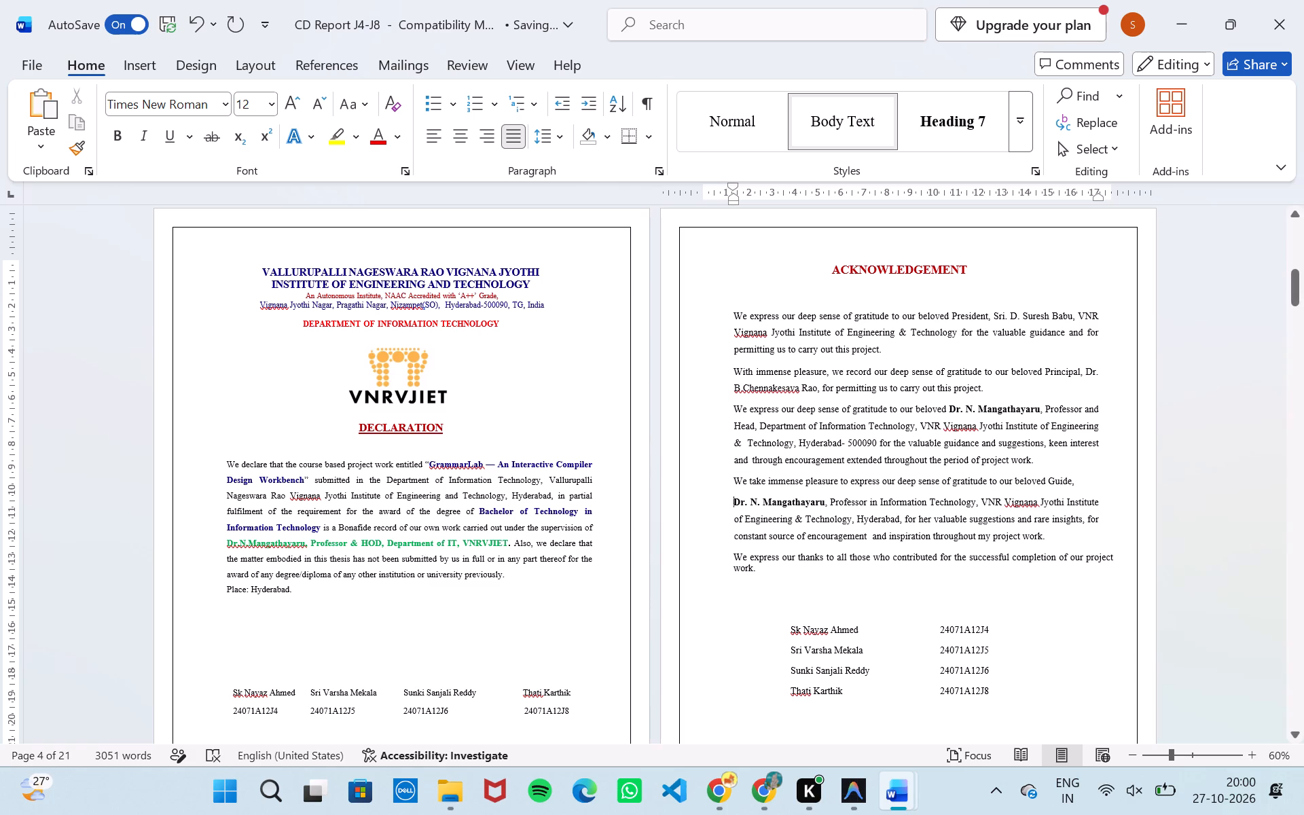
{"action": "key", "text": "space"}
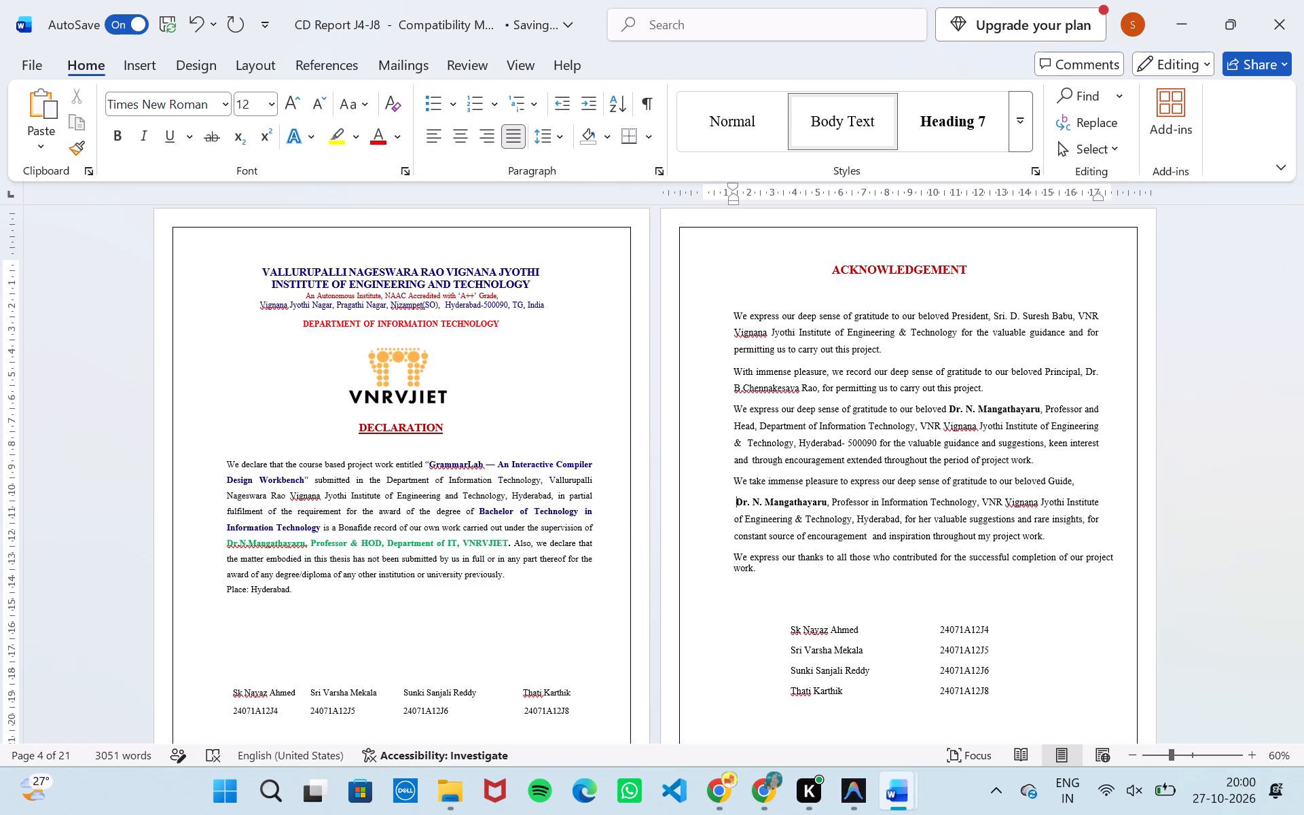
{"action": "key", "text": "ctrl+z"}
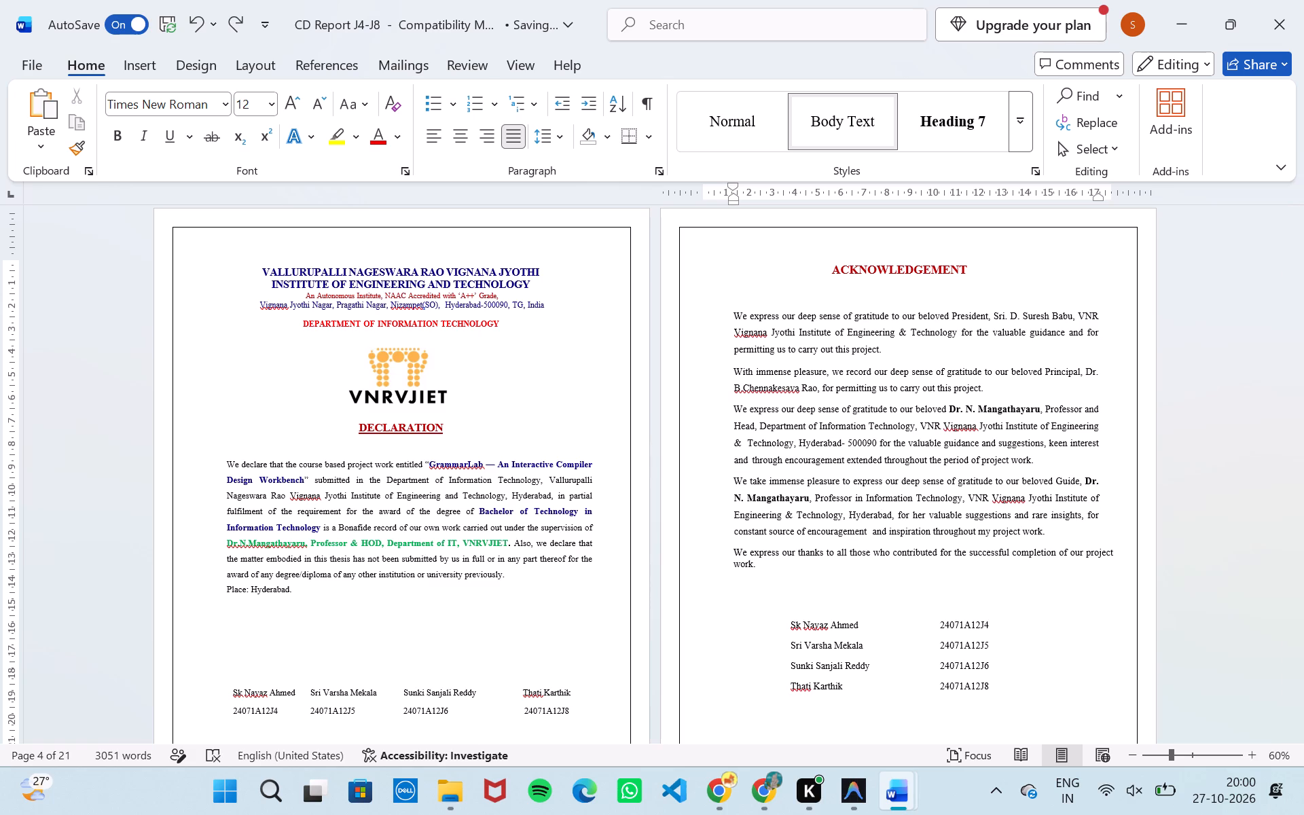
{"action": "key", "text": "Return"}
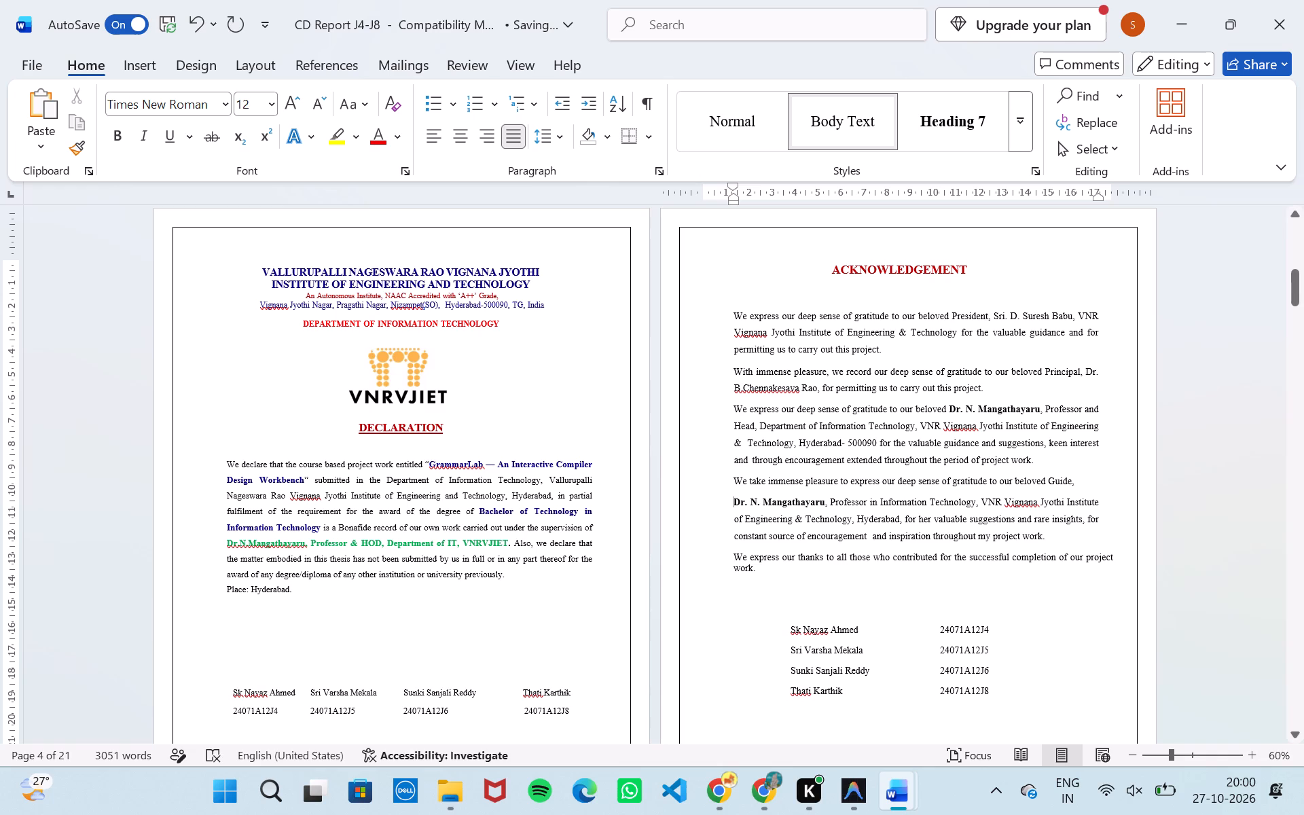
Widen the "We take immense pleasure" line with one extra space after each of "immense", "pleasure", "deep", "of" and "gratitude".
{"action": "left_click", "coordinate": [805, 484]}
{"action": "key", "text": "space"}
{"action": "key", "text": "Right"}
{"action": "key", "text": "Right"}
{"action": "key", "text": "Right"}
{"action": "key", "text": "Right"}
{"action": "key", "text": "Right"}
{"action": "key", "text": "Right"}
{"action": "key", "text": "Right"}
{"action": "key", "text": "Right"}
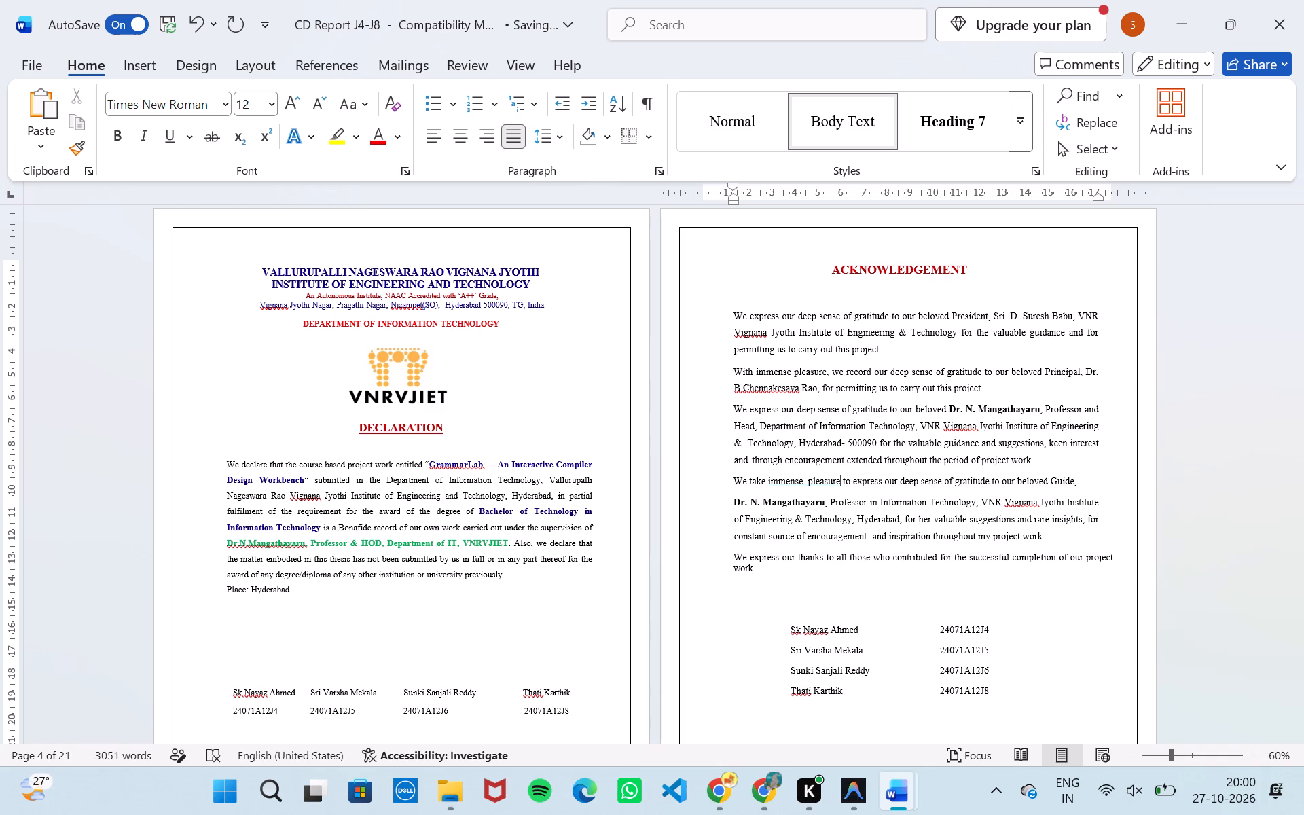
{"action": "key", "text": "Right"}
{"action": "key", "text": "space"}
{"action": "key", "text": "Right"}
{"action": "key", "text": "Right"}
{"action": "key", "text": "Right"}
{"action": "key", "text": "Right"}
{"action": "key", "text": "Right"}
{"action": "key", "text": "Right"}
{"action": "key", "text": "Right"}
{"action": "key", "text": "Right"}
{"action": "key", "text": "Right"}
{"action": "key", "text": "Right"}
{"action": "key", "text": "Right"}
{"action": "key", "text": "Right"}
{"action": "key", "text": "Right"}
{"action": "key", "text": "Right"}
{"action": "key", "text": "Right"}
{"action": "key", "text": "Right"}
{"action": "key", "text": "Right"}
{"action": "key", "text": "Right"}
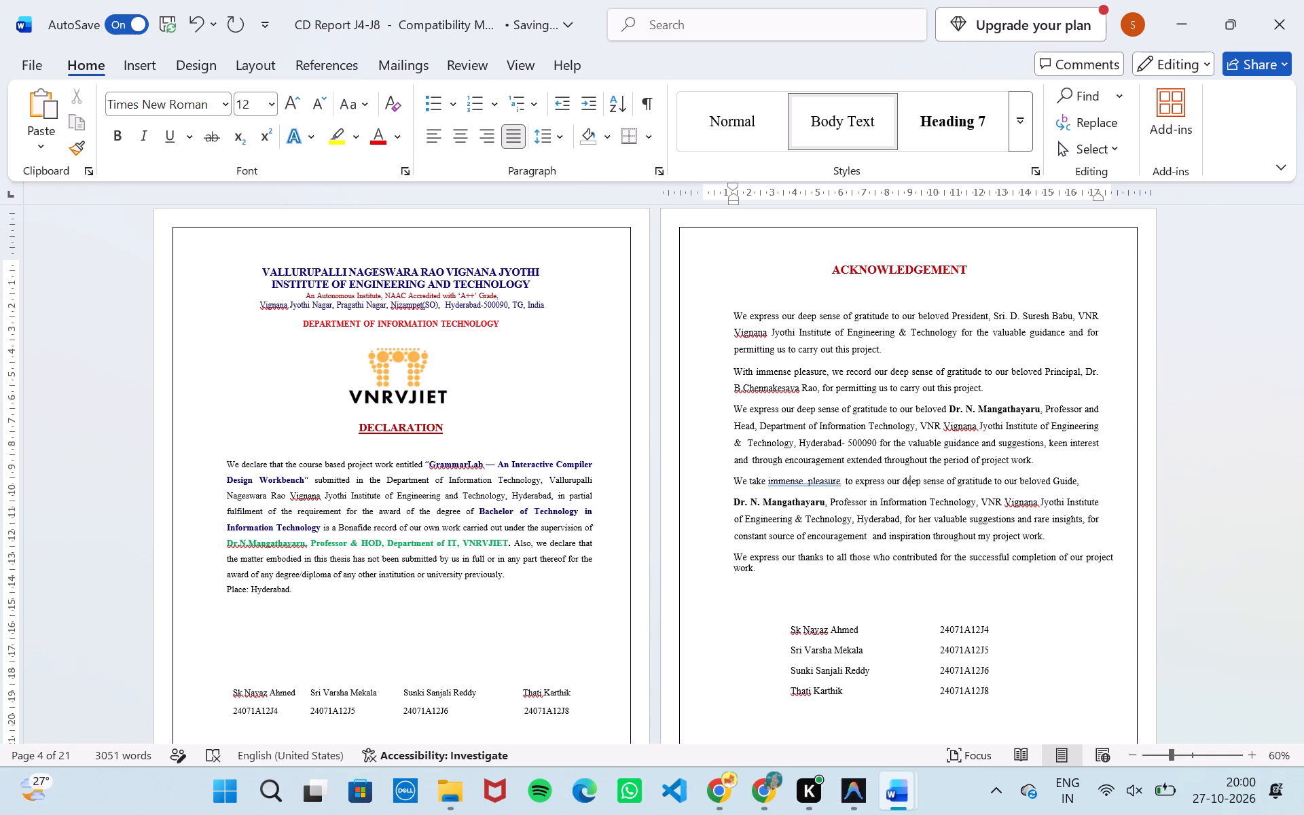
{"action": "key", "text": "Right"}
{"action": "key", "text": "space"}
{"action": "key", "text": "Right"}
{"action": "key", "text": "Right"}
{"action": "key", "text": "Right"}
{"action": "key", "text": "Right"}
{"action": "key", "text": "Right"}
{"action": "key", "text": "Right"}
{"action": "key", "text": "Right"}
{"action": "key", "text": "Right"}
{"action": "key", "text": "Right"}
{"action": "key", "text": "Right"}
{"action": "key", "text": "Right"}
{"action": "key", "text": "Right"}
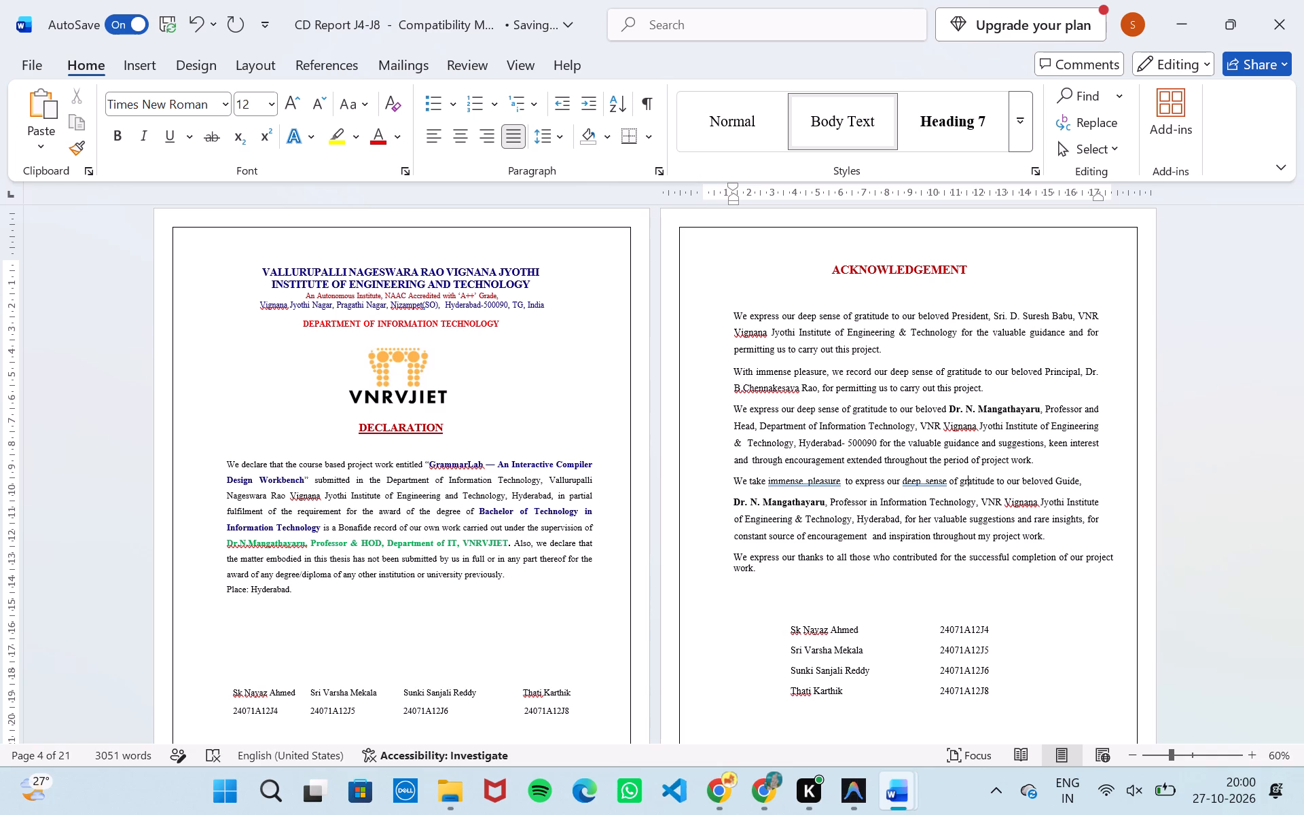
{"action": "key", "text": "Left"}
{"action": "key", "text": "Left"}
{"action": "key", "text": "space"}
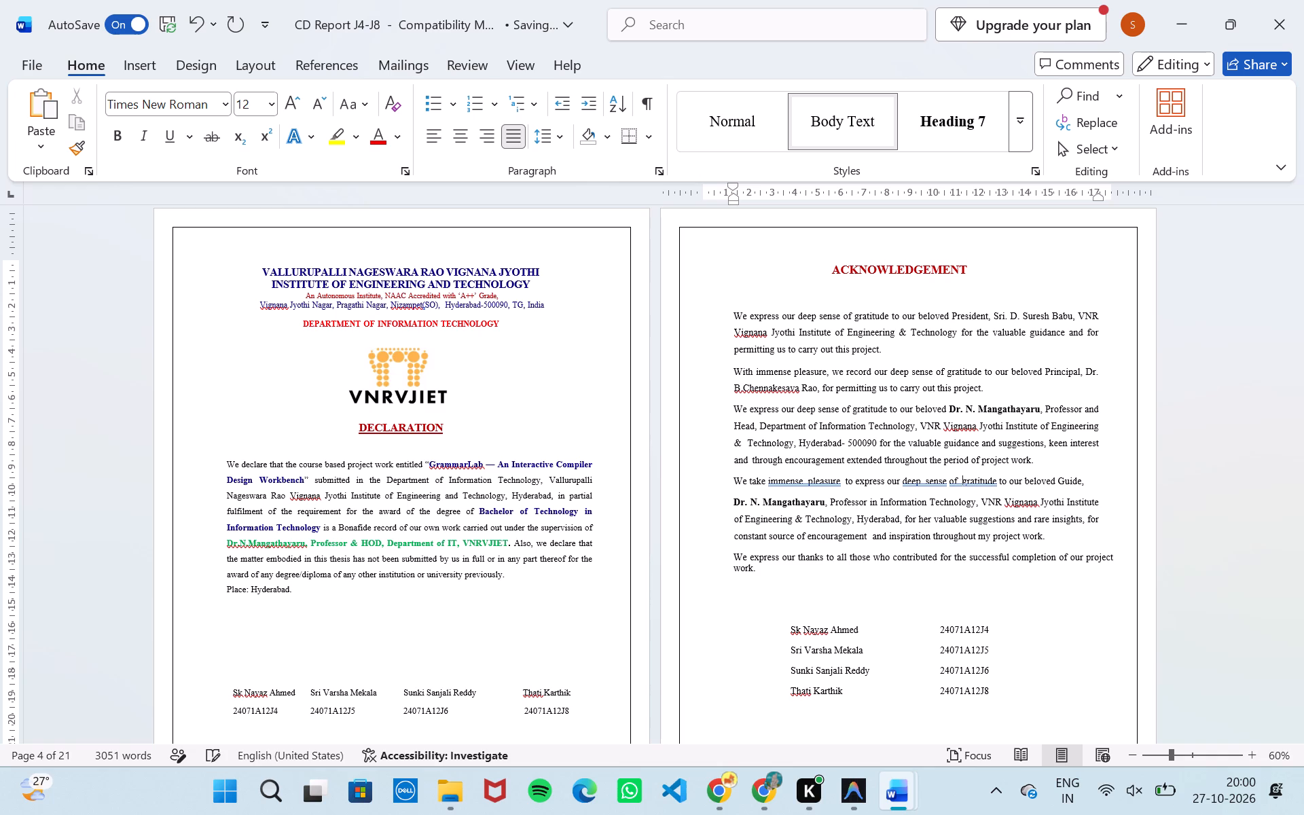
{"action": "key", "text": "Right"}
{"action": "key", "text": "Right"}
{"action": "key", "text": "Right"}
{"action": "key", "text": "Right"}
{"action": "key", "text": "Right"}
{"action": "key", "text": "Right"}
{"action": "key", "text": "Right"}
{"action": "key", "text": "Right"}
{"action": "key", "text": "Right"}
{"action": "key", "text": "space"}
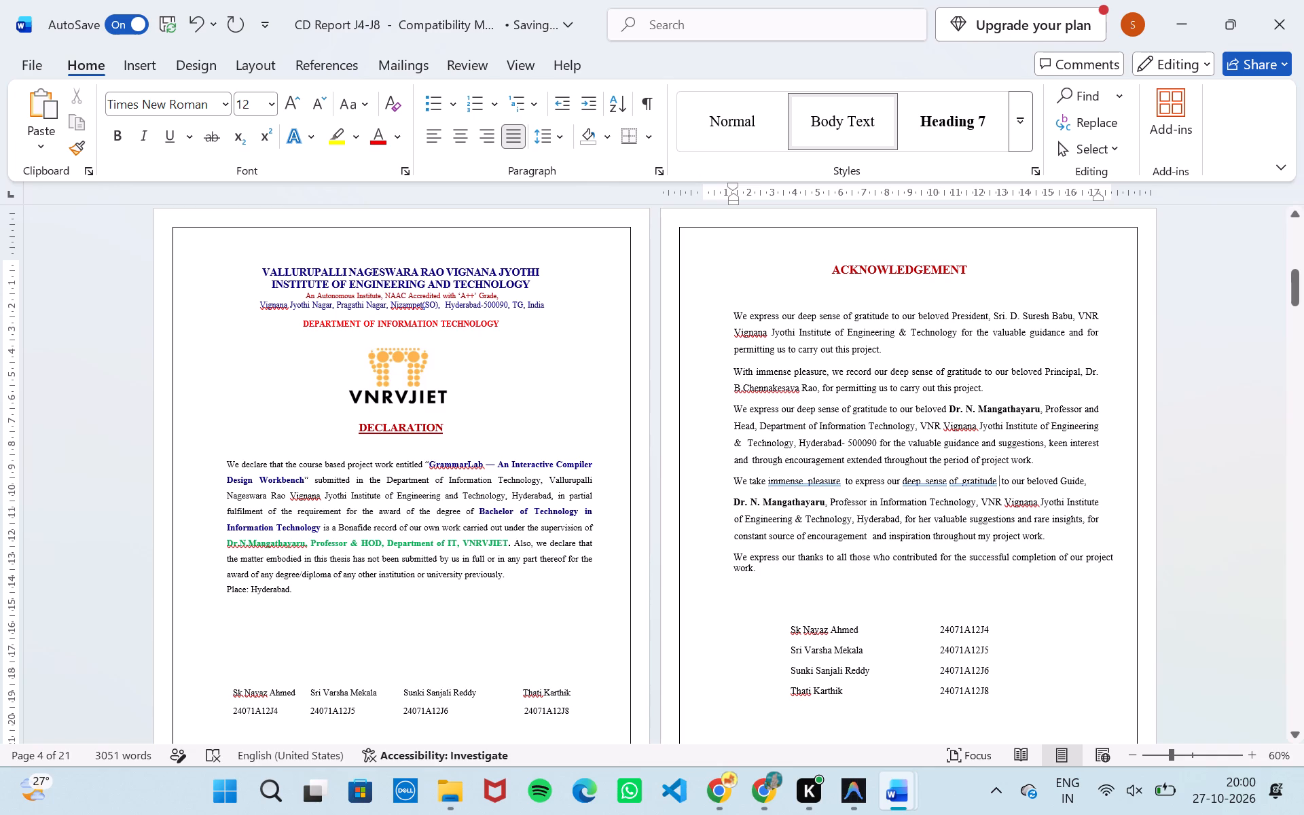
Apply one right indent, just past the 17 cm ruler mark, to all Acknowledgement paragraphs so the closing one lines up.
{"action": "left_click", "coordinate": [1114, 559]}
{"action": "left_click_drag", "start_coordinate": [763, 571], "coordinate": [733, 319]}
{"action": "left_click", "coordinate": [1100, 198]}
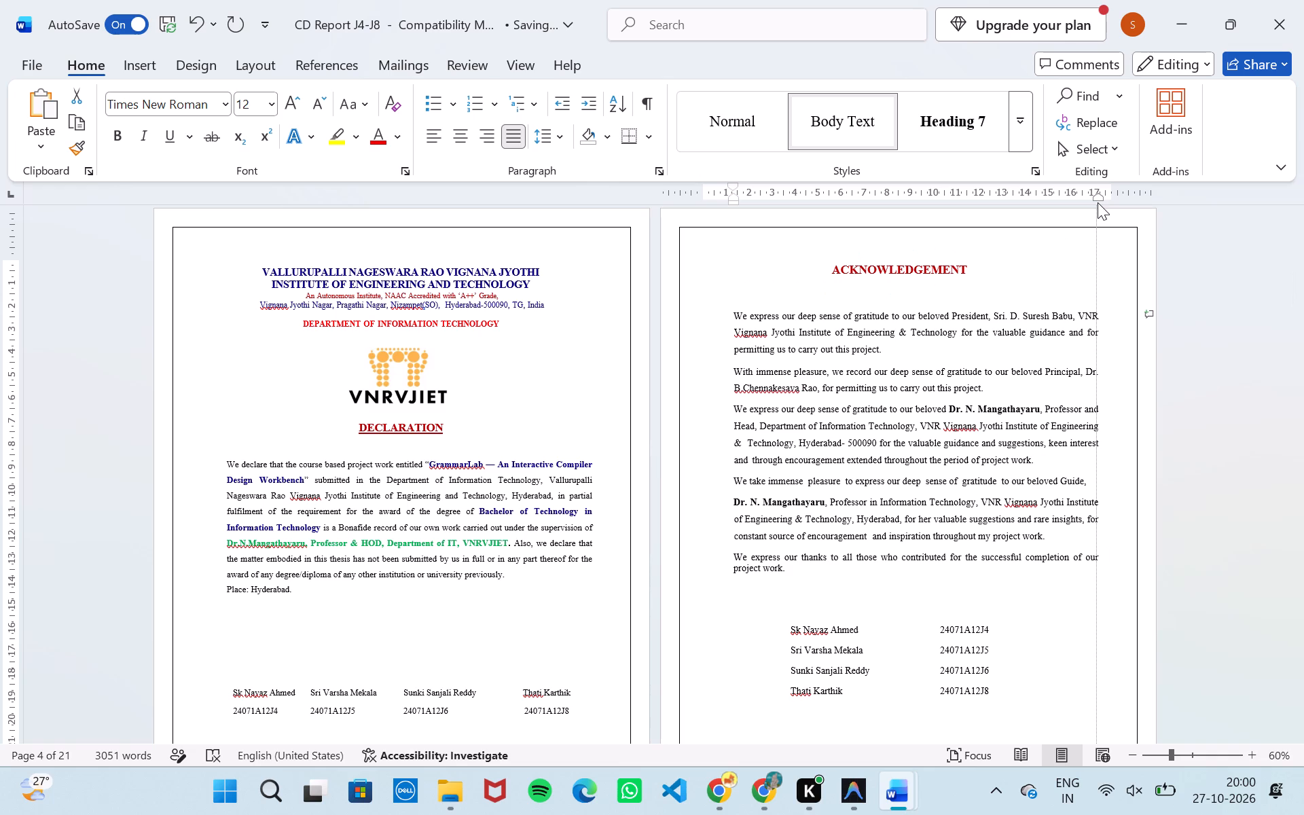
{"action": "left_click", "coordinate": [792, 289]}
Look through the report from the Acknowledgement to the references, checking layout and the page numbers on which each chapter falls.
{"action": "scroll", "coordinate": [820, 558], "scroll_direction": "down", "scroll_amount": 5}
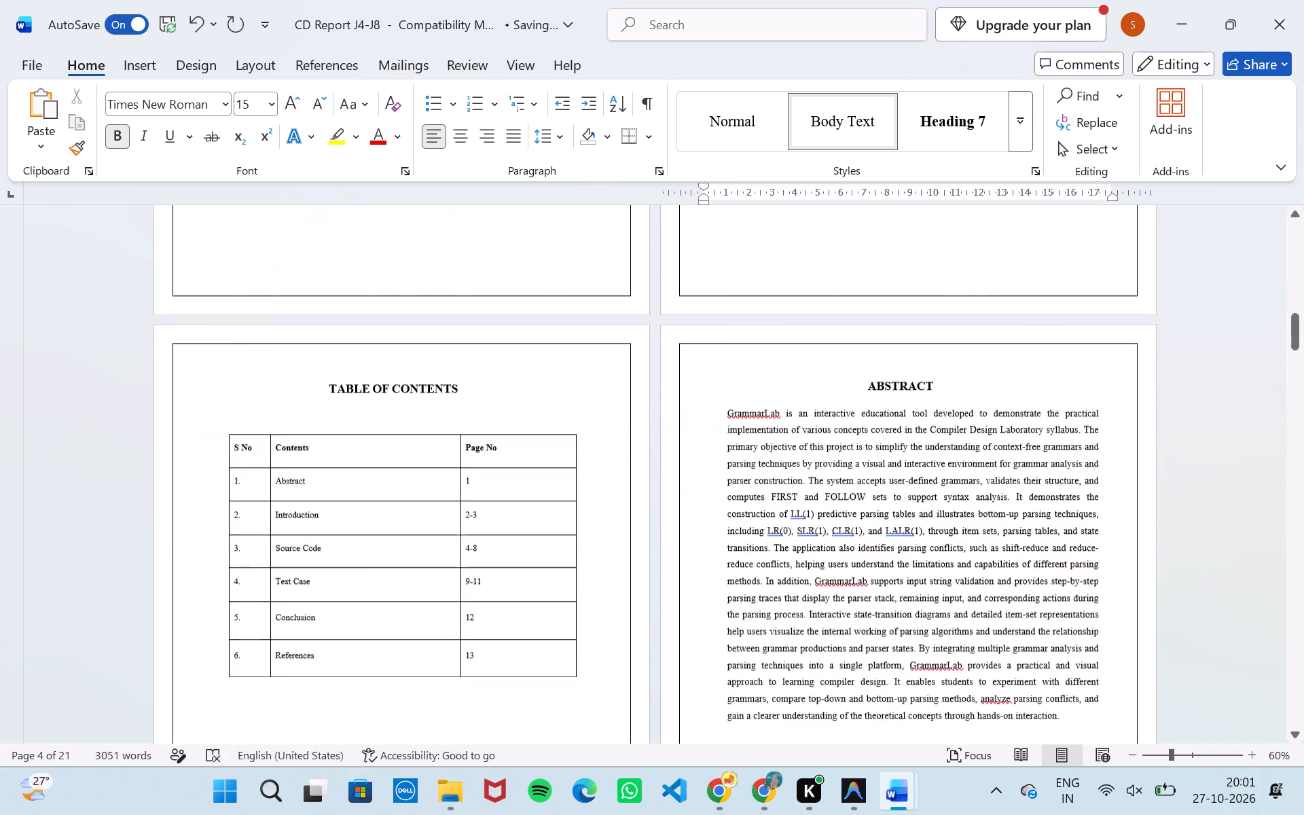
{"action": "scroll", "coordinate": [820, 558], "scroll_direction": "down", "scroll_amount": 2}
{"action": "scroll", "coordinate": [662, 623], "scroll_direction": "down", "scroll_amount": 2}
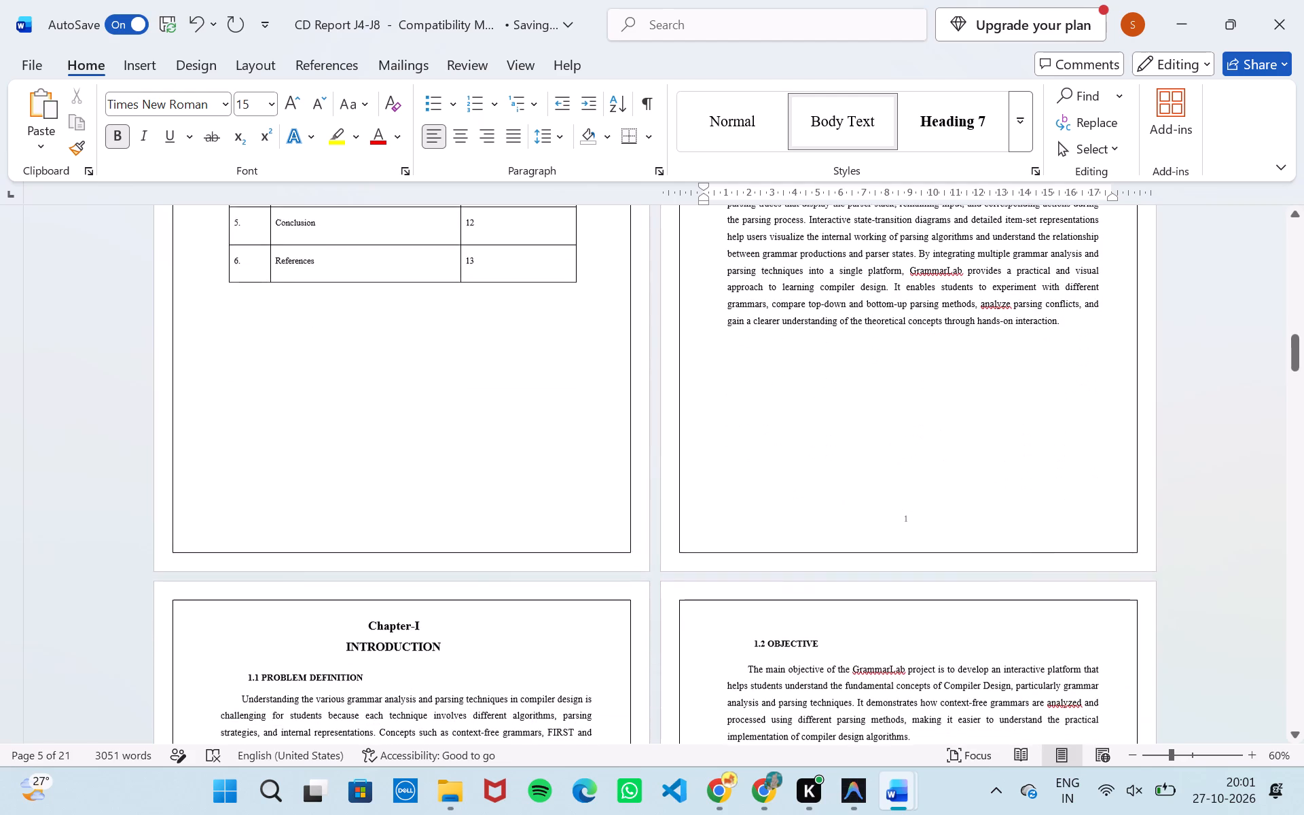
{"action": "scroll", "coordinate": [662, 623], "scroll_direction": "down", "scroll_amount": 8}
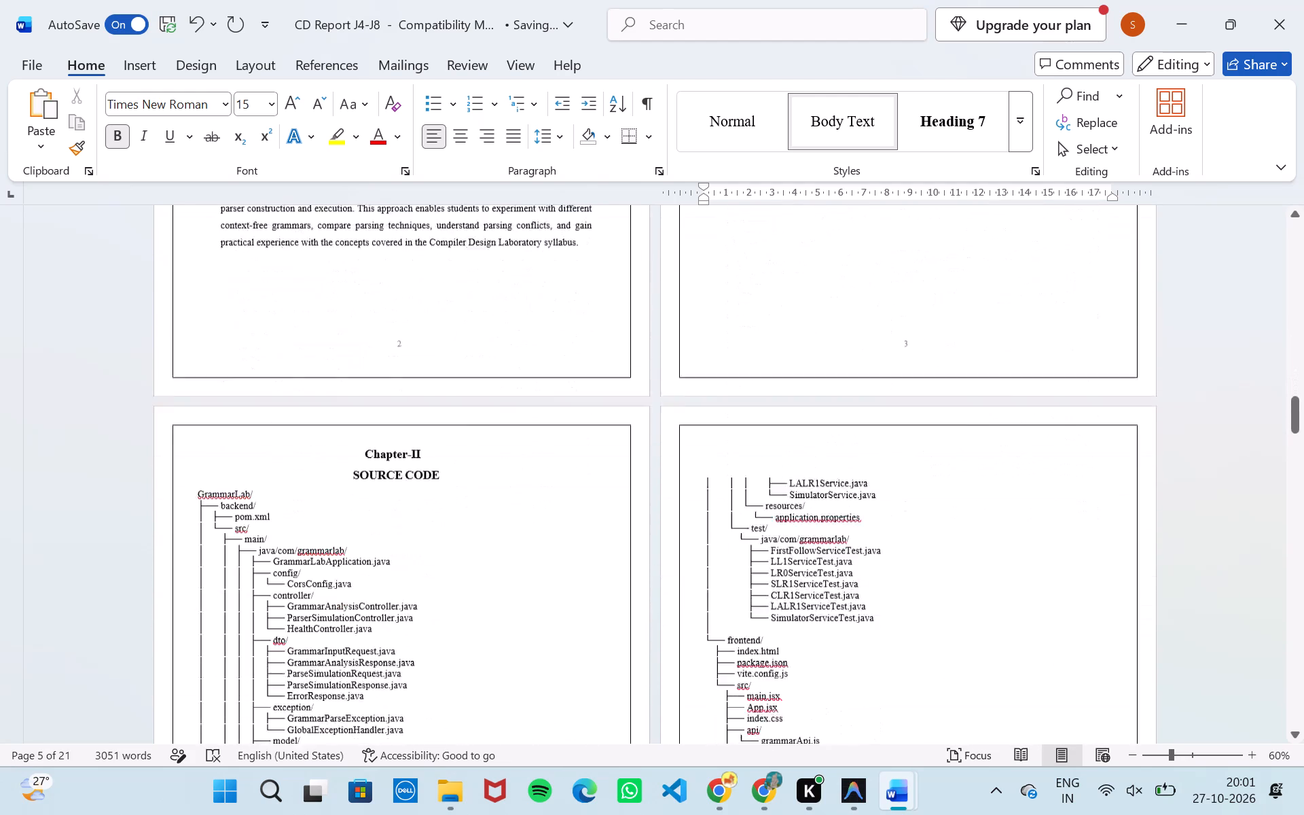
{"action": "scroll", "coordinate": [662, 623], "scroll_direction": "down", "scroll_amount": 4}
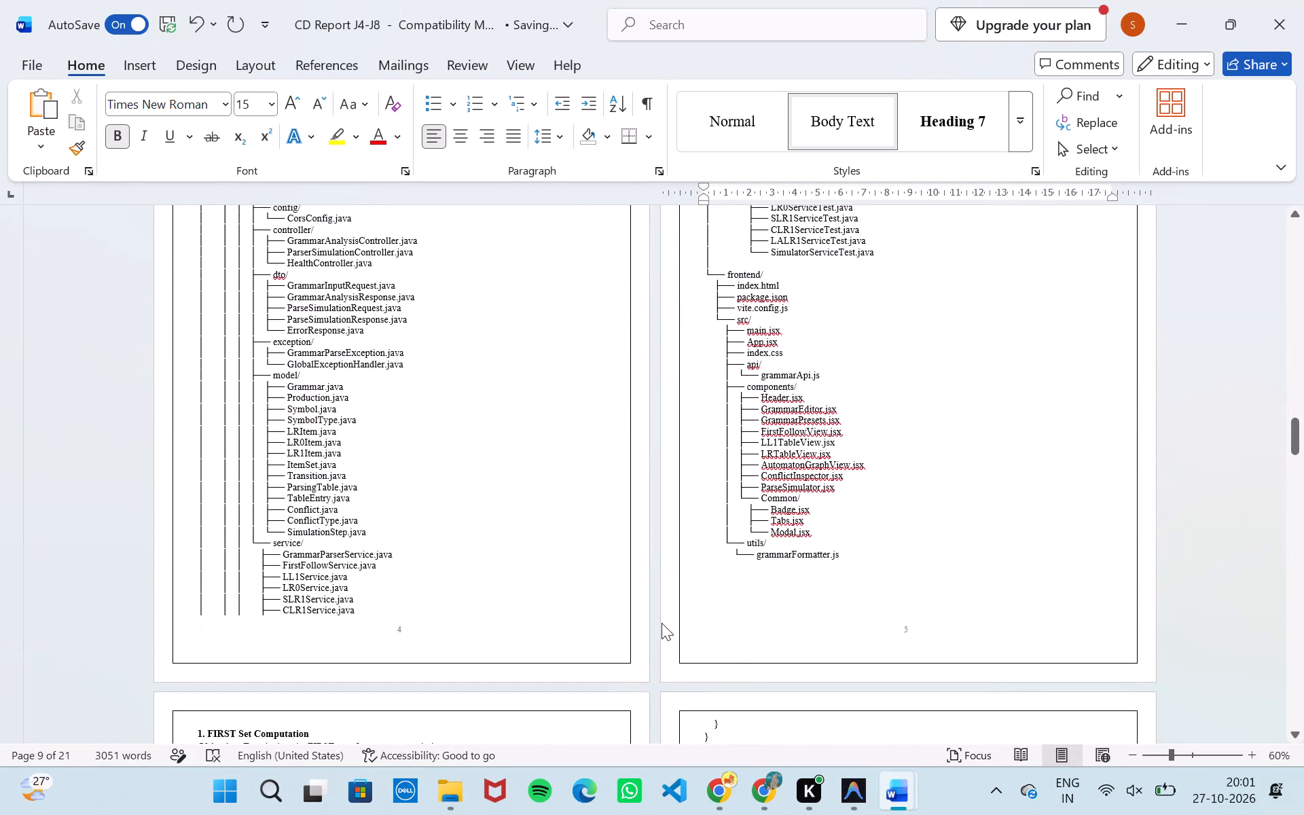
{"action": "scroll", "coordinate": [662, 623], "scroll_direction": "up", "scroll_amount": 1, "text": "ctrl"}
{"action": "scroll", "coordinate": [662, 623], "scroll_direction": "down", "scroll_amount": 3, "text": "ctrl"}
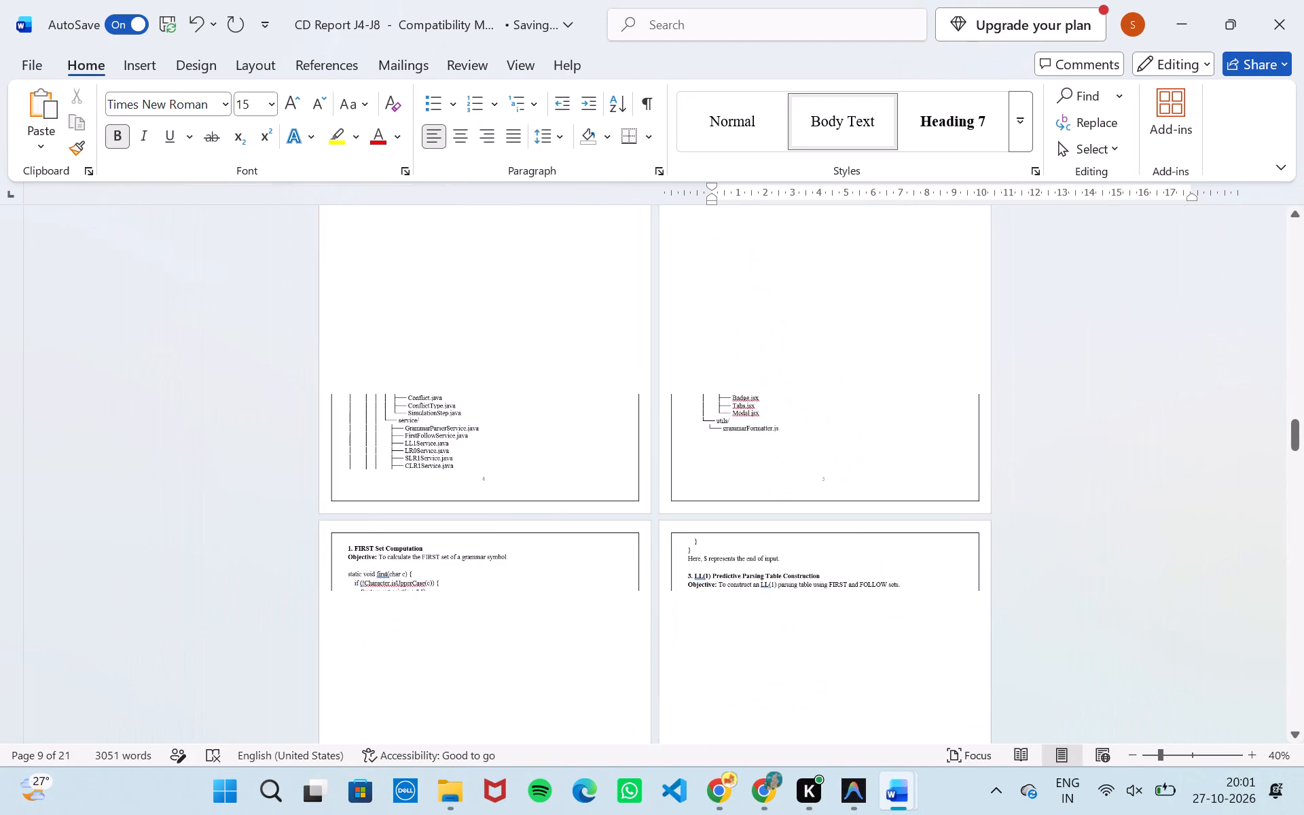
{"action": "scroll", "coordinate": [662, 623], "scroll_direction": "up", "scroll_amount": 1}
{"action": "scroll", "coordinate": [662, 623], "scroll_direction": "down", "scroll_amount": 5}
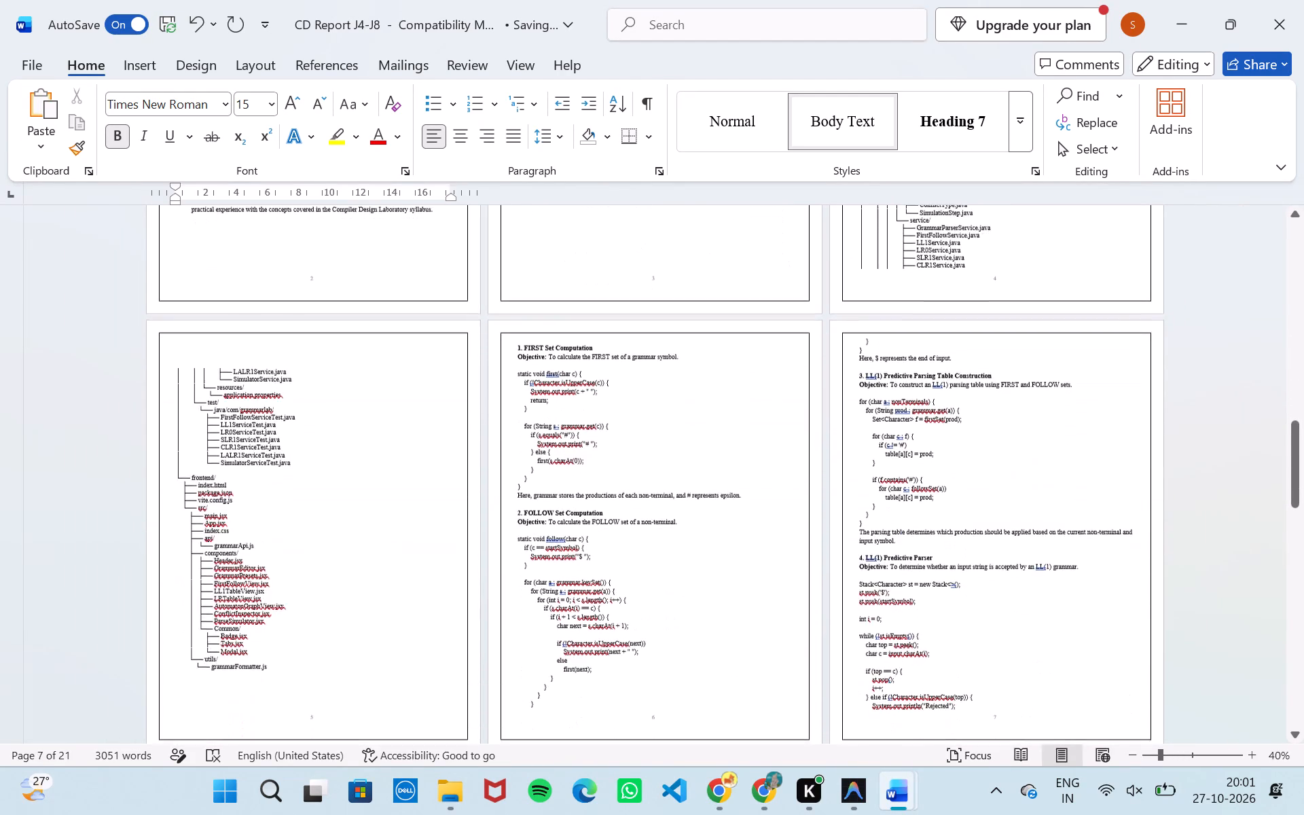
{"action": "scroll", "coordinate": [662, 623], "scroll_direction": "down", "scroll_amount": 5}
{"action": "scroll", "coordinate": [662, 623], "scroll_direction": "up", "scroll_amount": 3}
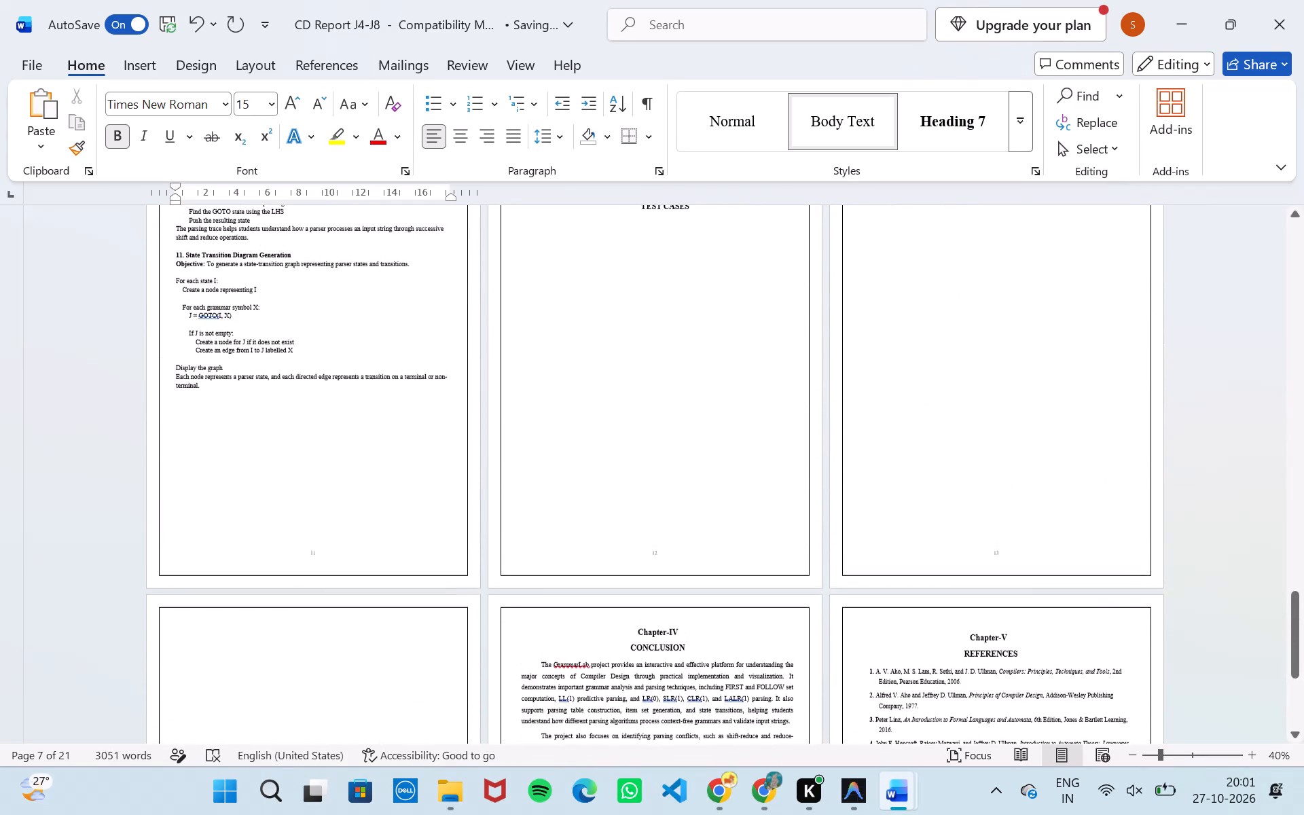
{"action": "scroll", "coordinate": [662, 623], "scroll_direction": "up", "scroll_amount": 6}
{"action": "scroll", "coordinate": [662, 623], "scroll_direction": "down", "scroll_amount": 6}
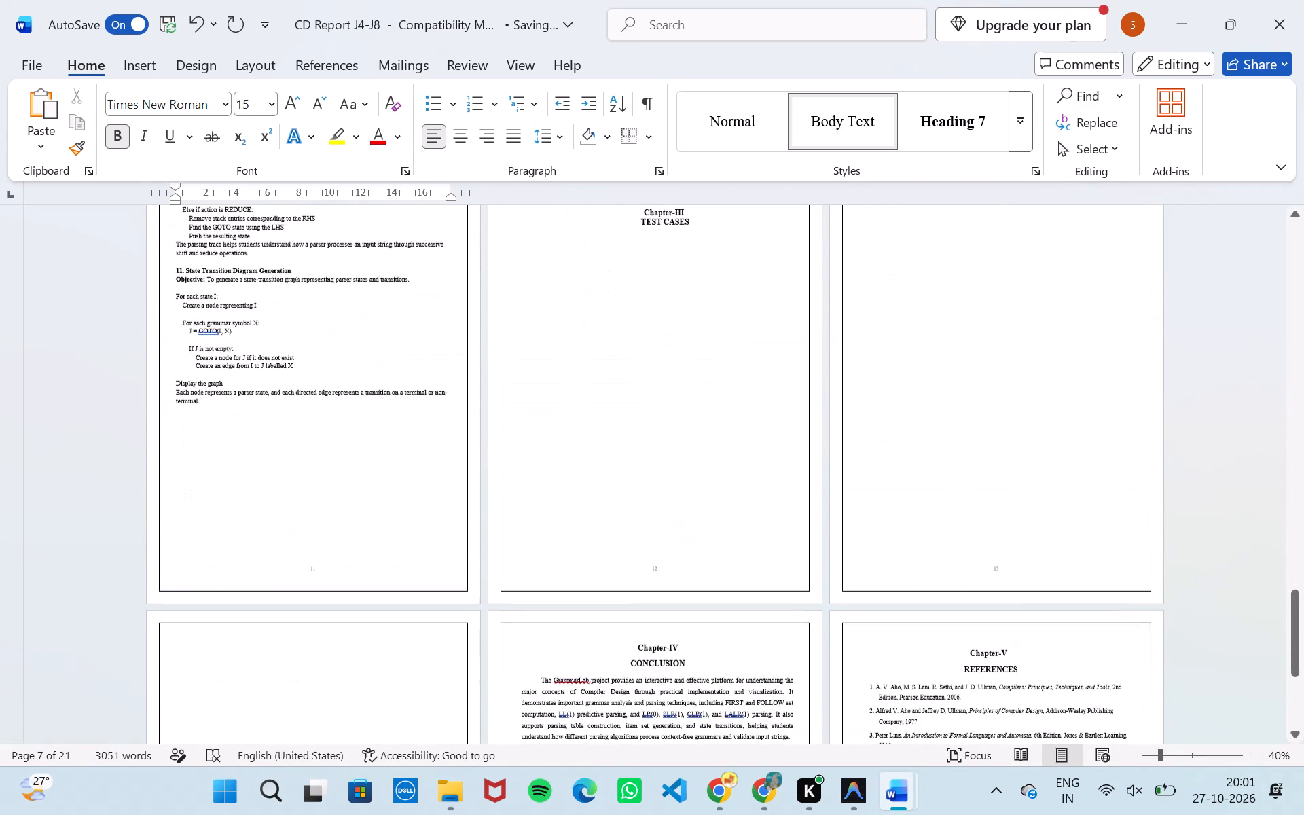
Change the Source Code page range in the table of contents to 4-11.
{"action": "scroll", "coordinate": [662, 623], "scroll_direction": "up", "scroll_amount": 10}
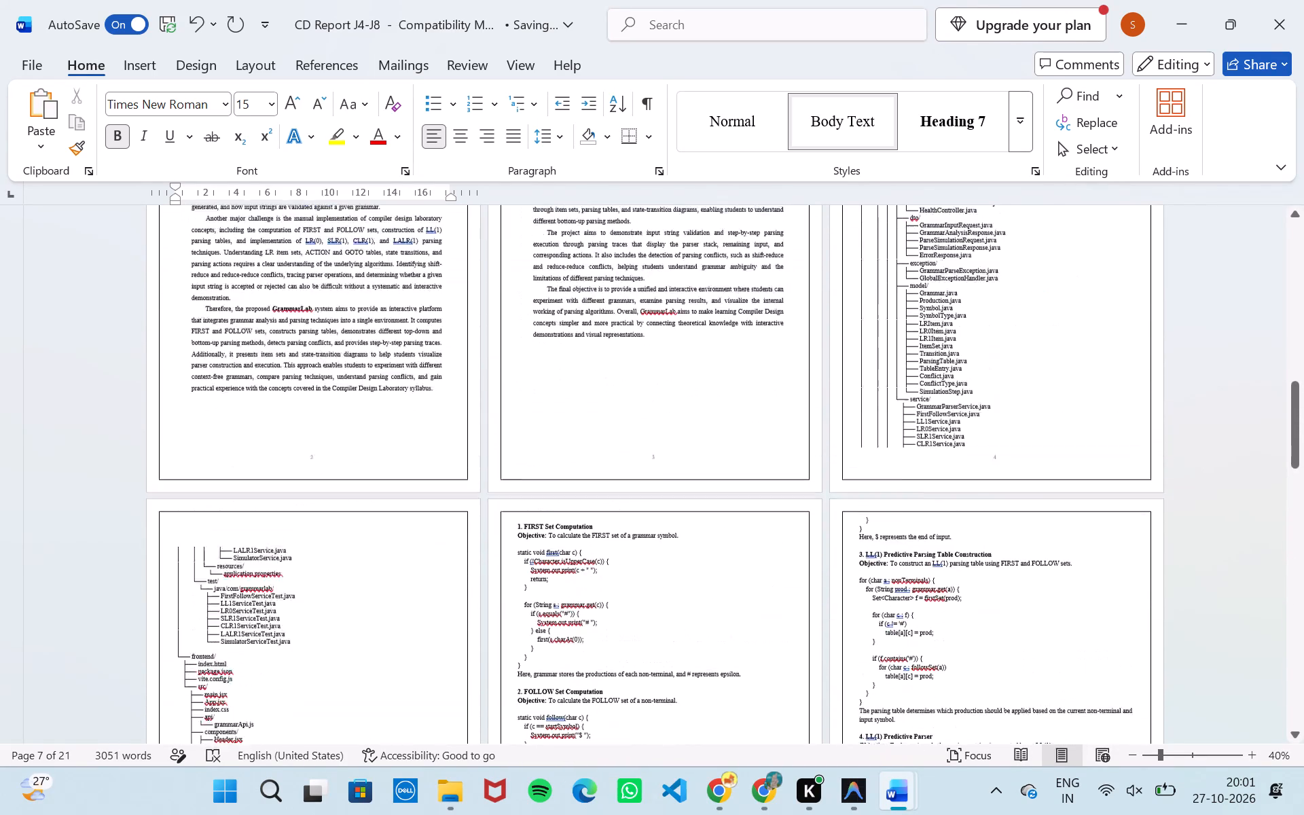
{"action": "scroll", "coordinate": [662, 623], "scroll_direction": "up", "scroll_amount": 6}
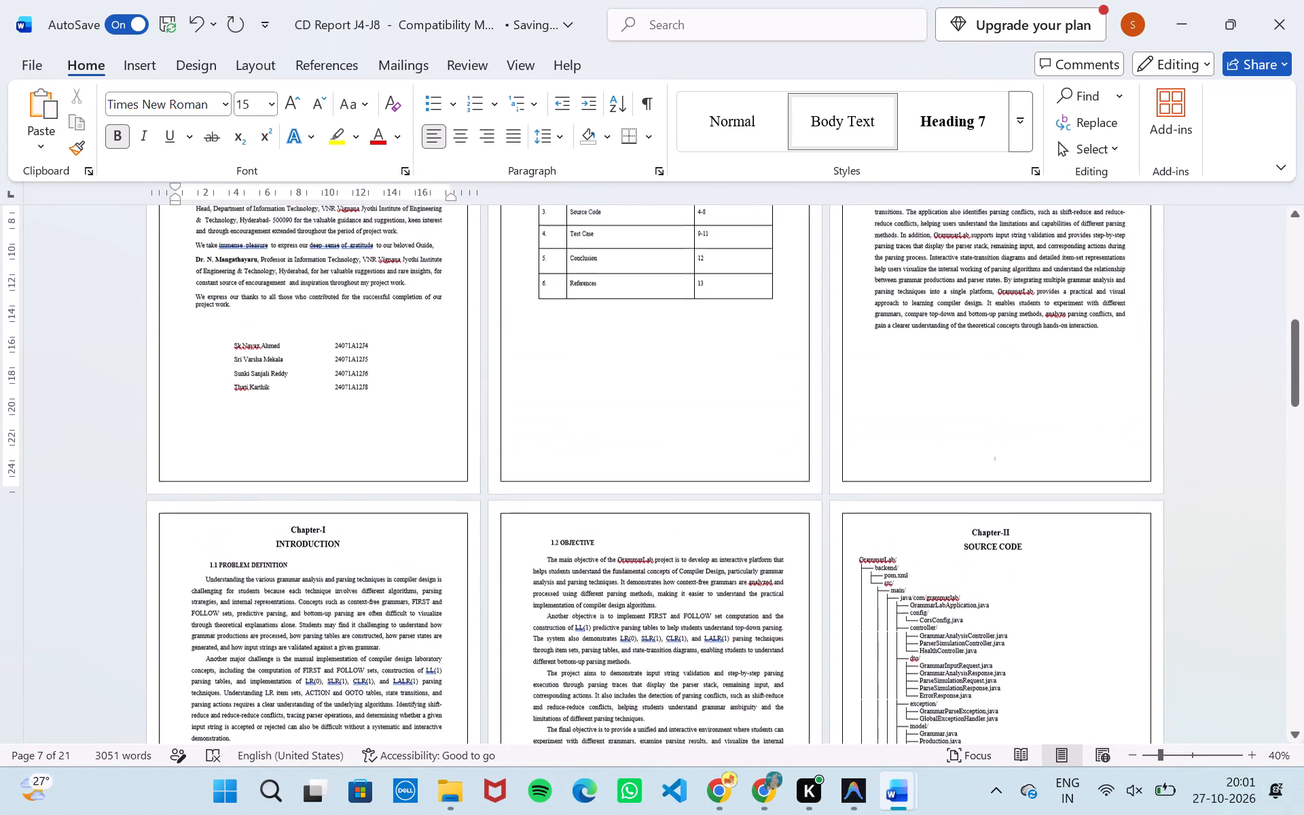
{"action": "scroll", "coordinate": [662, 623], "scroll_direction": "up", "scroll_amount": 2}
{"action": "left_click", "coordinate": [723, 376]}
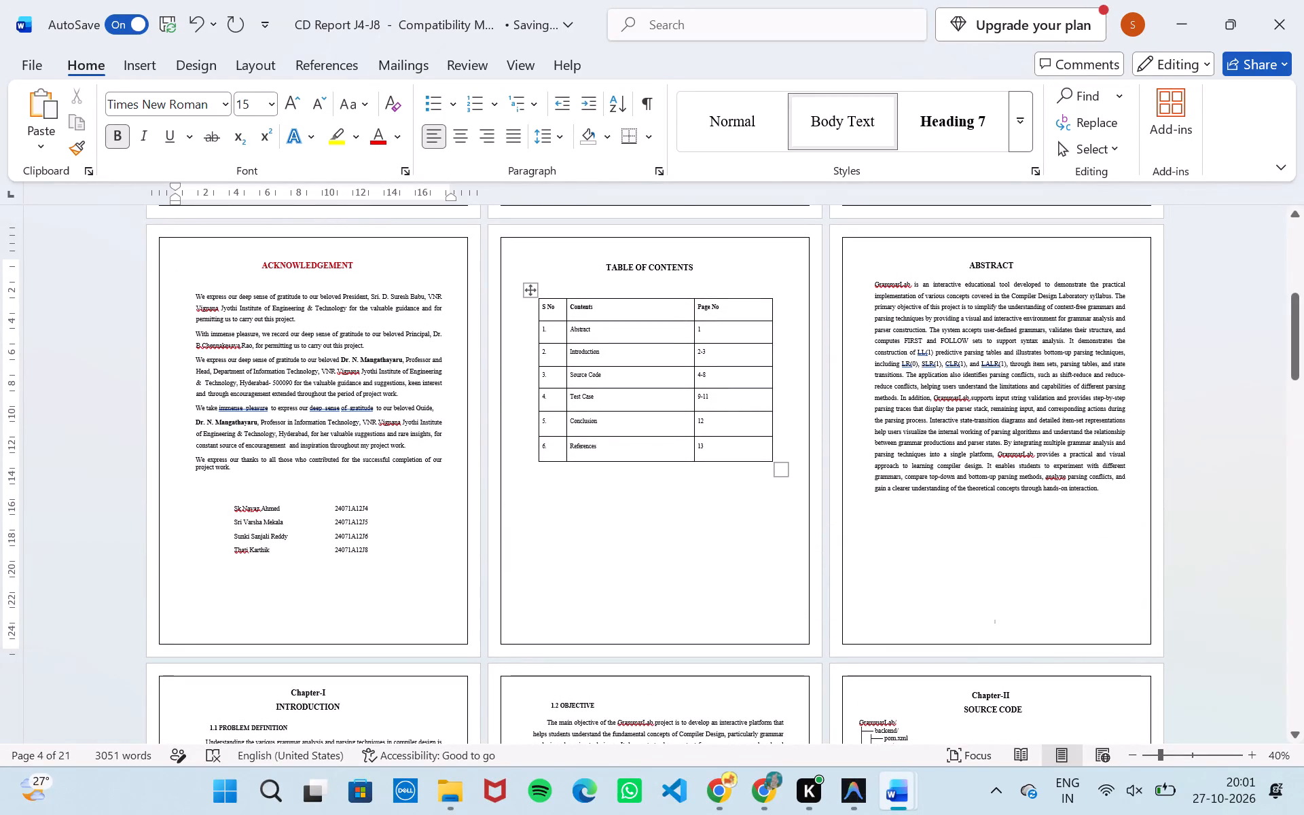
{"action": "key", "text": "BackSpace"}
{"action": "type", "text": "11"}
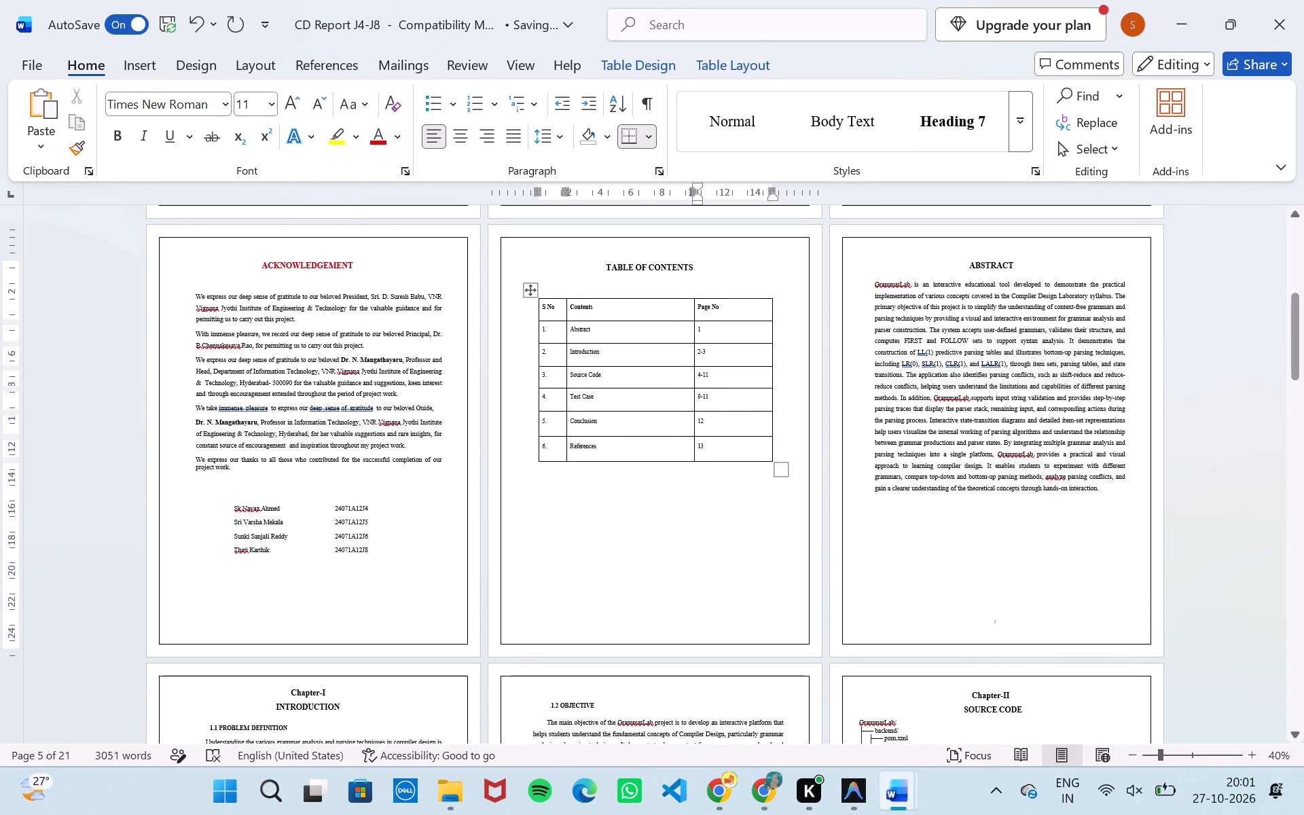
Replace the Test Case page range in the table of contents with "12-".
{"action": "left_click", "coordinate": [718, 395]}
{"action": "key", "text": "BackSpace"}
{"action": "key", "text": "BackSpace"}
{"action": "key", "text": "BackSpace"}
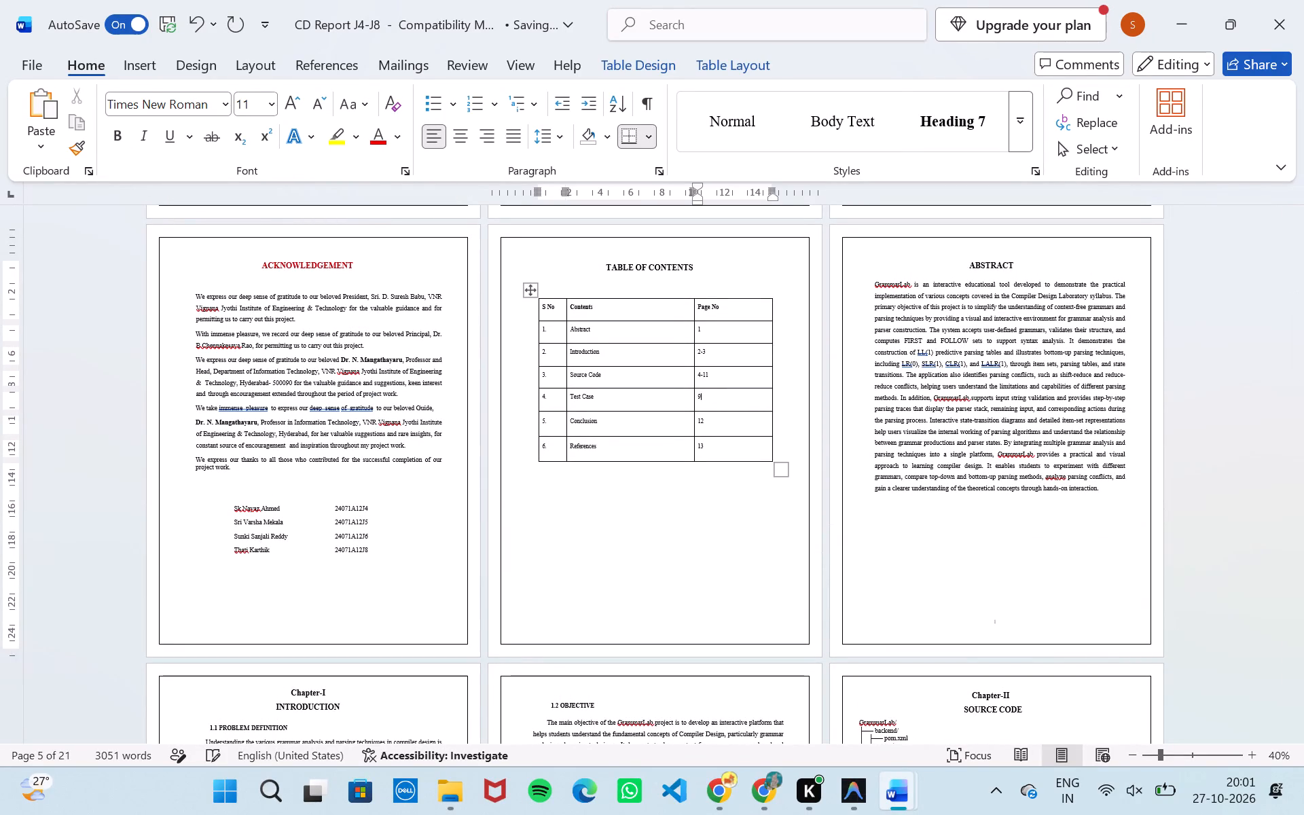
{"action": "key", "text": "BackSpace"}
{"action": "type", "text": "12-"}
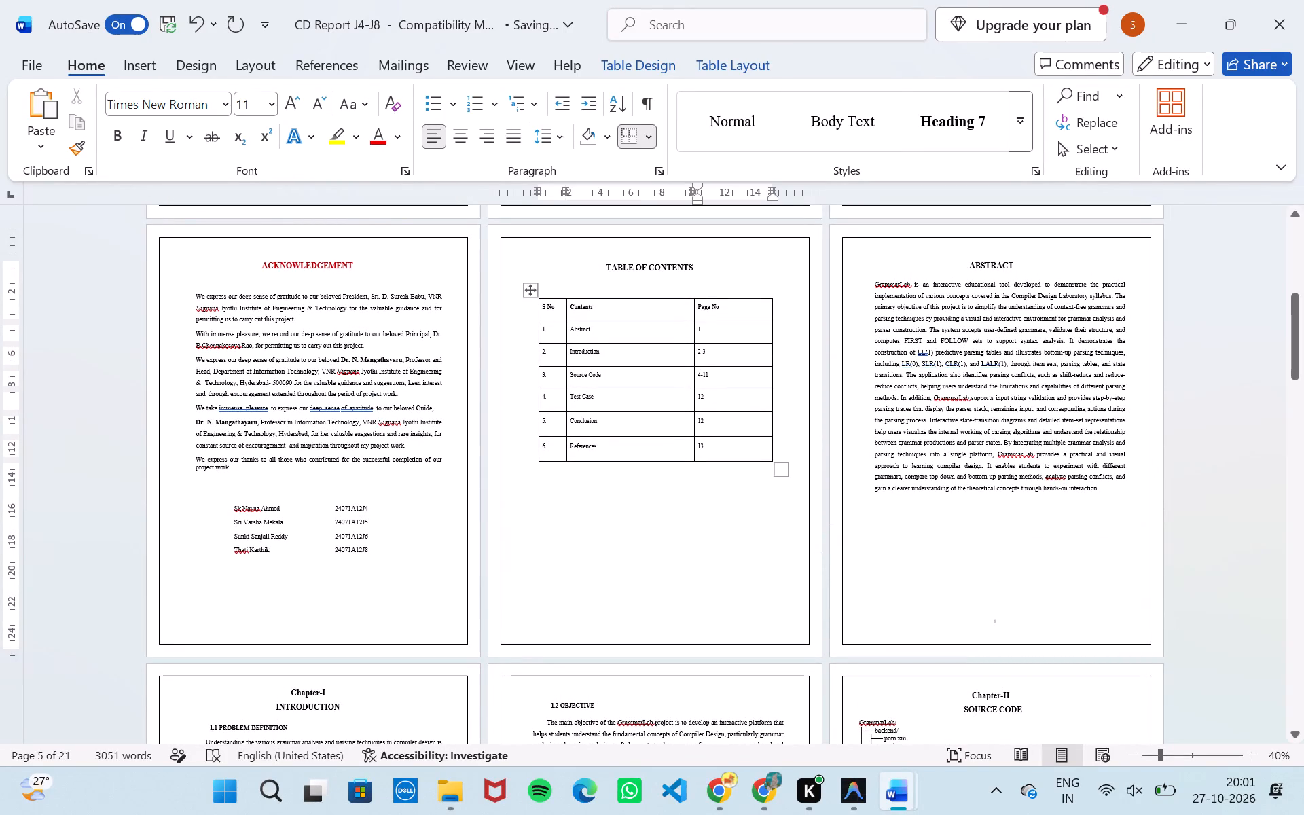
{"action": "left_click", "coordinate": [731, 541]}
{"action": "scroll", "coordinate": [731, 541], "scroll_direction": "up", "scroll_amount": 1, "text": "ctrl"}
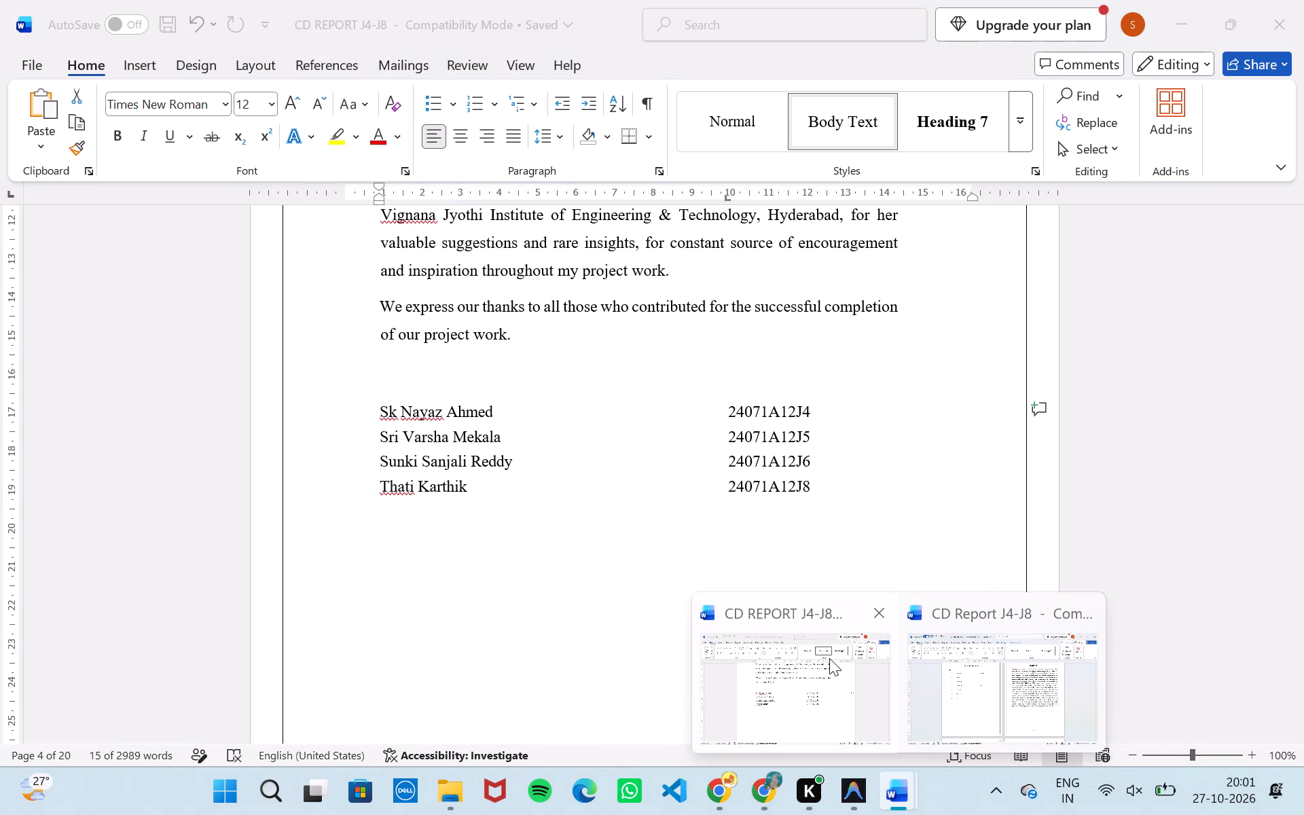
Switch to the other open Word document, the data mining CD REPORT J4-J8, and close it.
{"action": "left_click", "coordinate": [829, 658]}
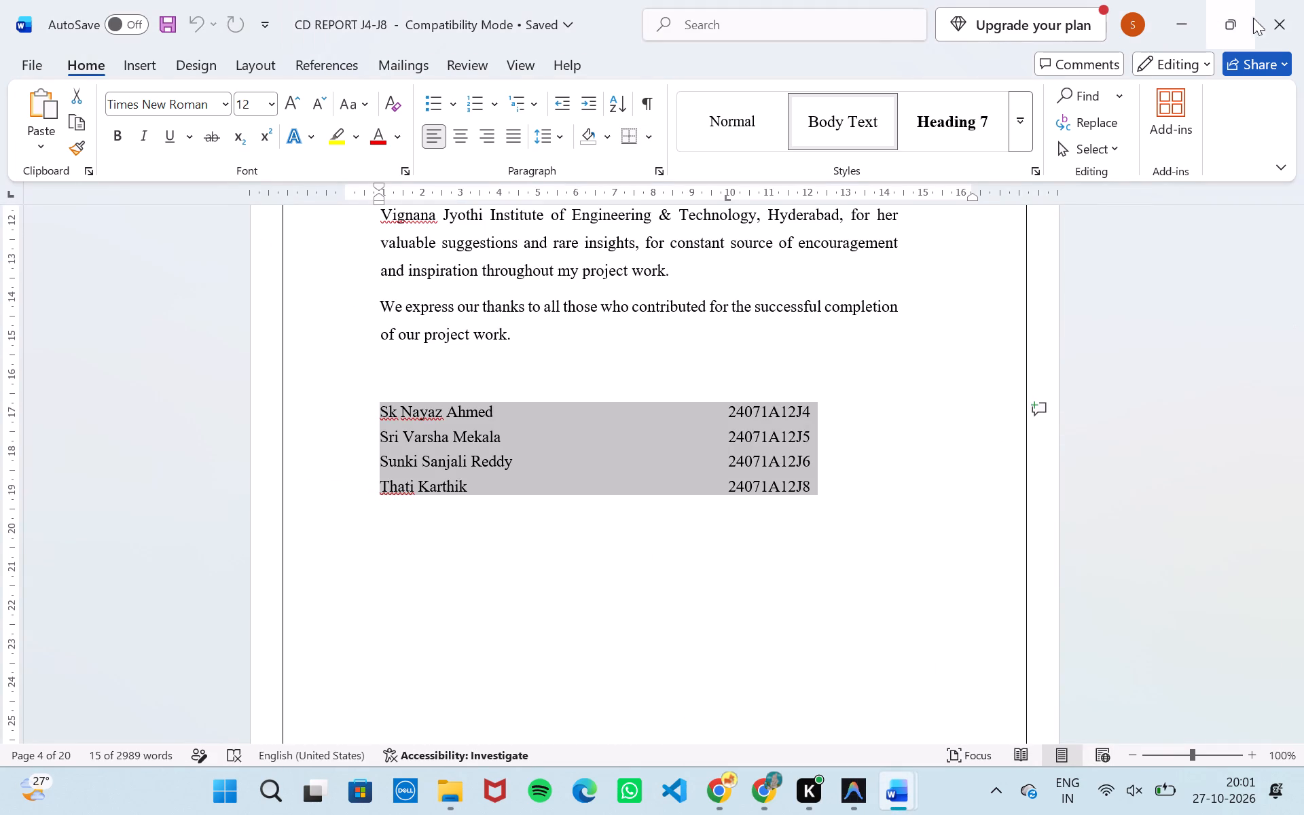
{"action": "left_click", "coordinate": [1281, 17]}
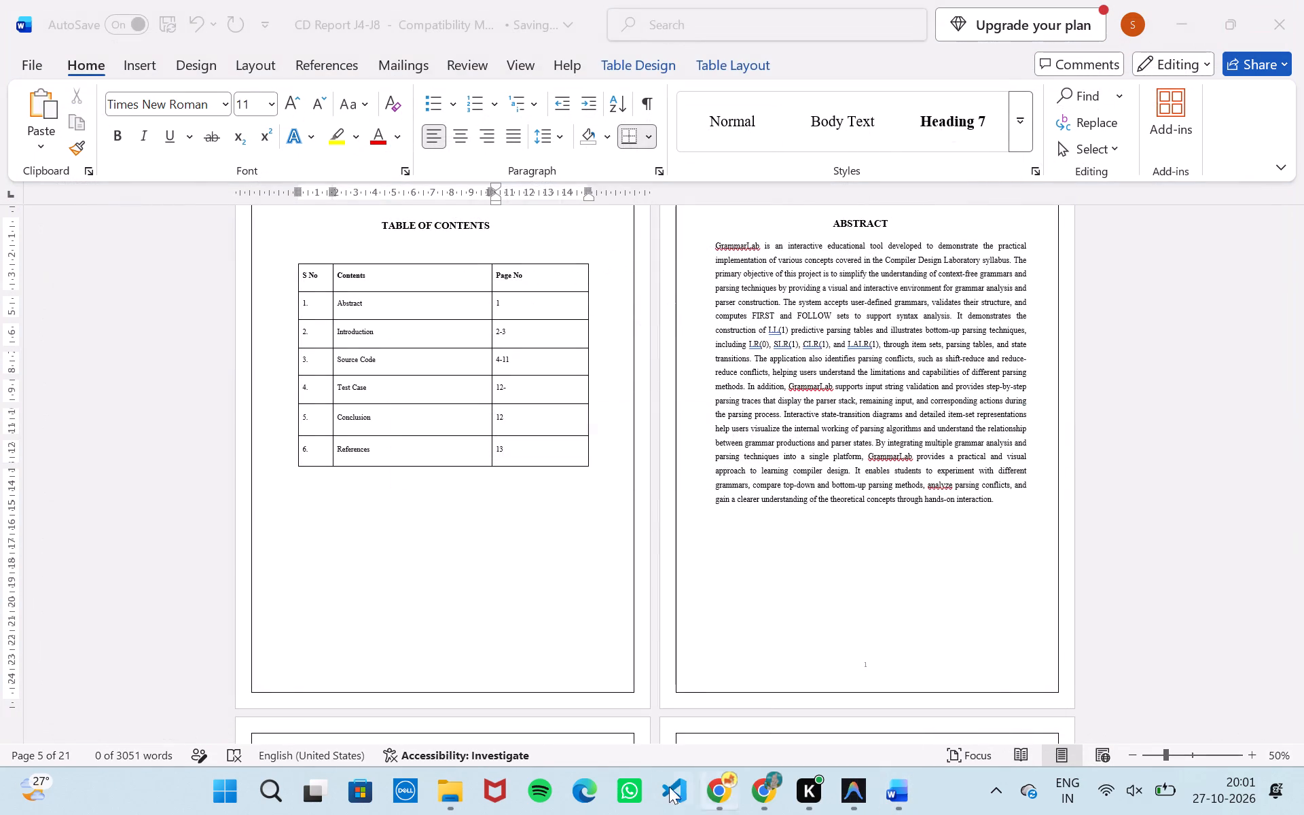
In the Downloads folder in File Explorer, delete the CD REPORT PDF and the CD_REPORT_J9_K2 Word document.
{"action": "left_click", "coordinate": [437, 788]}
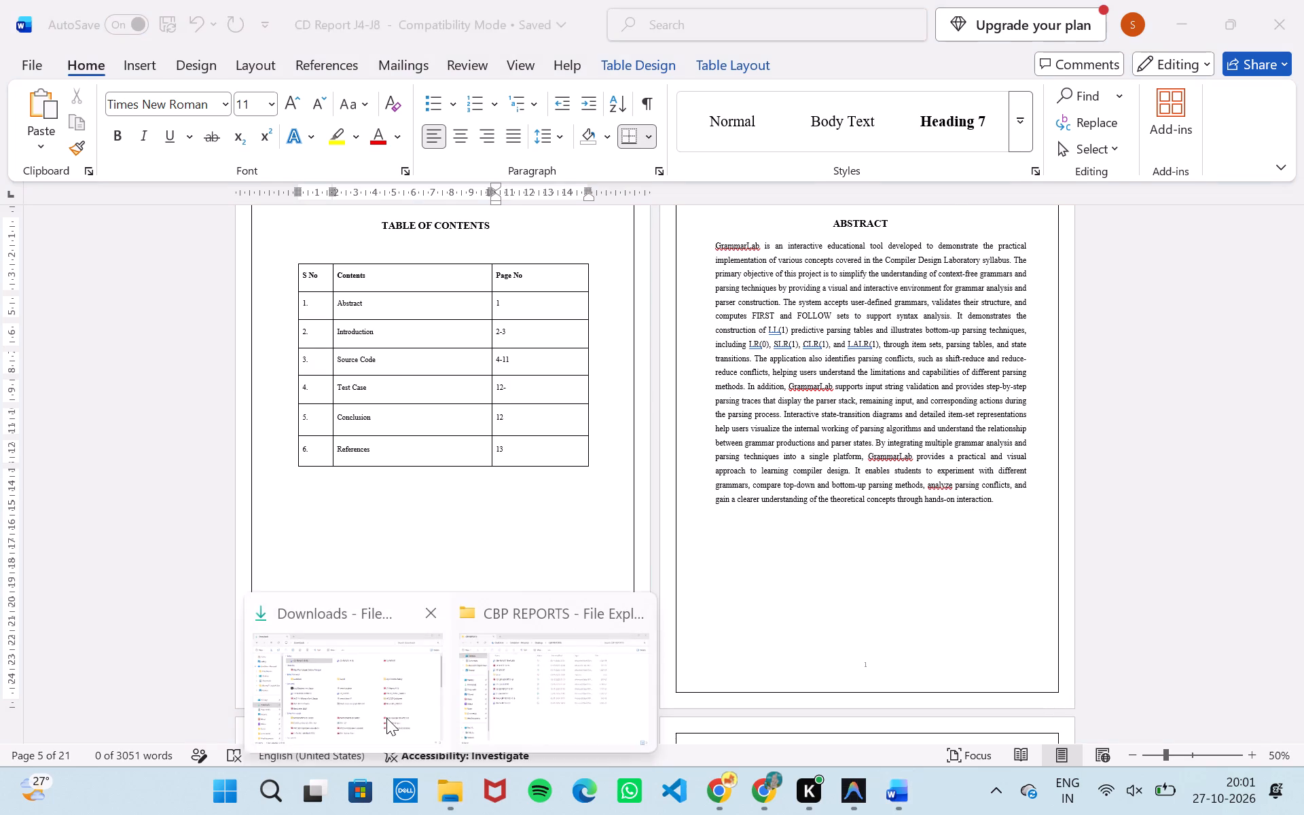
{"action": "left_click", "coordinate": [386, 718]}
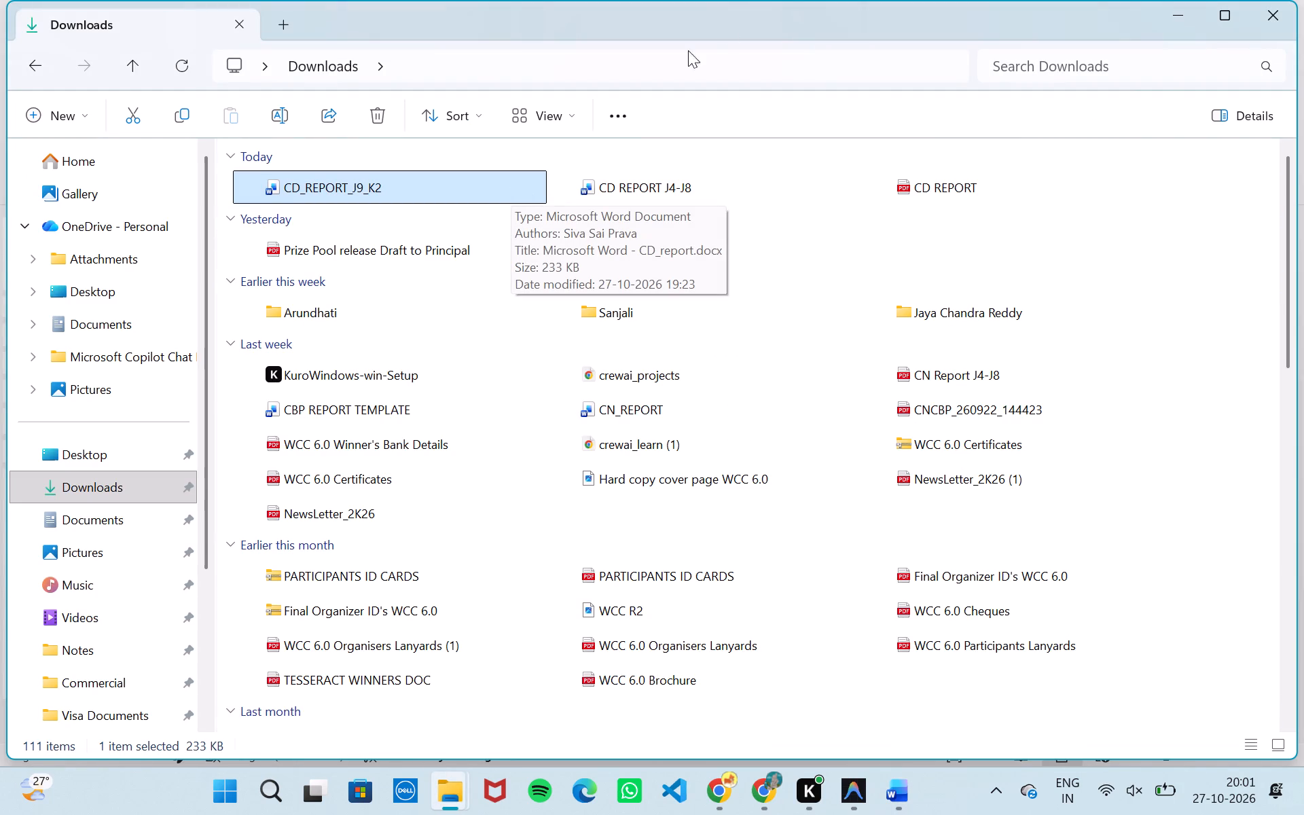
{"action": "left_click", "coordinate": [724, 3]}
{"action": "left_click", "coordinate": [177, 73]}
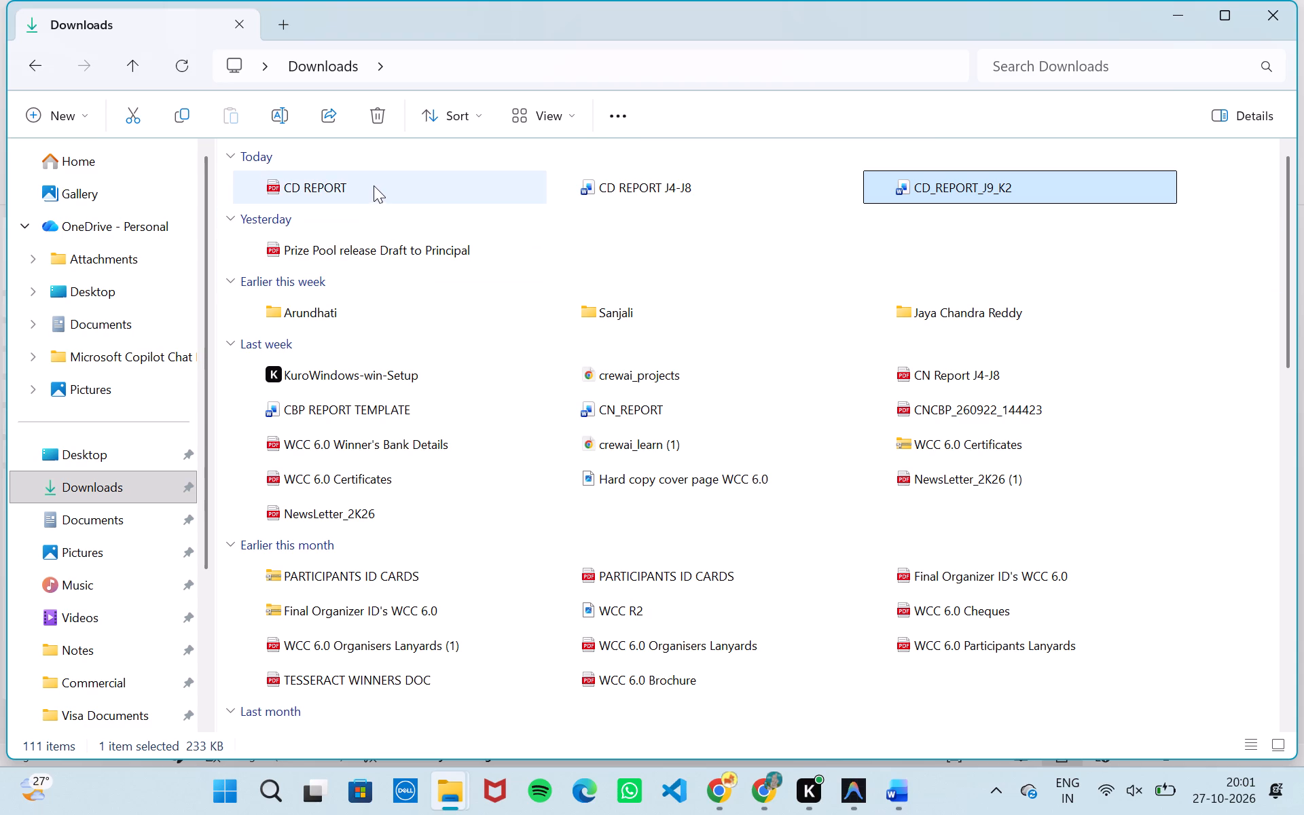
{"action": "left_click", "coordinate": [378, 189]}
{"action": "key", "text": "Delete"}
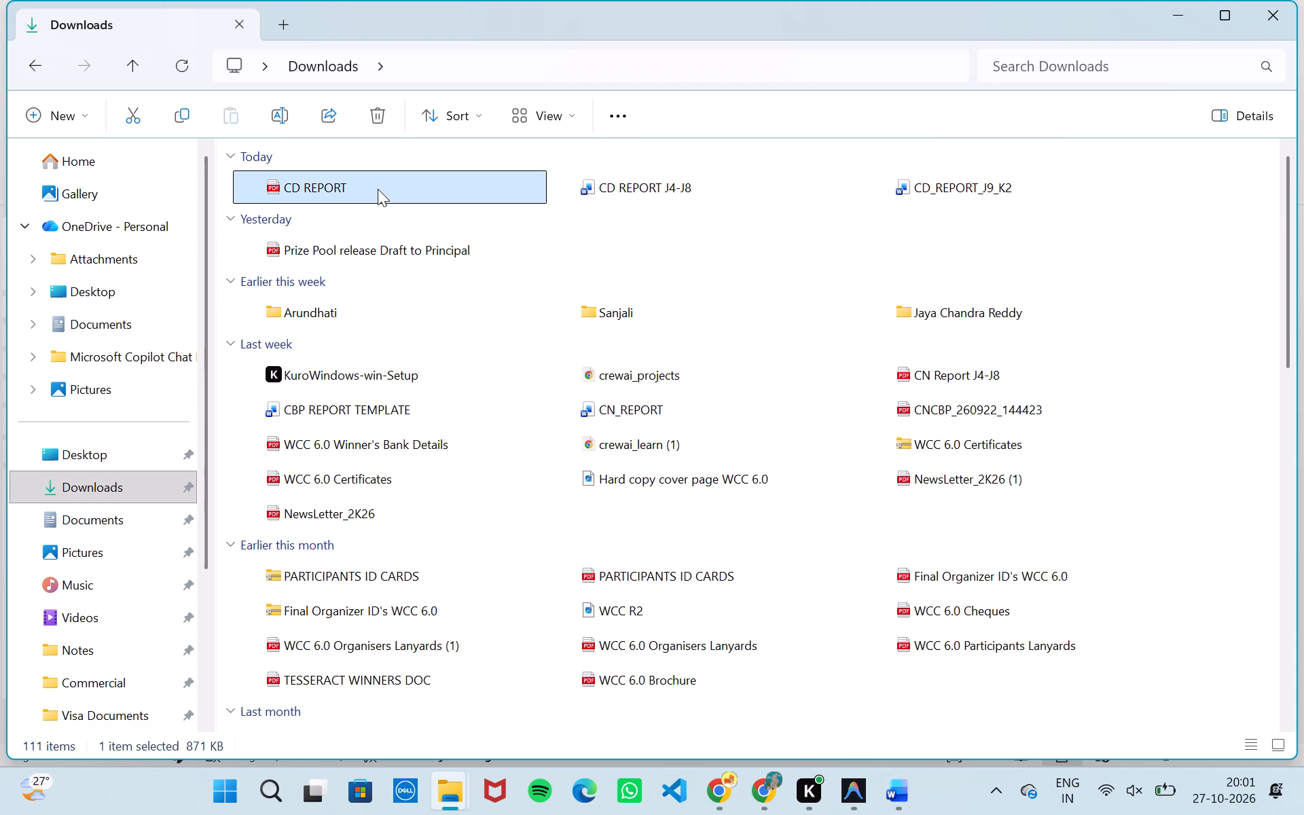
{"action": "left_click", "coordinate": [632, 191]}
{"action": "key", "text": "Delete"}
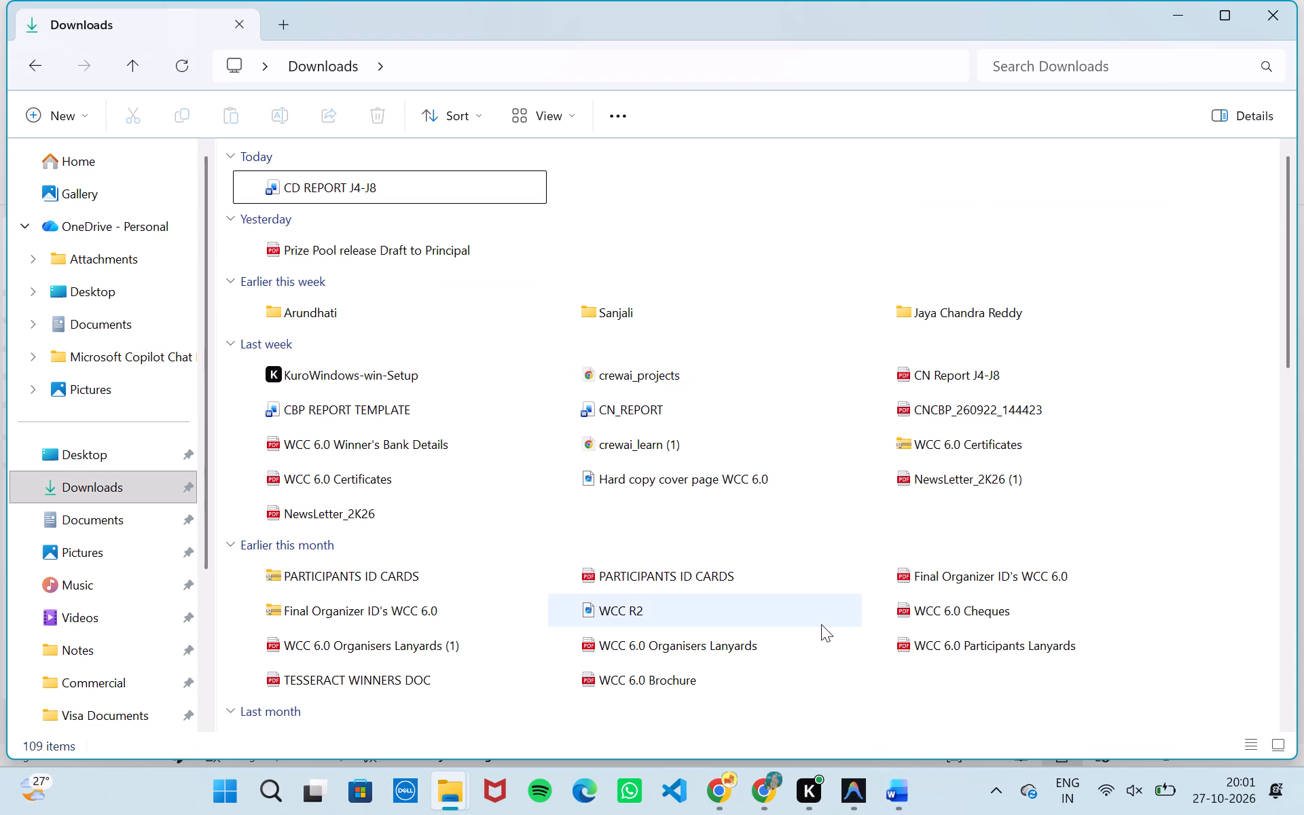
Return to the CD Report J4-J8 document in Word and look over the list of recent files.
{"action": "left_click", "coordinate": [888, 782]}
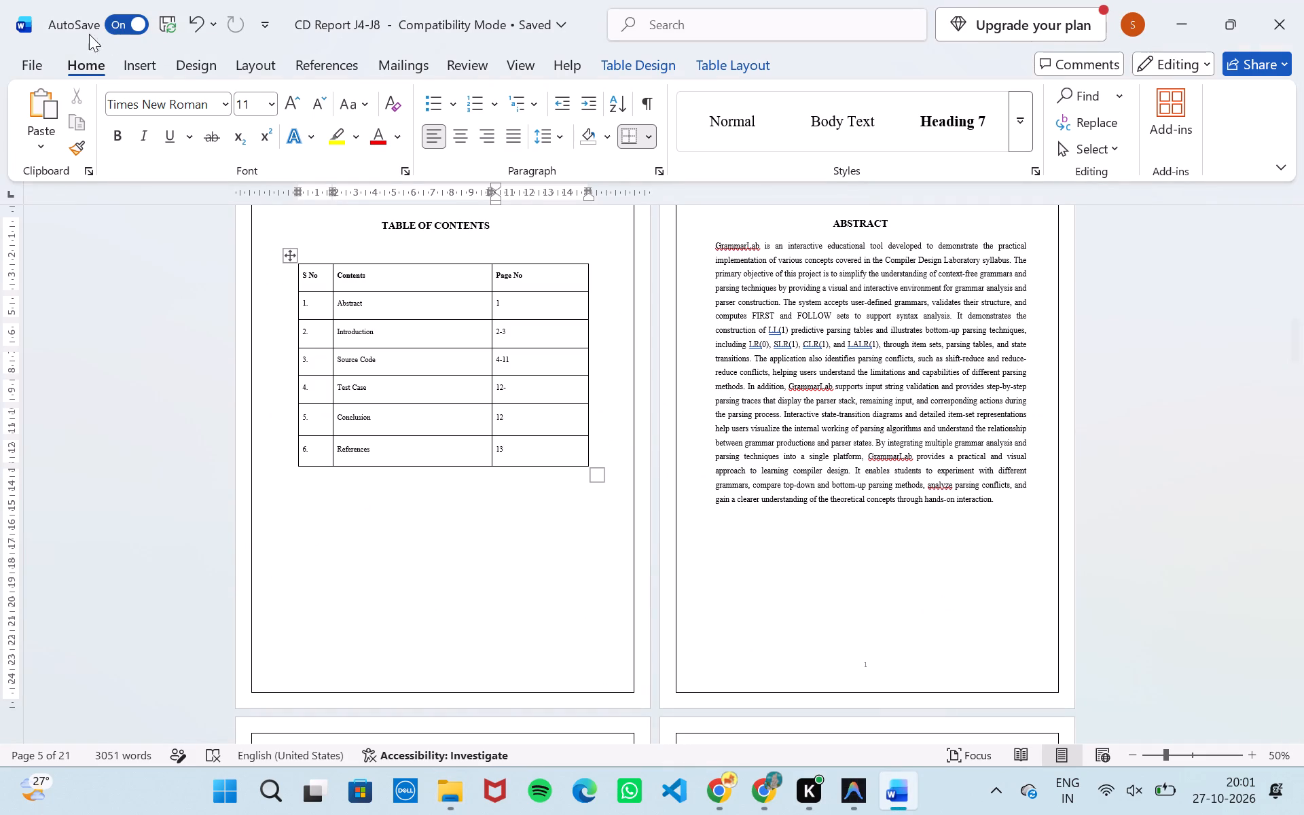
{"action": "left_click", "coordinate": [31, 65]}
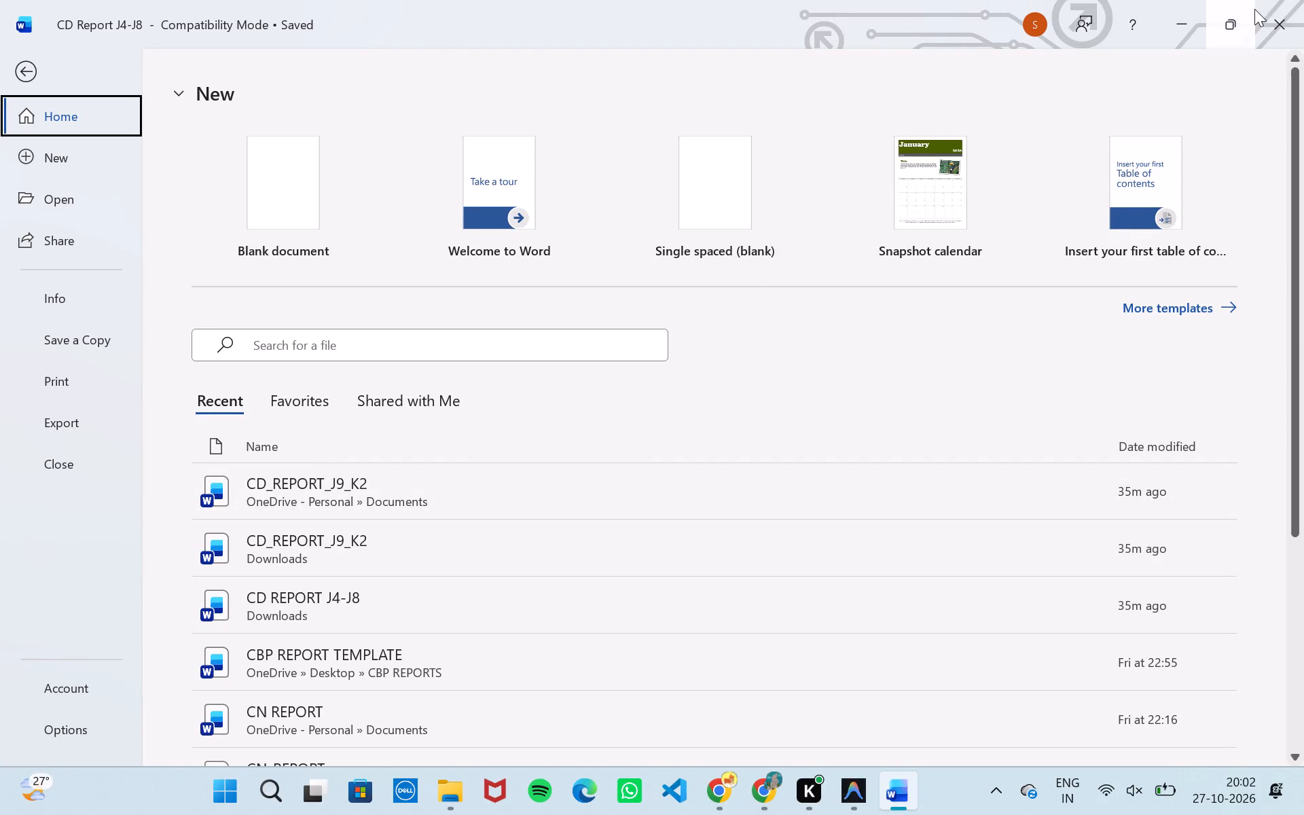
{"action": "left_click", "coordinate": [1189, 20]}
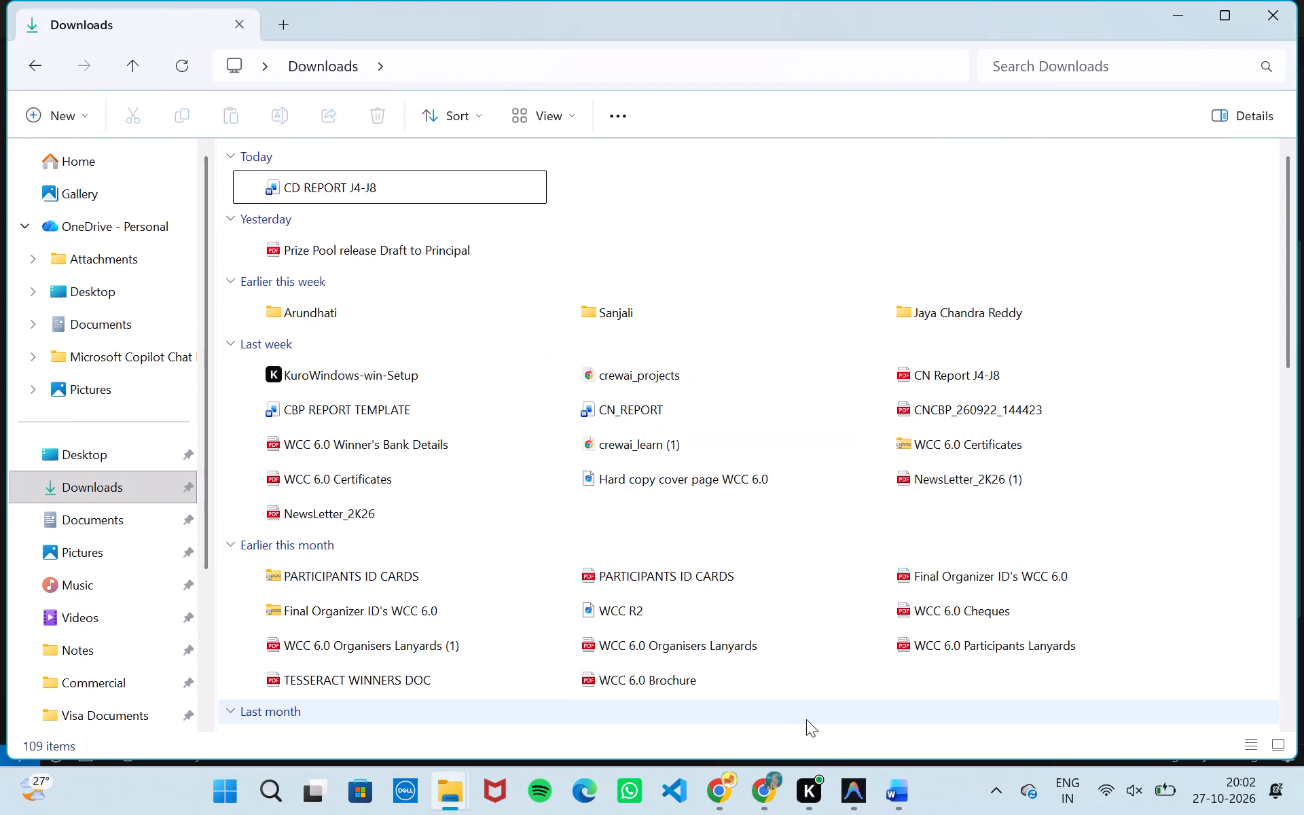
Open CD REPORT J4-J8 from Downloads to check its content, and close it together with the other open report.
{"action": "double_click", "coordinate": [442, 172]}
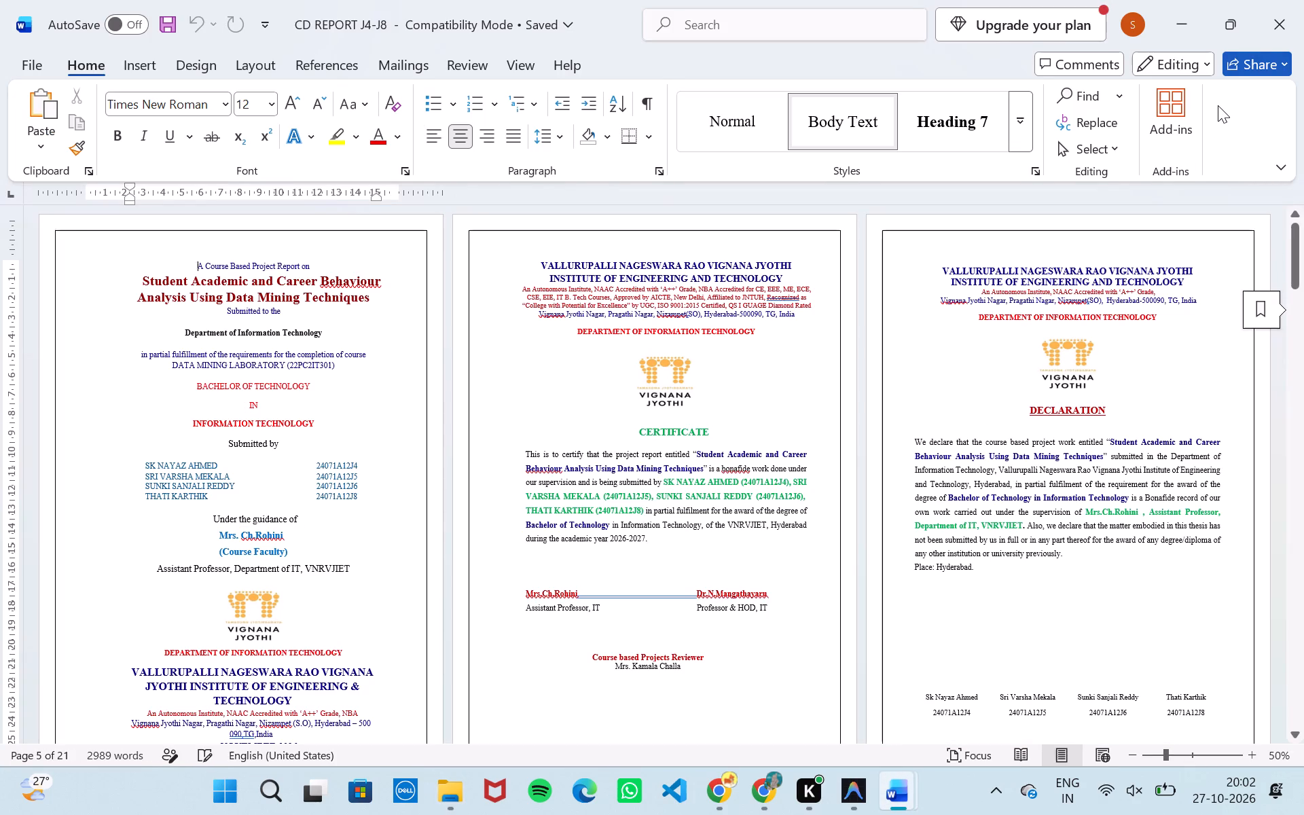
{"action": "left_click", "coordinate": [1267, 27]}
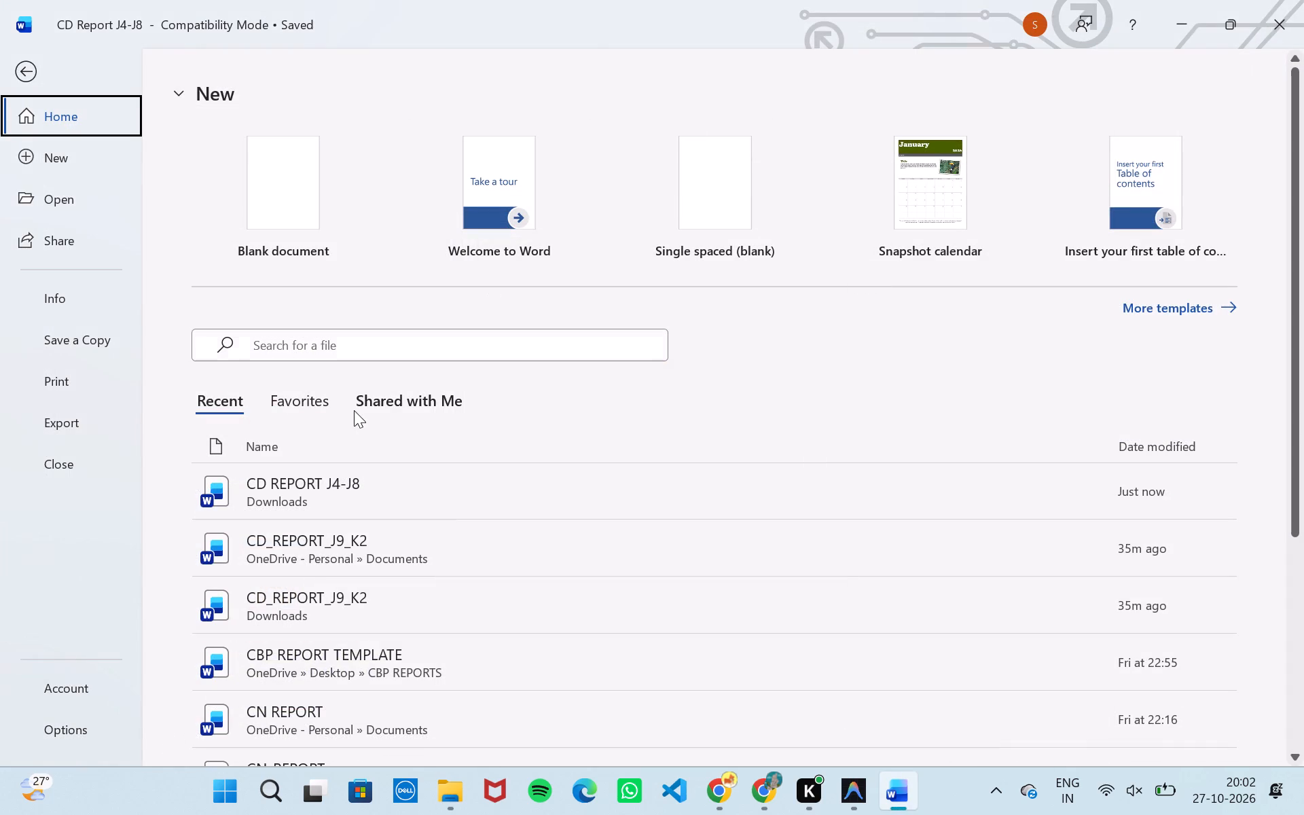
{"action": "left_click", "coordinate": [1285, 38]}
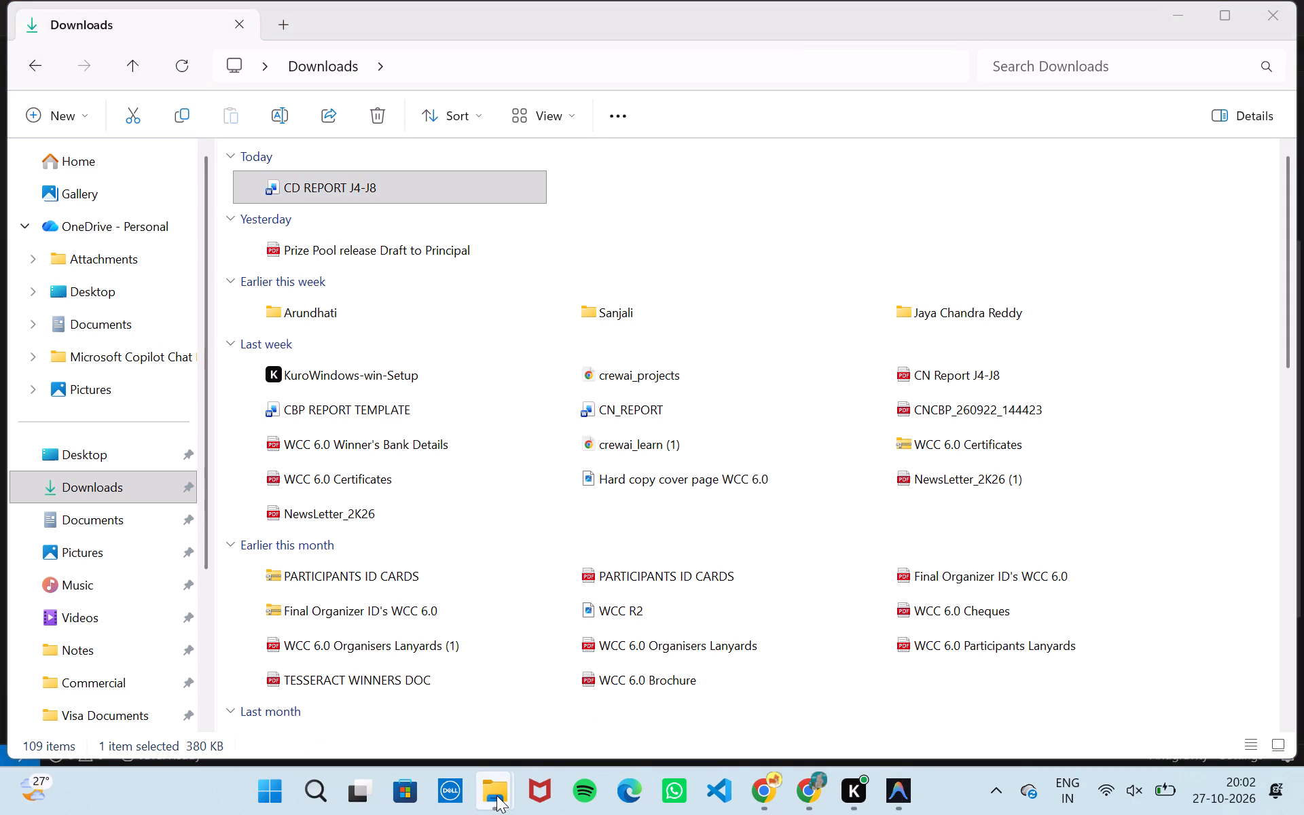
Relaunch Word, open the recent CD REPORT J4-J8 from Downloads and check its front pages.
{"action": "type", "text": "WORD"}
{"action": "key", "text": "Return"}
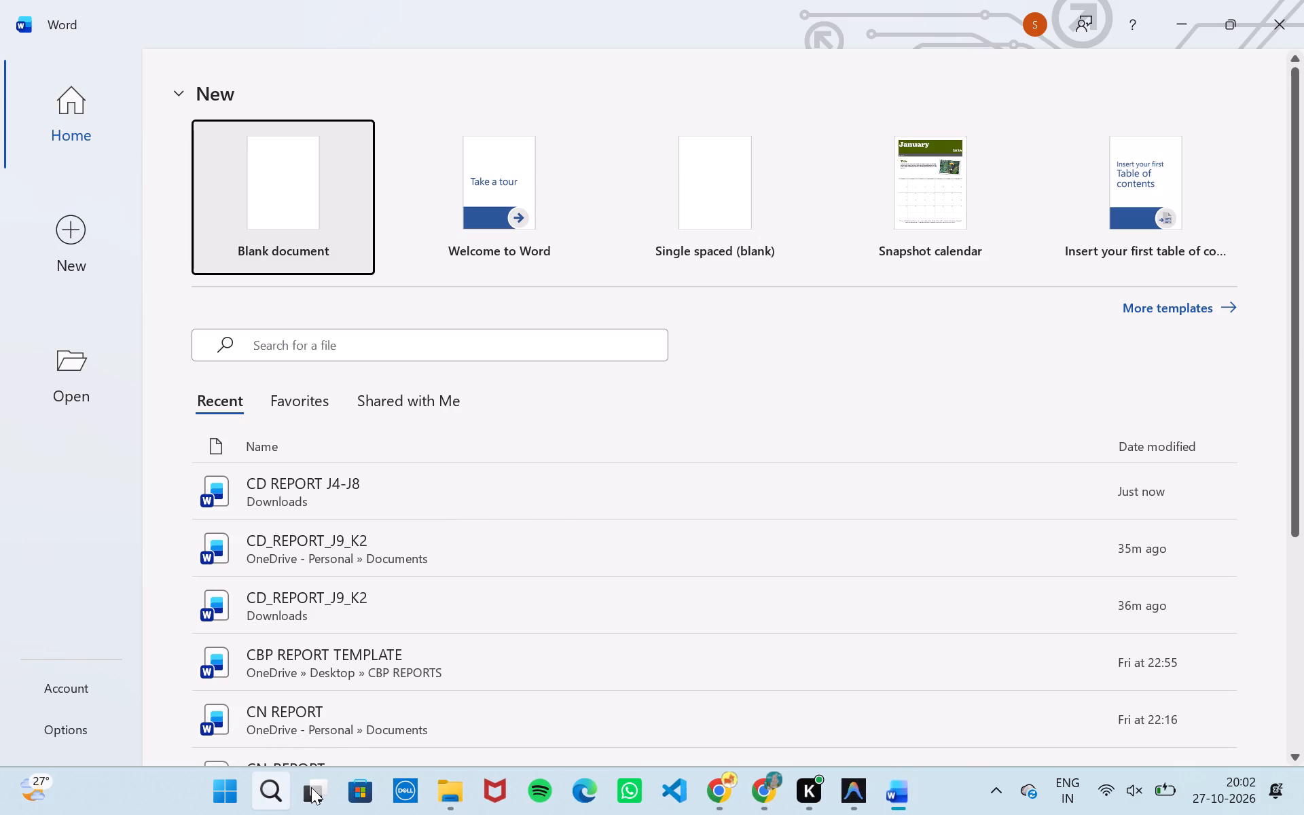
{"action": "double_click", "coordinate": [359, 507]}
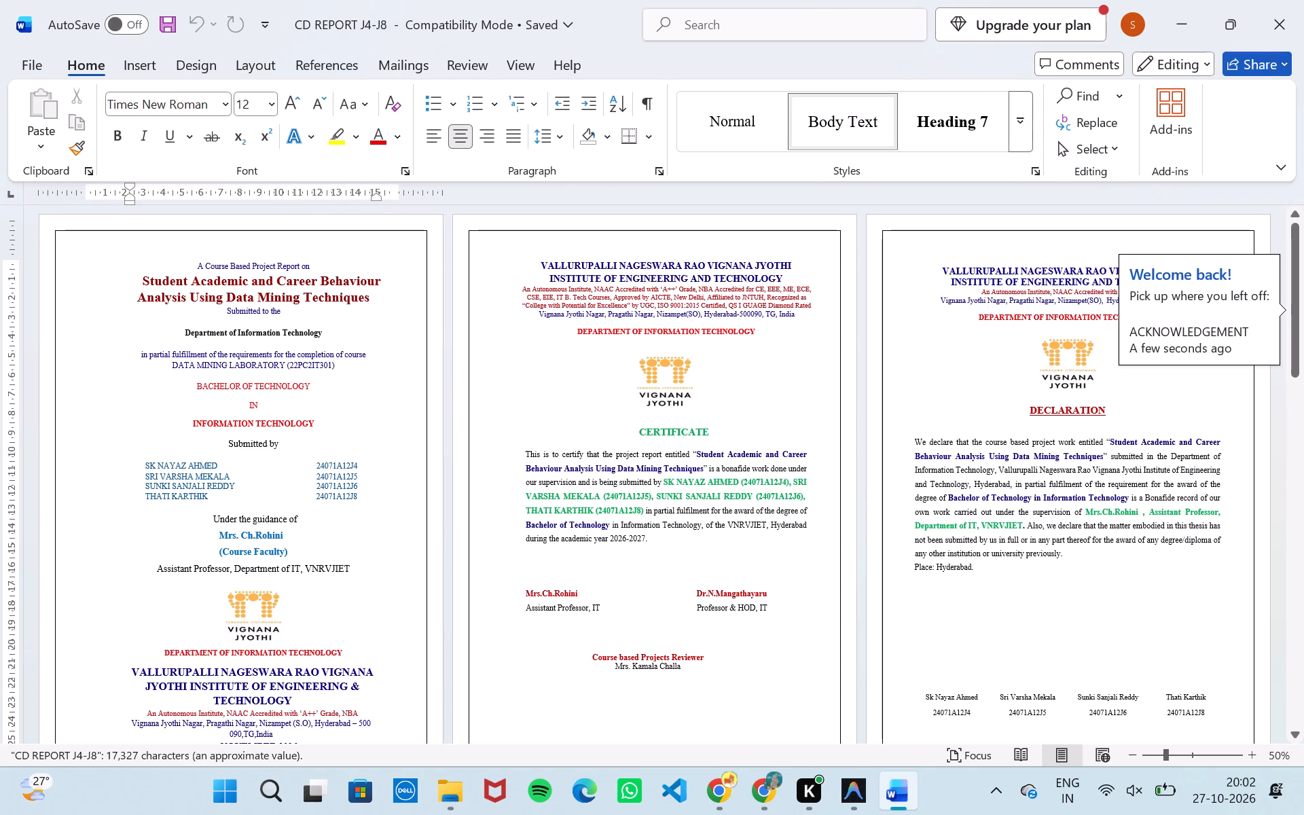
{"action": "scroll", "coordinate": [571, 558], "scroll_direction": "down", "scroll_amount": 4}
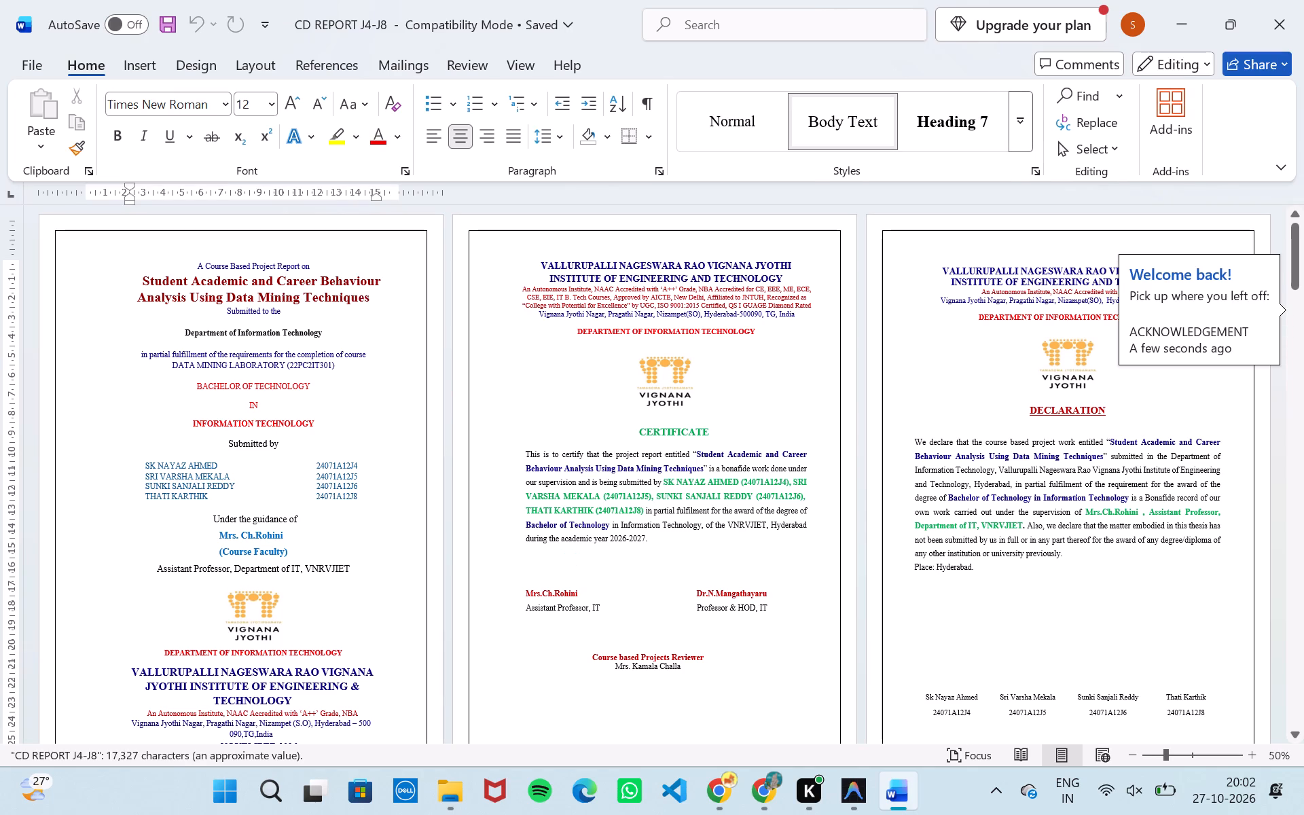
{"action": "scroll", "coordinate": [571, 558], "scroll_direction": "down", "scroll_amount": 12}
{"action": "scroll", "coordinate": [571, 558], "scroll_direction": "up", "scroll_amount": 8}
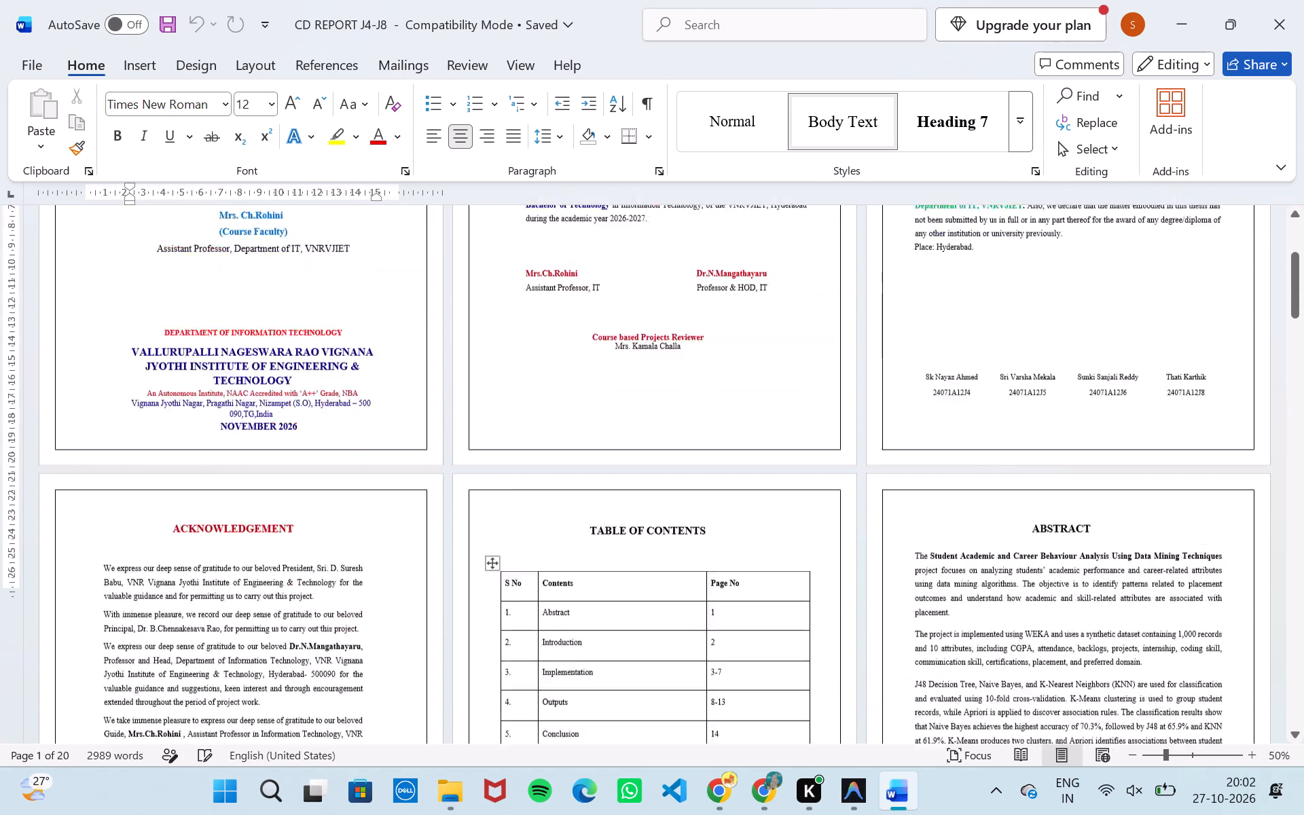
{"action": "scroll", "coordinate": [571, 558], "scroll_direction": "up", "scroll_amount": 4}
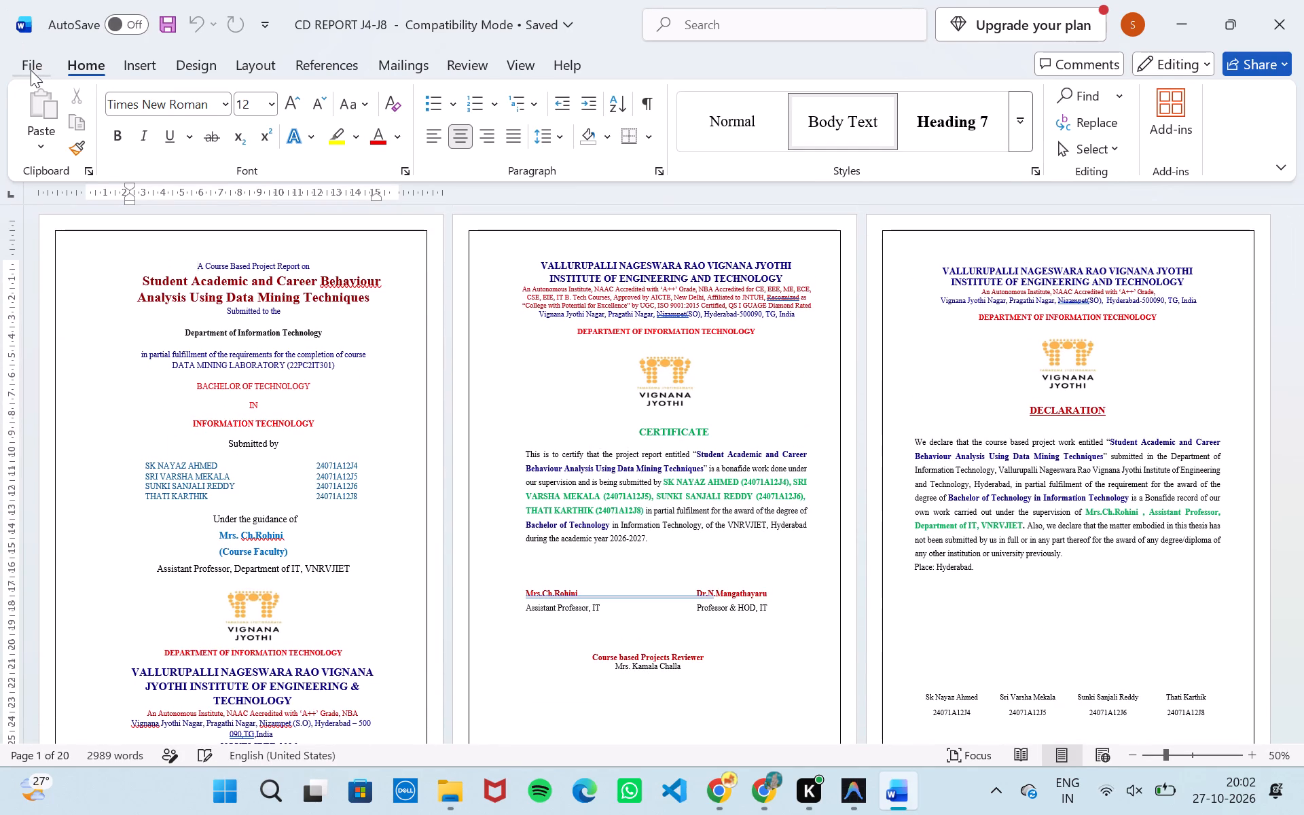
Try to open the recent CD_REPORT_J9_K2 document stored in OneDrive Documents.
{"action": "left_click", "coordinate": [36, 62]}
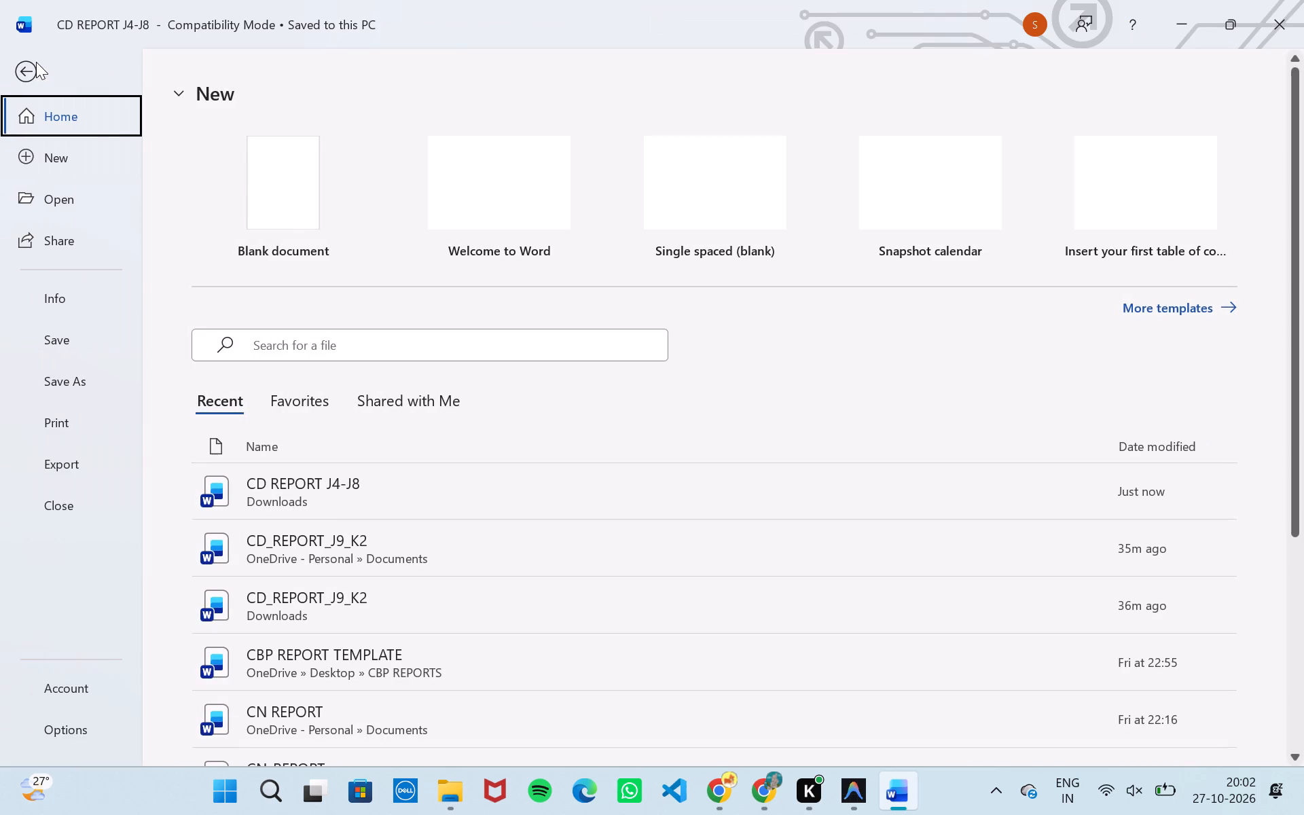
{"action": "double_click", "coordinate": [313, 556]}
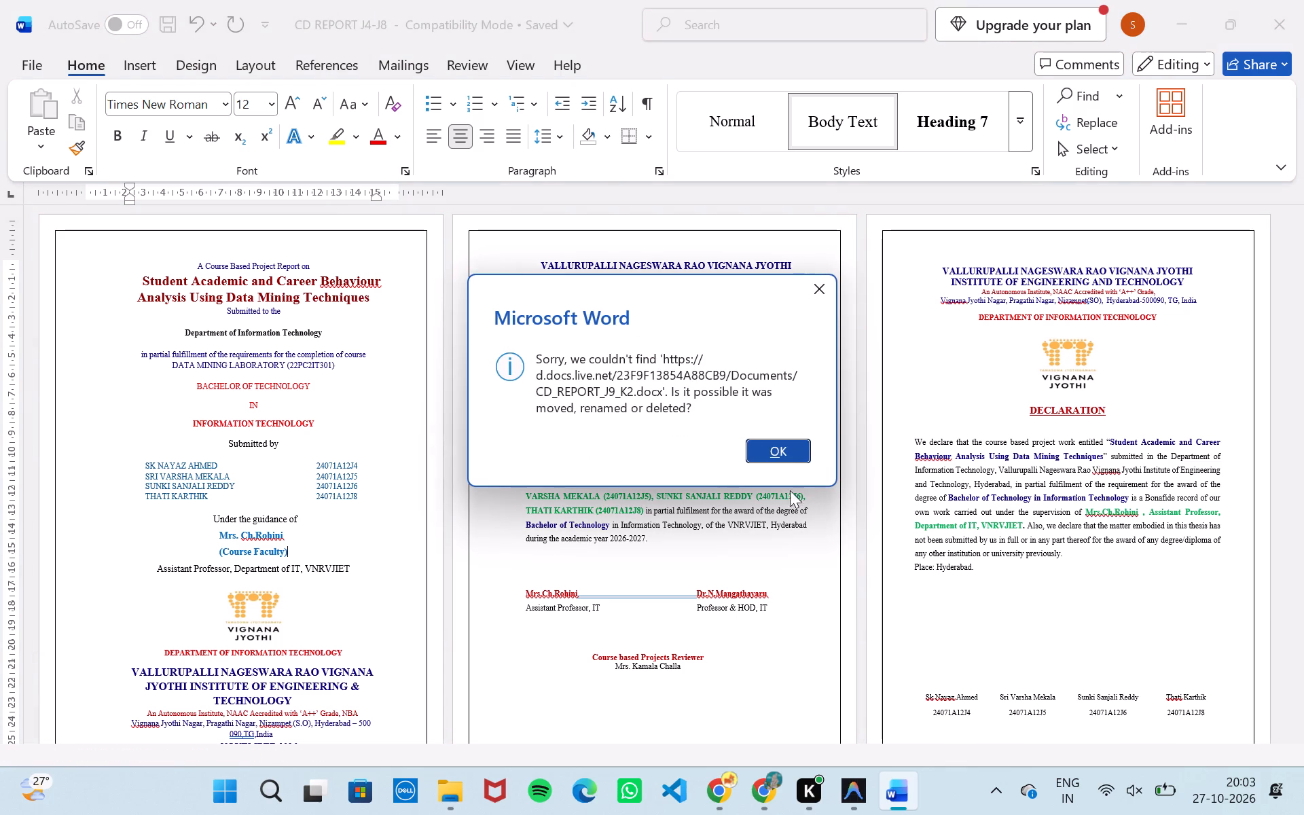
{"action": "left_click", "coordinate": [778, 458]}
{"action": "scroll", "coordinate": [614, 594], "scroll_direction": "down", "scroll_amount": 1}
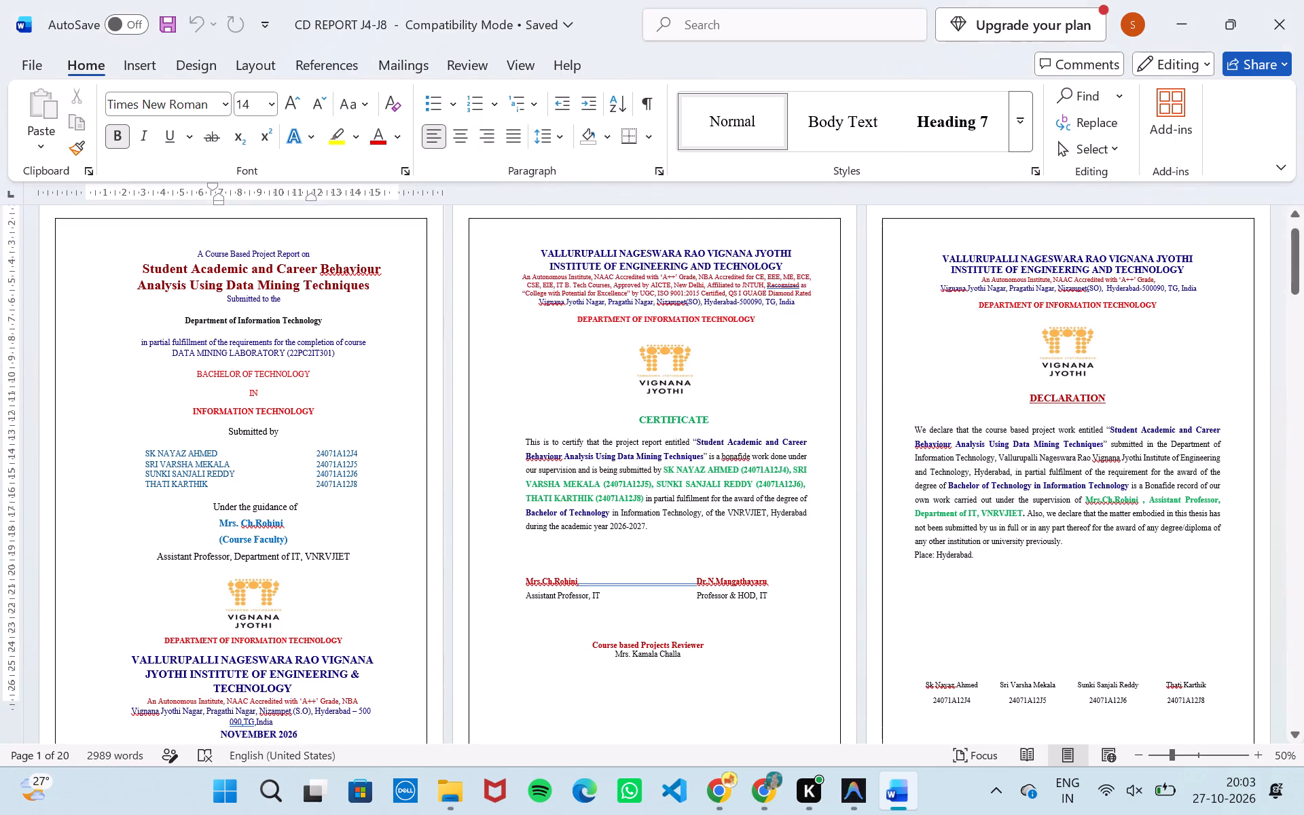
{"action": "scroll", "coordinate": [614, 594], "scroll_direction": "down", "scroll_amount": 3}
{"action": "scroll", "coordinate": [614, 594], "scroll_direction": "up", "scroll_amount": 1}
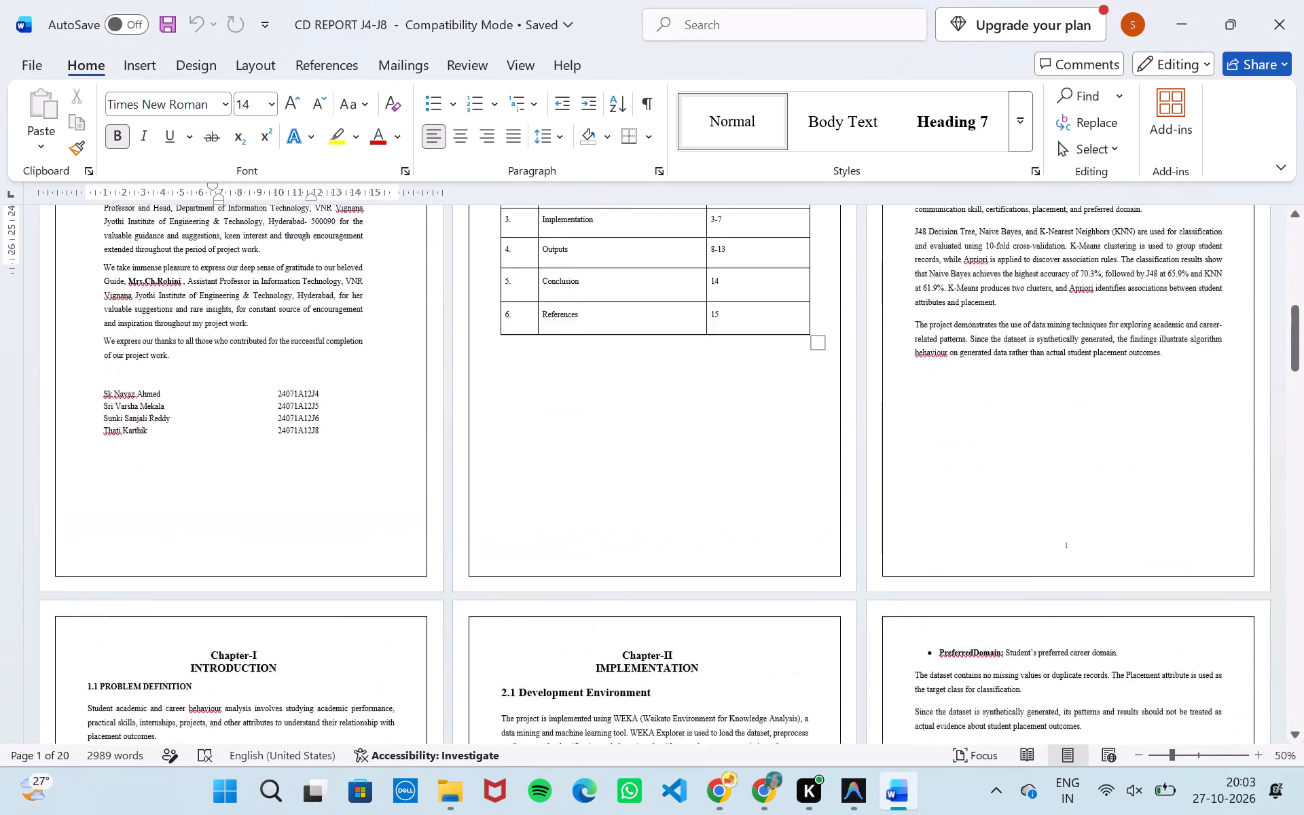
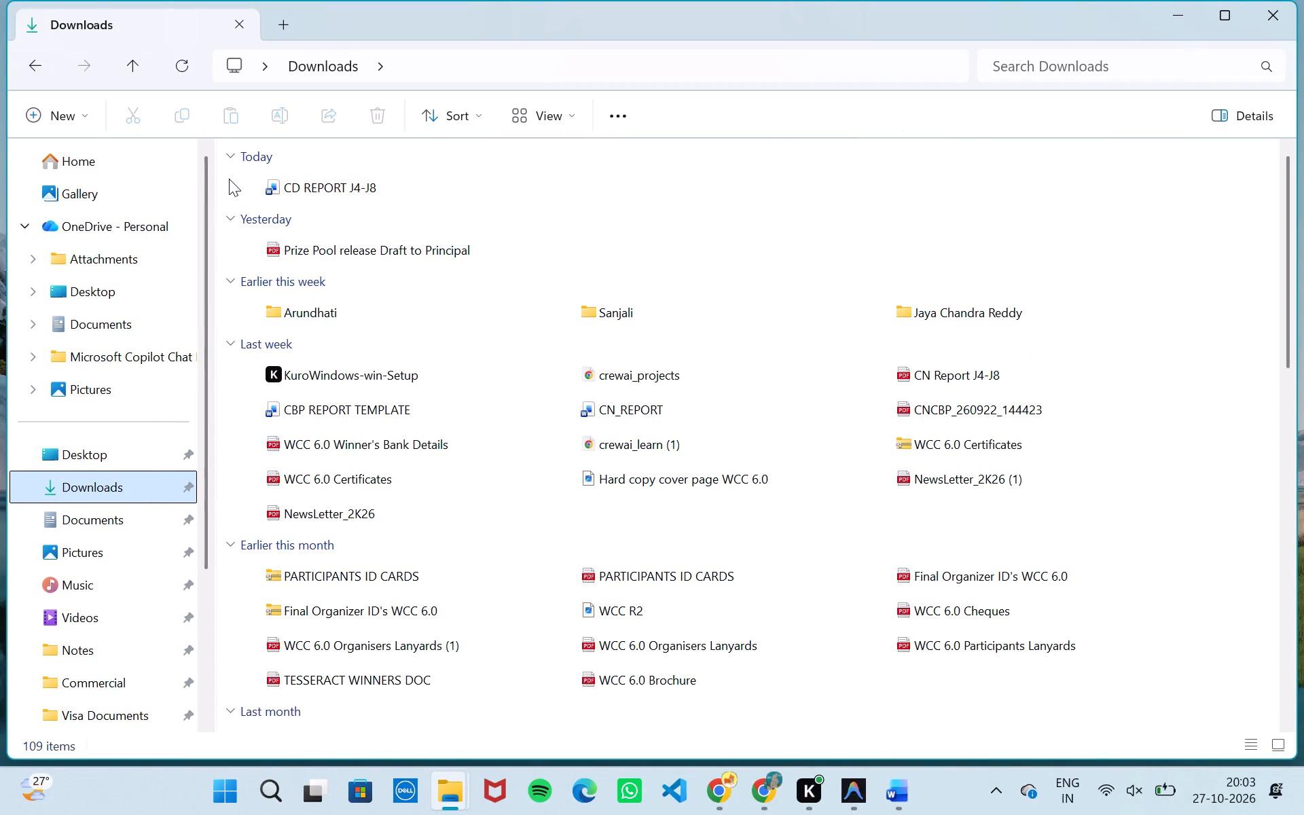
{"action": "left_click", "coordinate": [291, 185]}
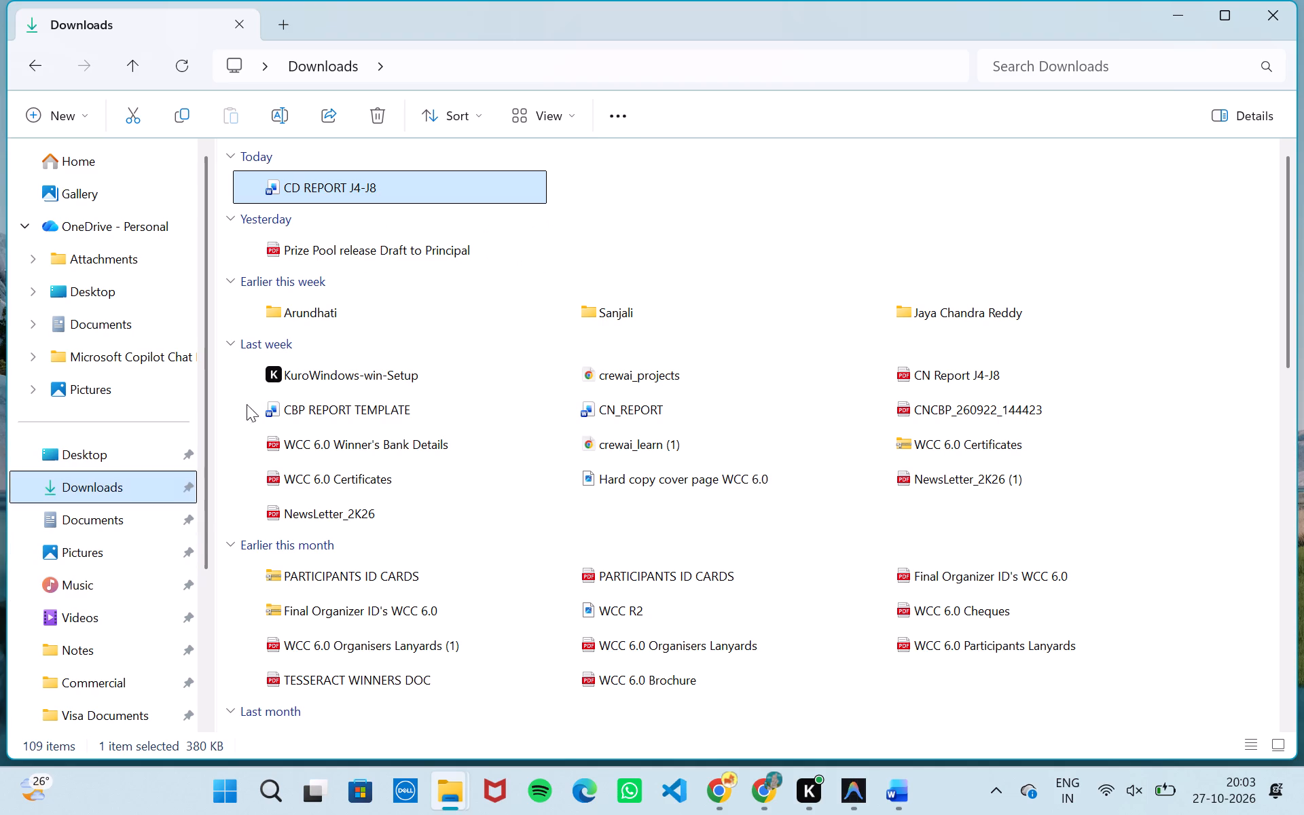
{"action": "scroll", "coordinate": [401, 448], "scroll_direction": "up", "scroll_amount": 1}
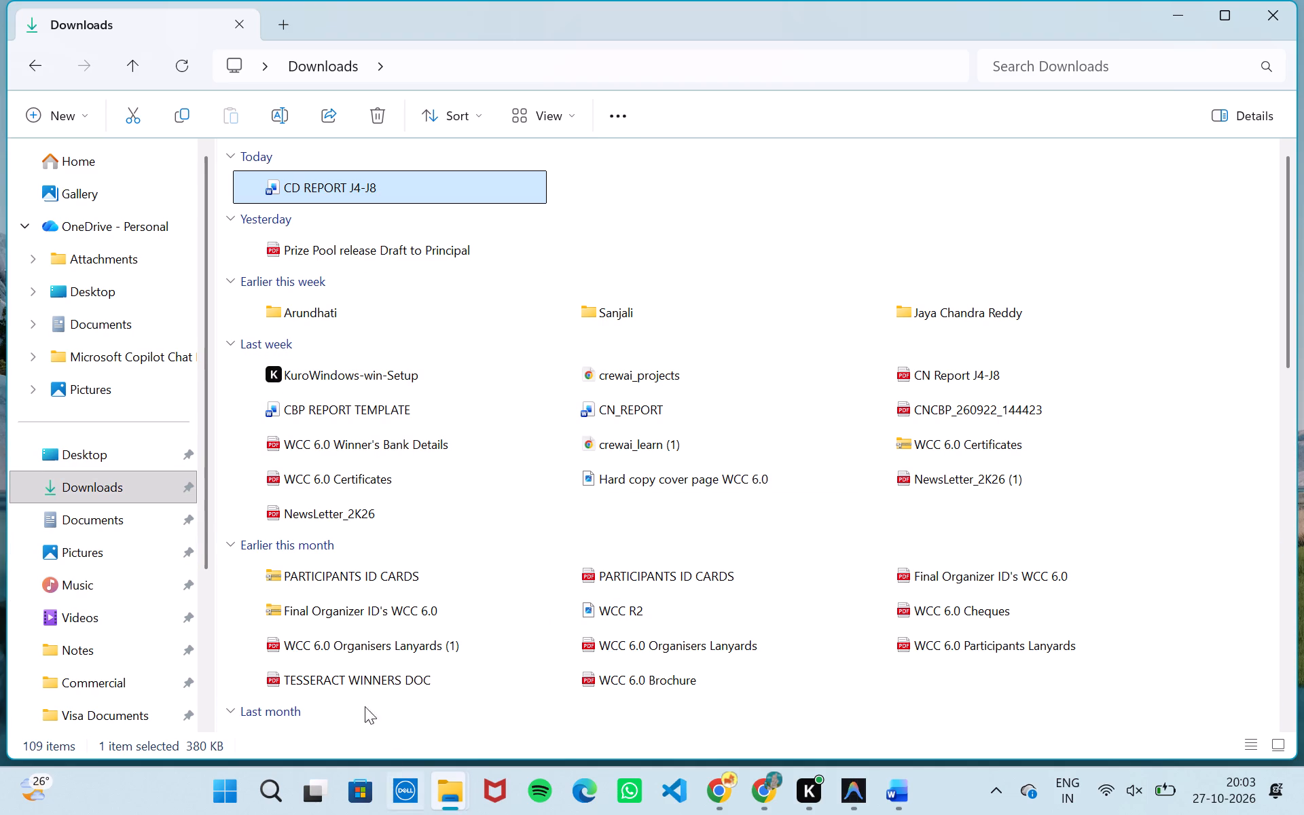
{"action": "scroll", "coordinate": [130, 551], "scroll_direction": "up", "scroll_amount": 3}
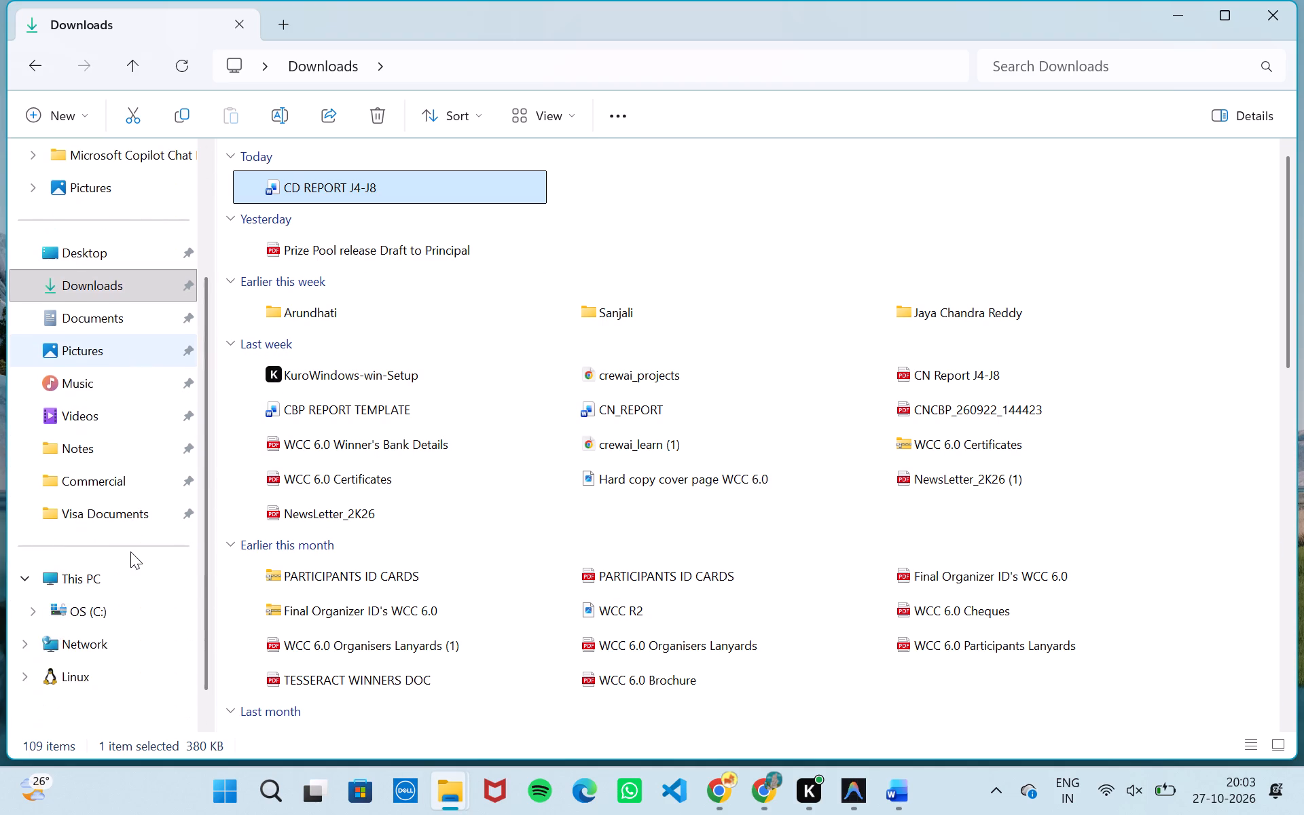
{"action": "scroll", "coordinate": [130, 551], "scroll_direction": "up", "scroll_amount": 1}
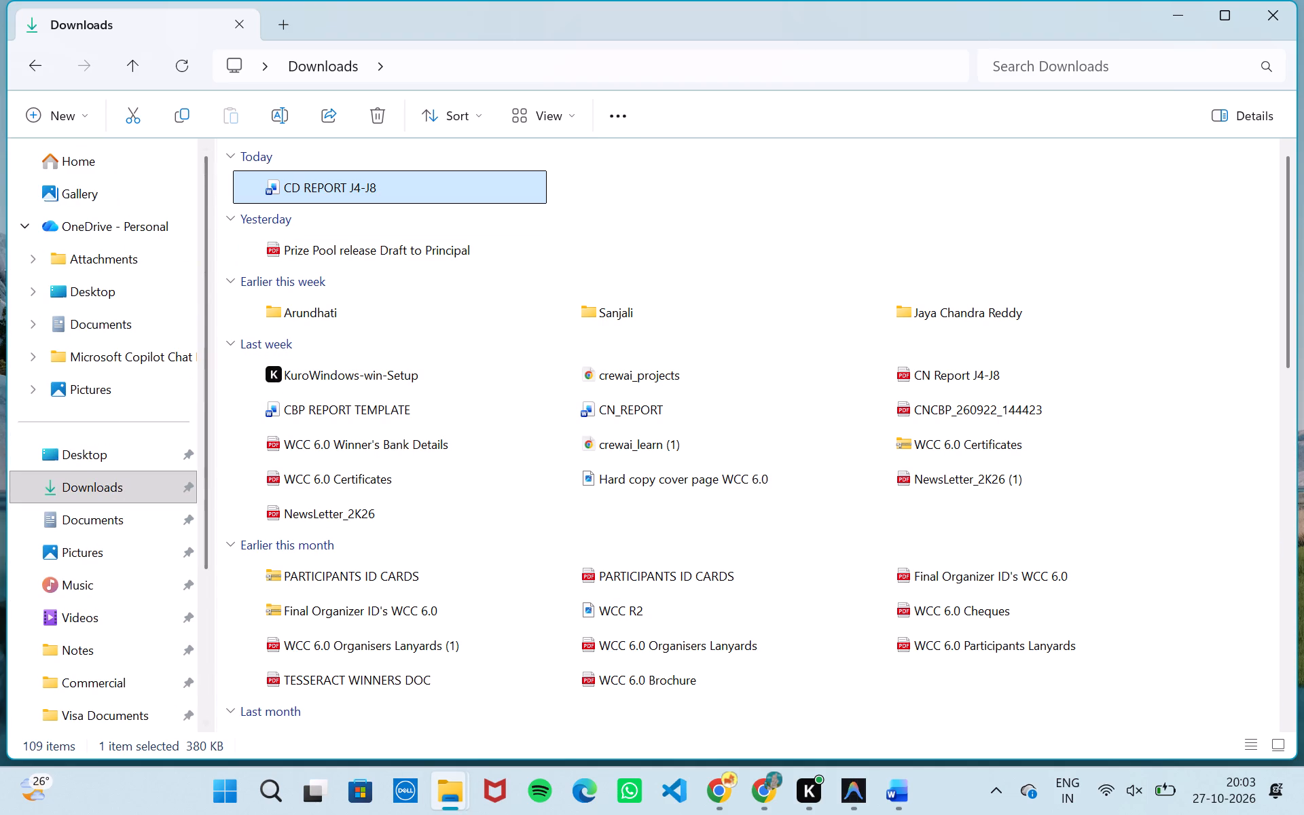
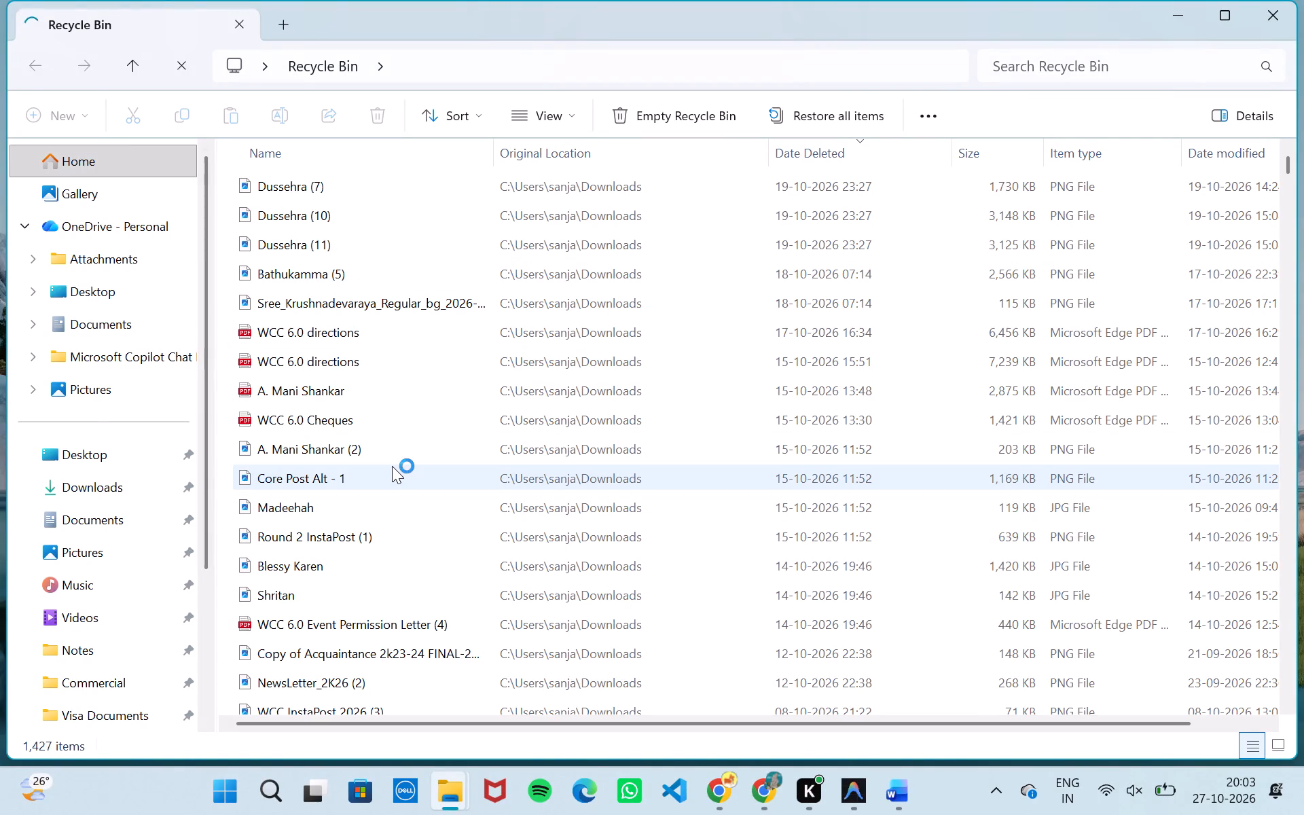
Restore the deleted CD_REPORT_J9_K2 Word document from the Recycle Bin.
{"action": "scroll", "coordinate": [392, 466], "scroll_direction": "up", "scroll_amount": 3}
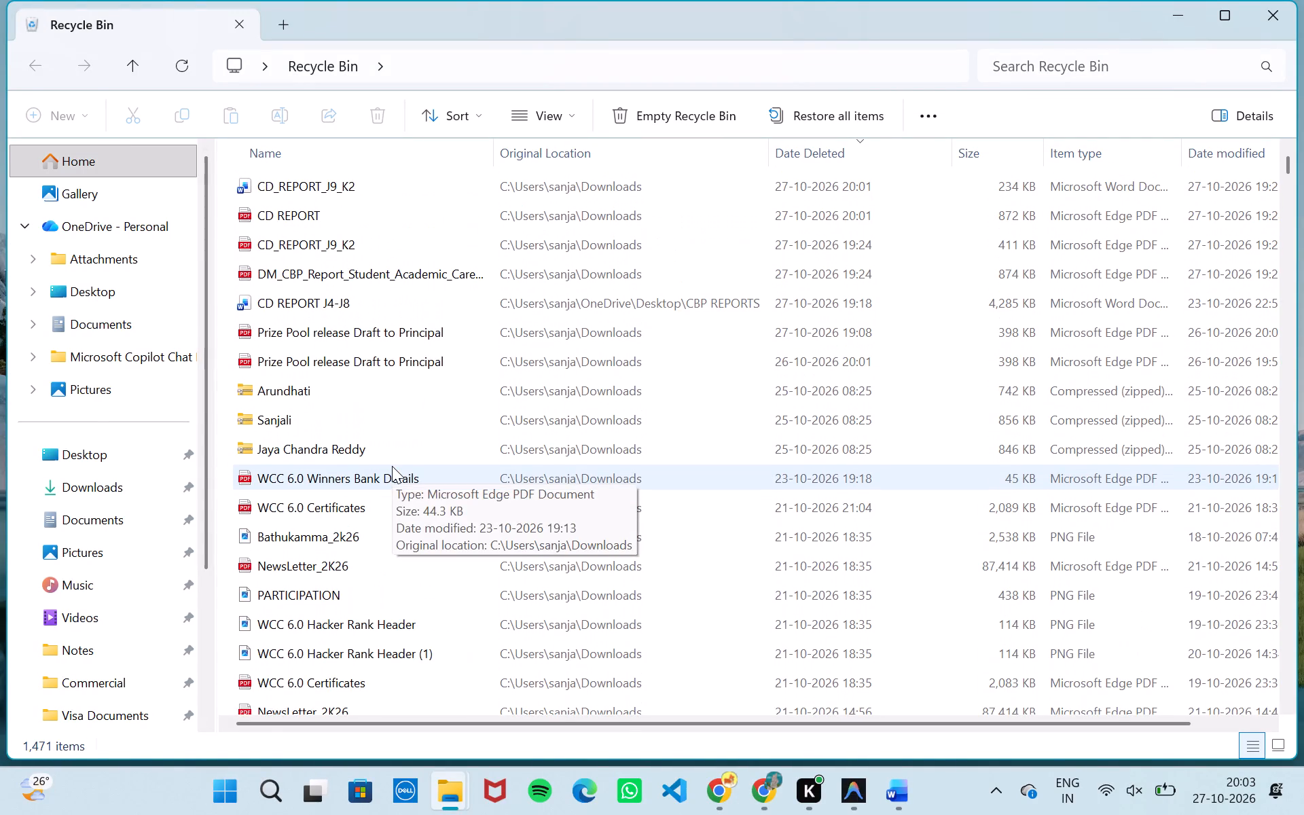
{"action": "left_click", "coordinate": [266, 186]}
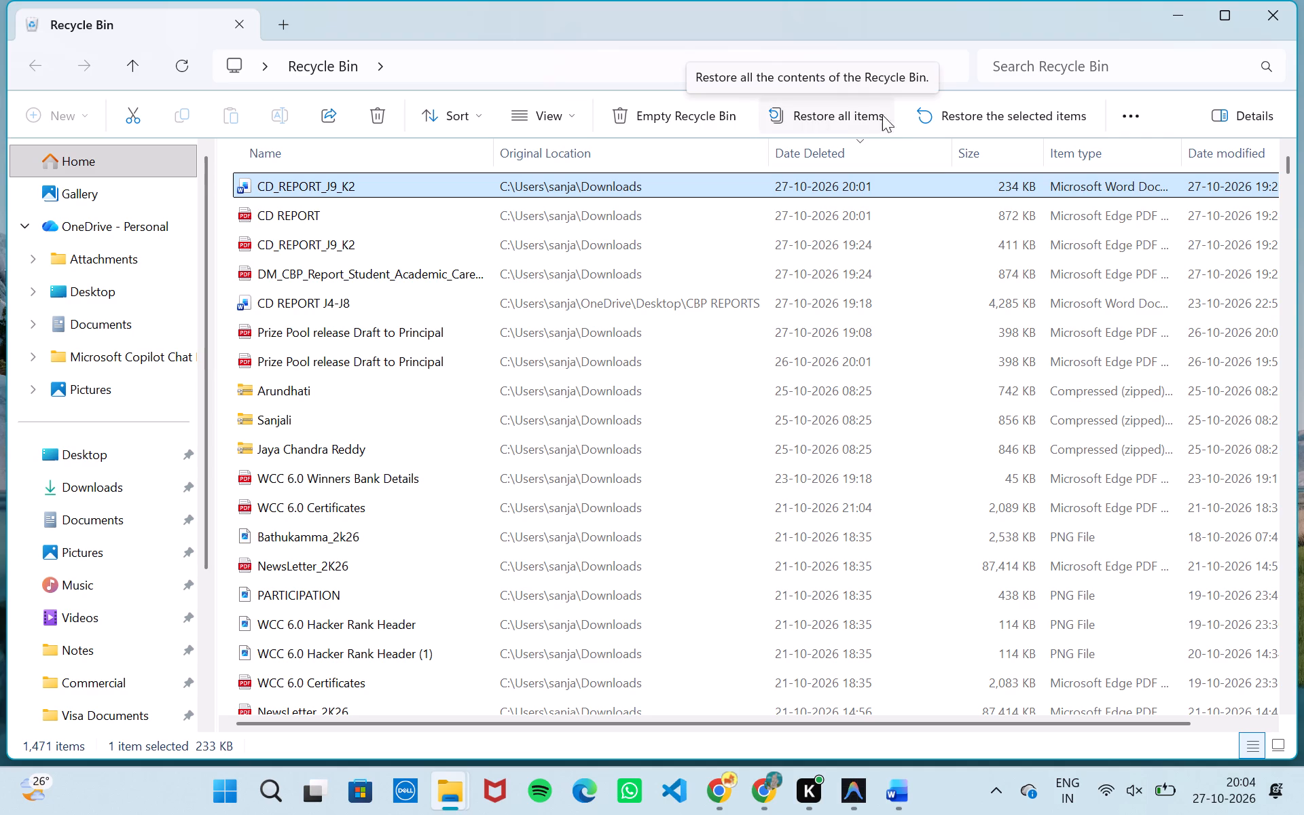
{"action": "left_click", "coordinate": [925, 114]}
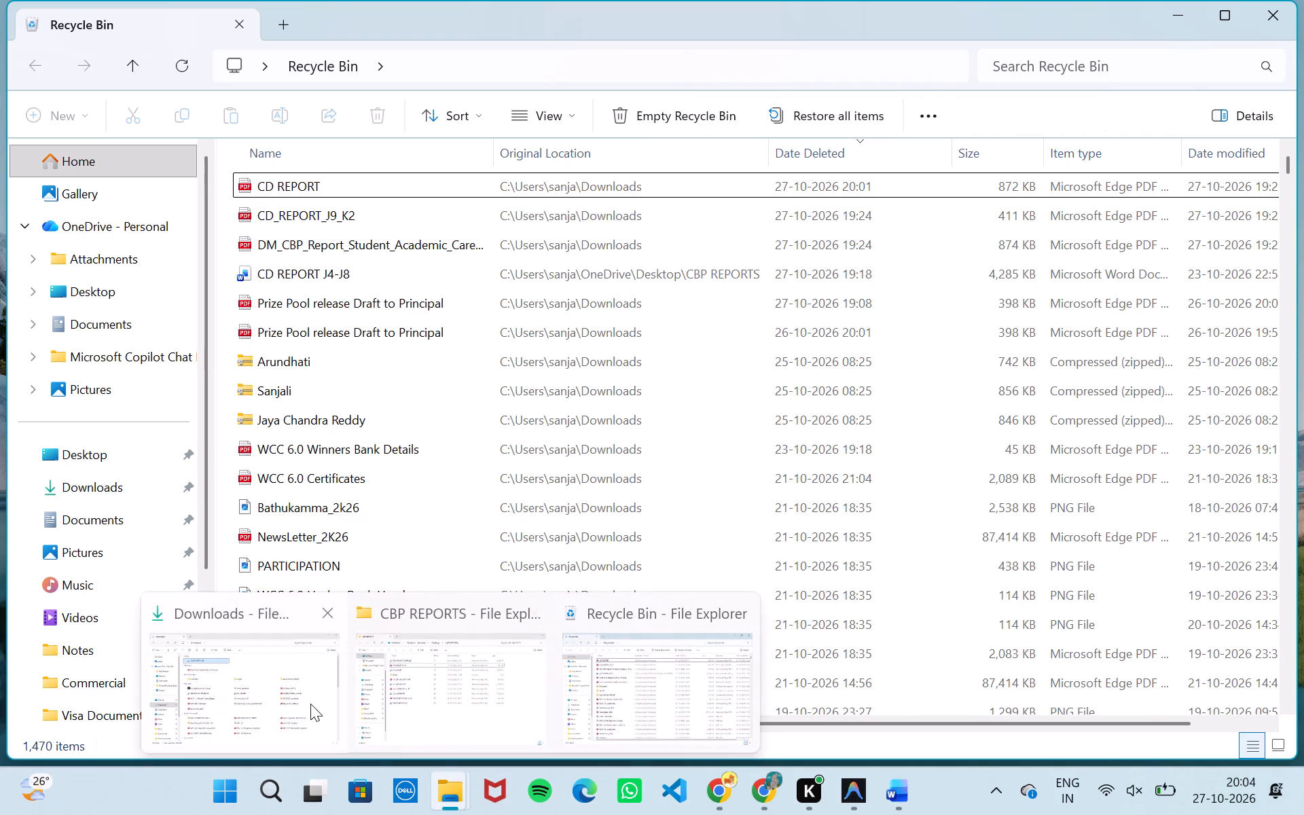
Open CD_REPORT_J9_K2 from the Downloads folder, check its opening pages, and minimise it.
{"action": "left_click", "coordinate": [310, 704]}
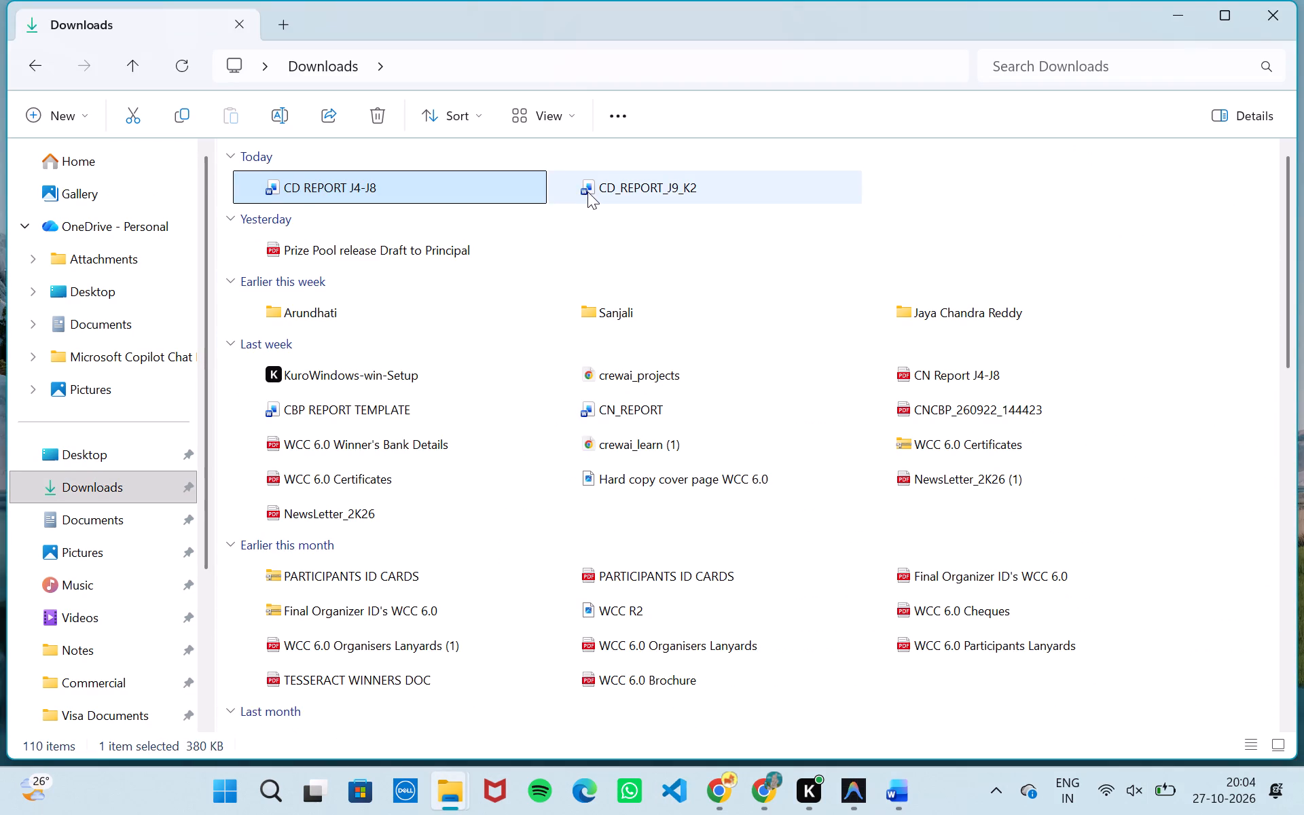
{"action": "double_click", "coordinate": [587, 192]}
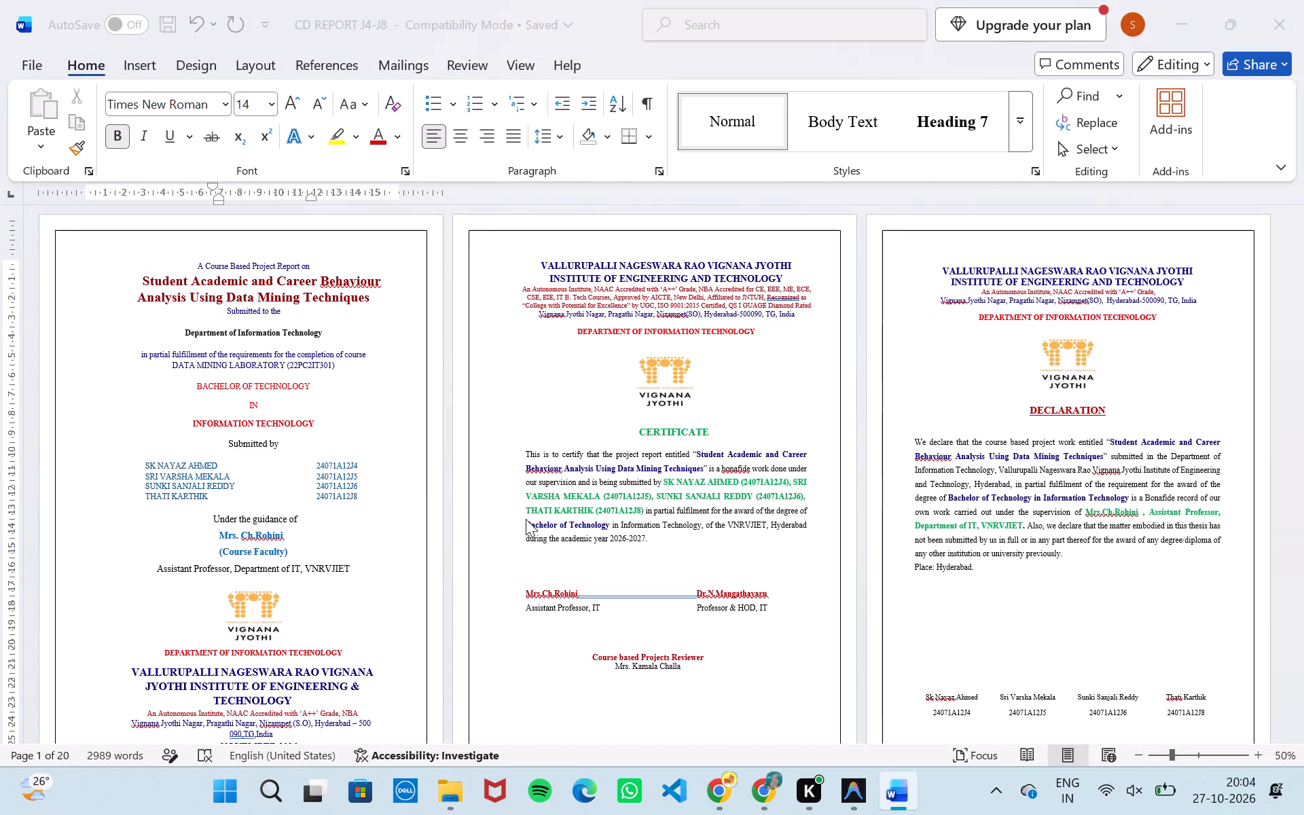
{"action": "scroll", "coordinate": [526, 519], "scroll_direction": "down", "scroll_amount": 2}
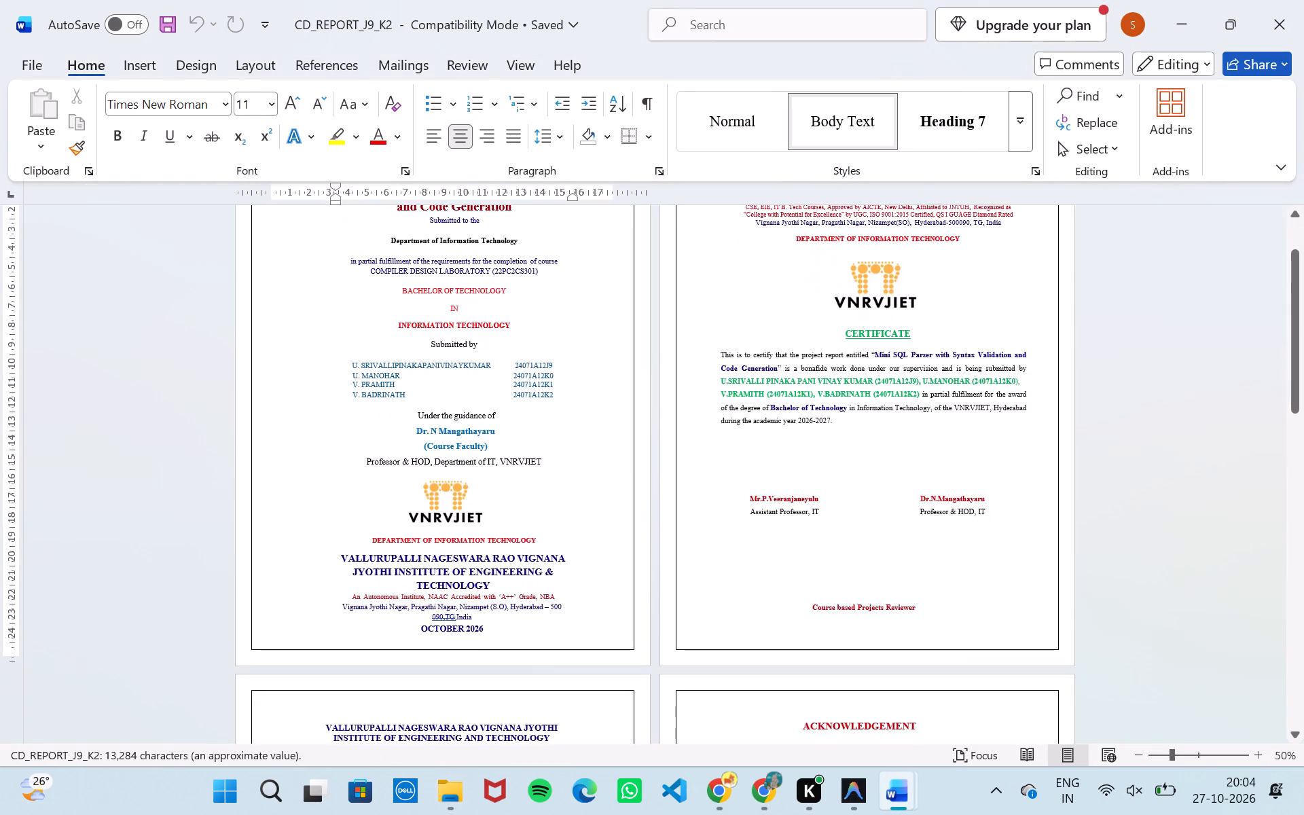
{"action": "scroll", "coordinate": [526, 519], "scroll_direction": "up", "scroll_amount": 3}
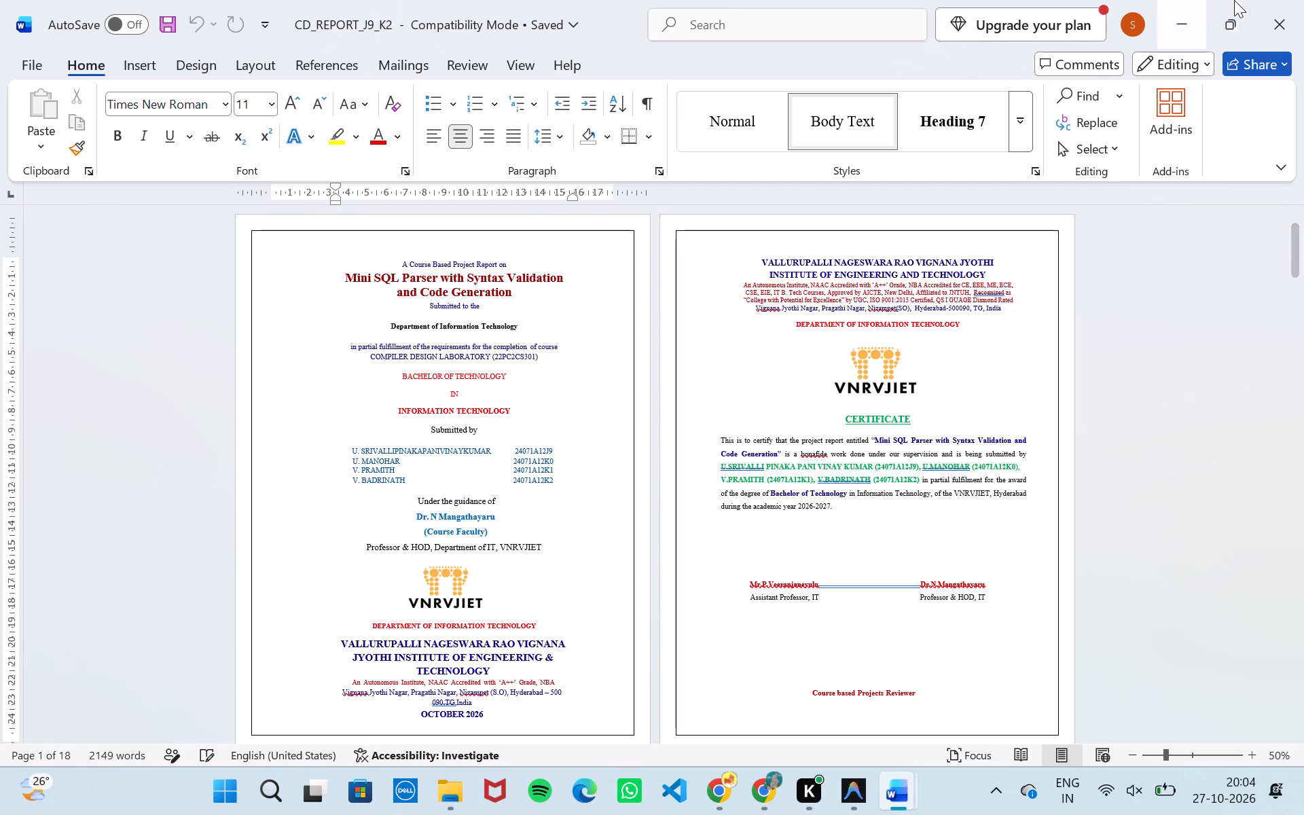
{"action": "left_click", "coordinate": [1195, 18]}
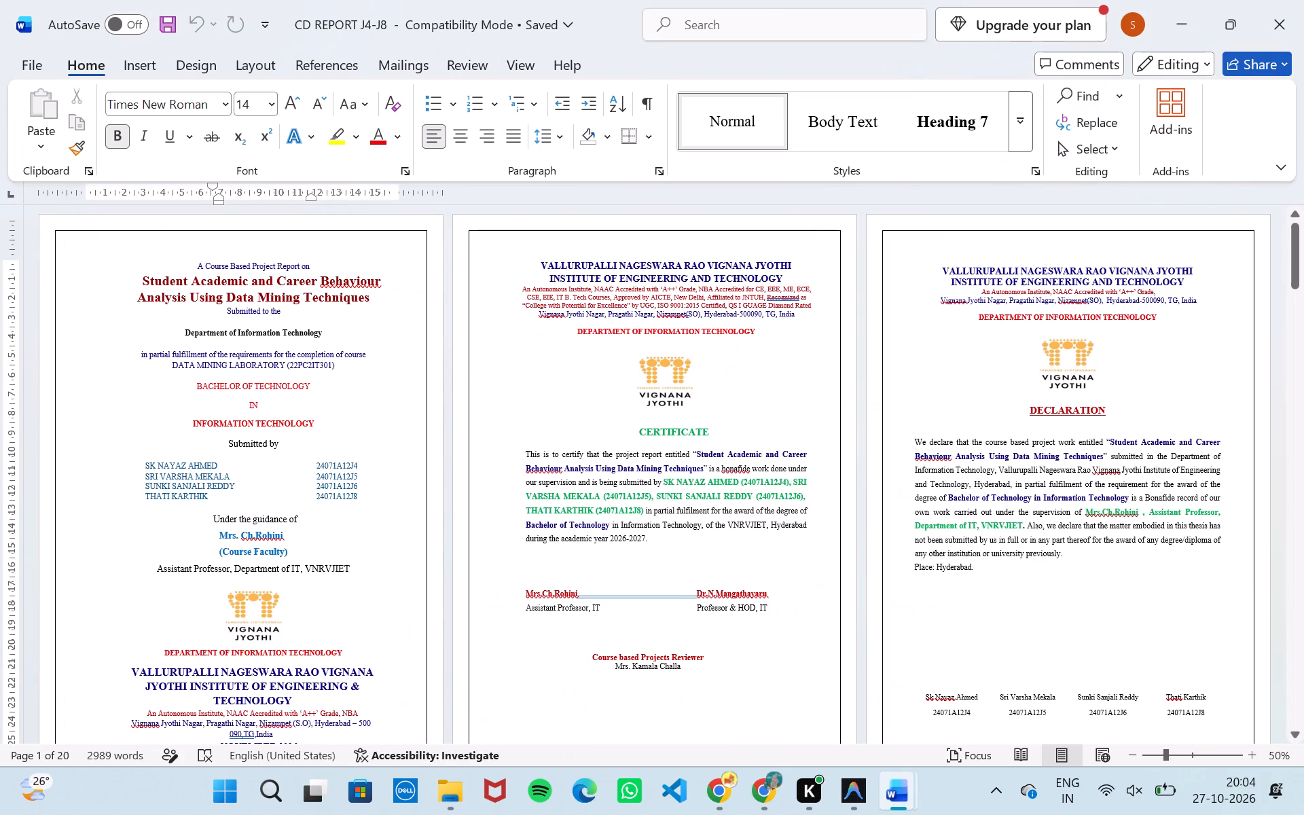
Return to the Downloads folder and search it for "CD Report".
{"action": "left_click", "coordinate": [431, 800]}
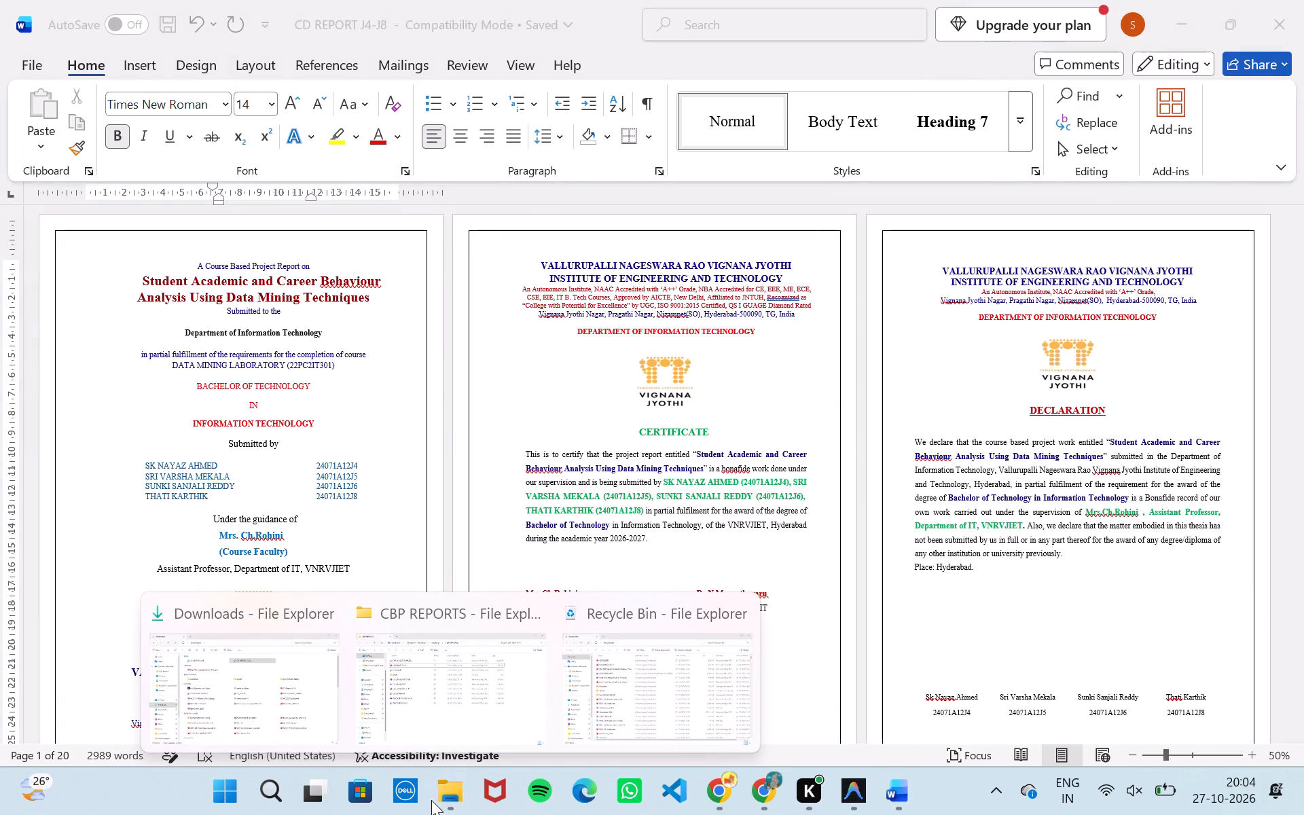
{"action": "left_click", "coordinate": [287, 706]}
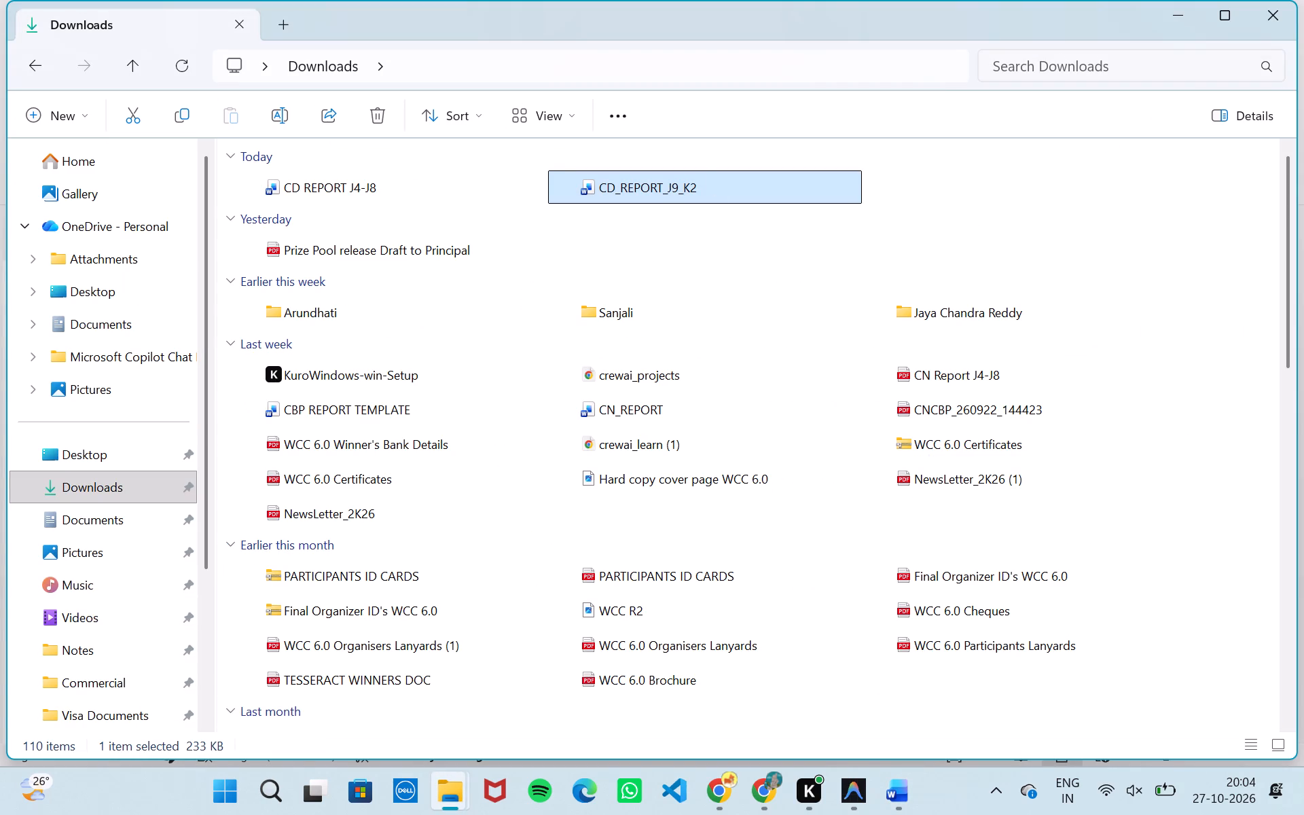
{"action": "left_click", "coordinate": [1051, 64]}
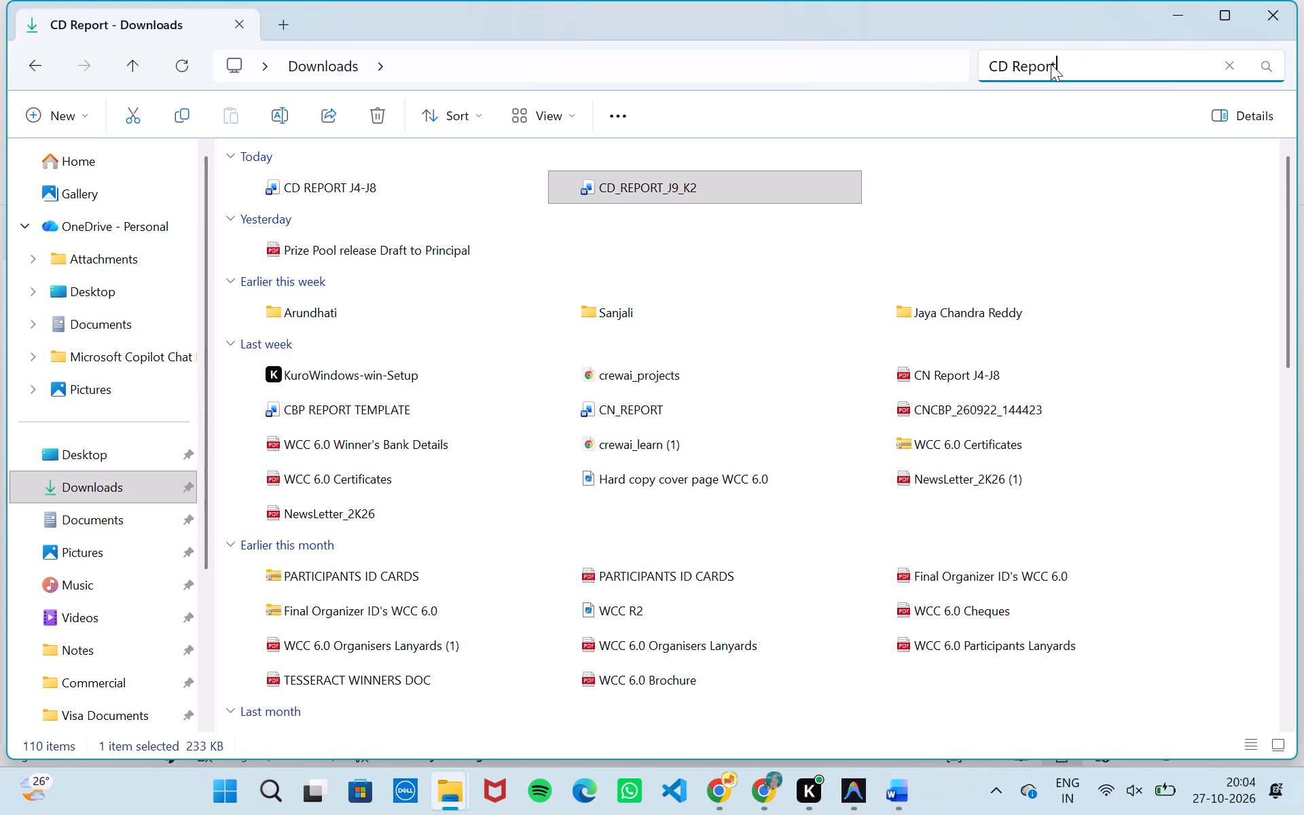
{"action": "key", "text": "Return"}
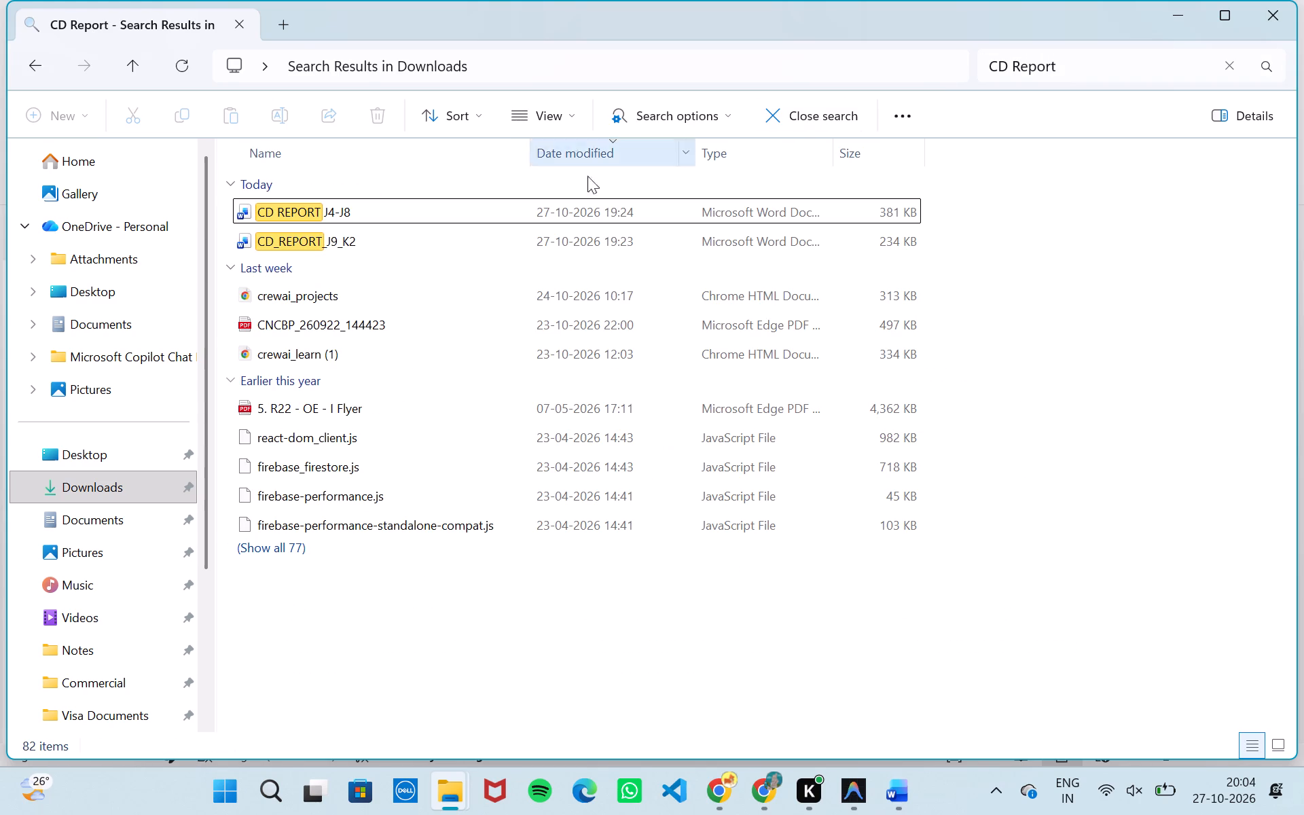
{"action": "left_click", "coordinate": [407, 628]}
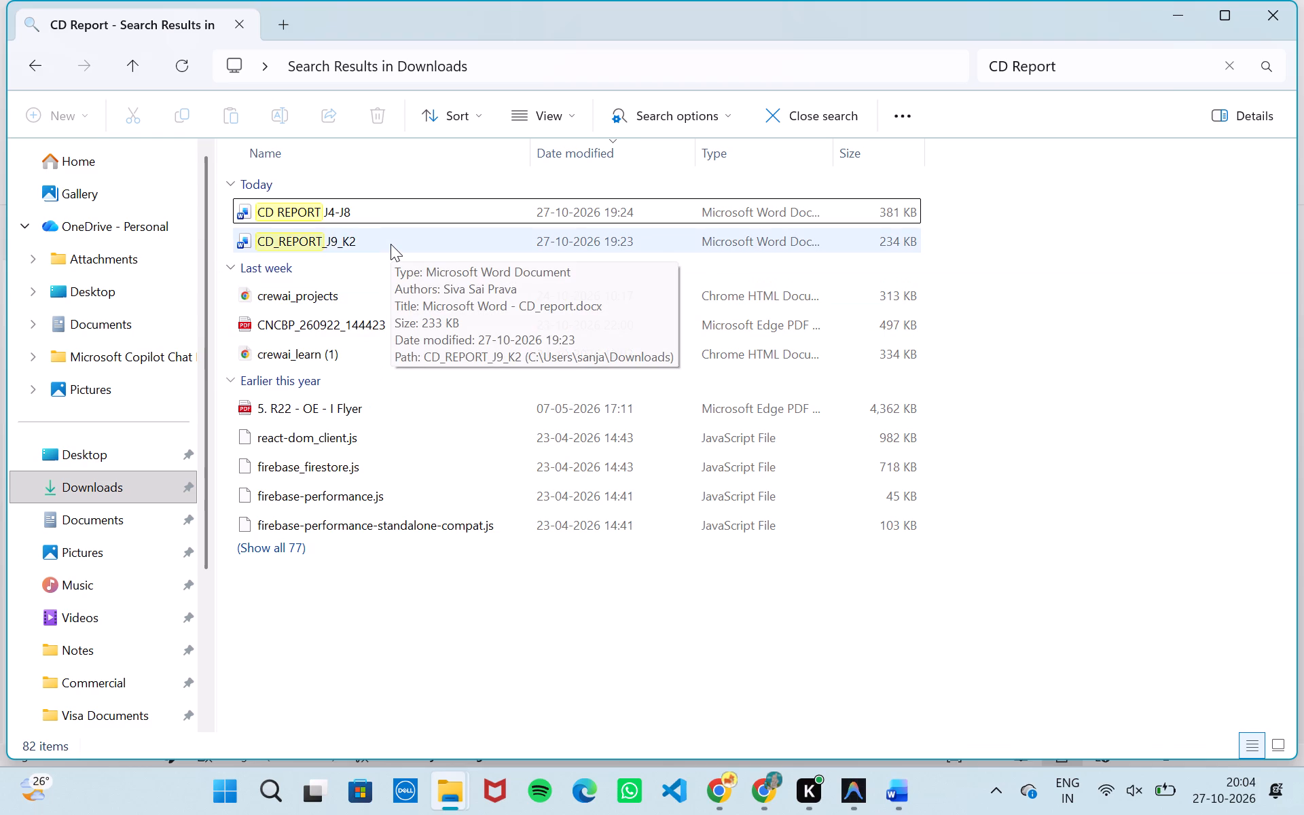
Open CD REPORT J4-J8 from the search results and examine its cover, certificate and declaration pages.
{"action": "double_click", "coordinate": [380, 208]}
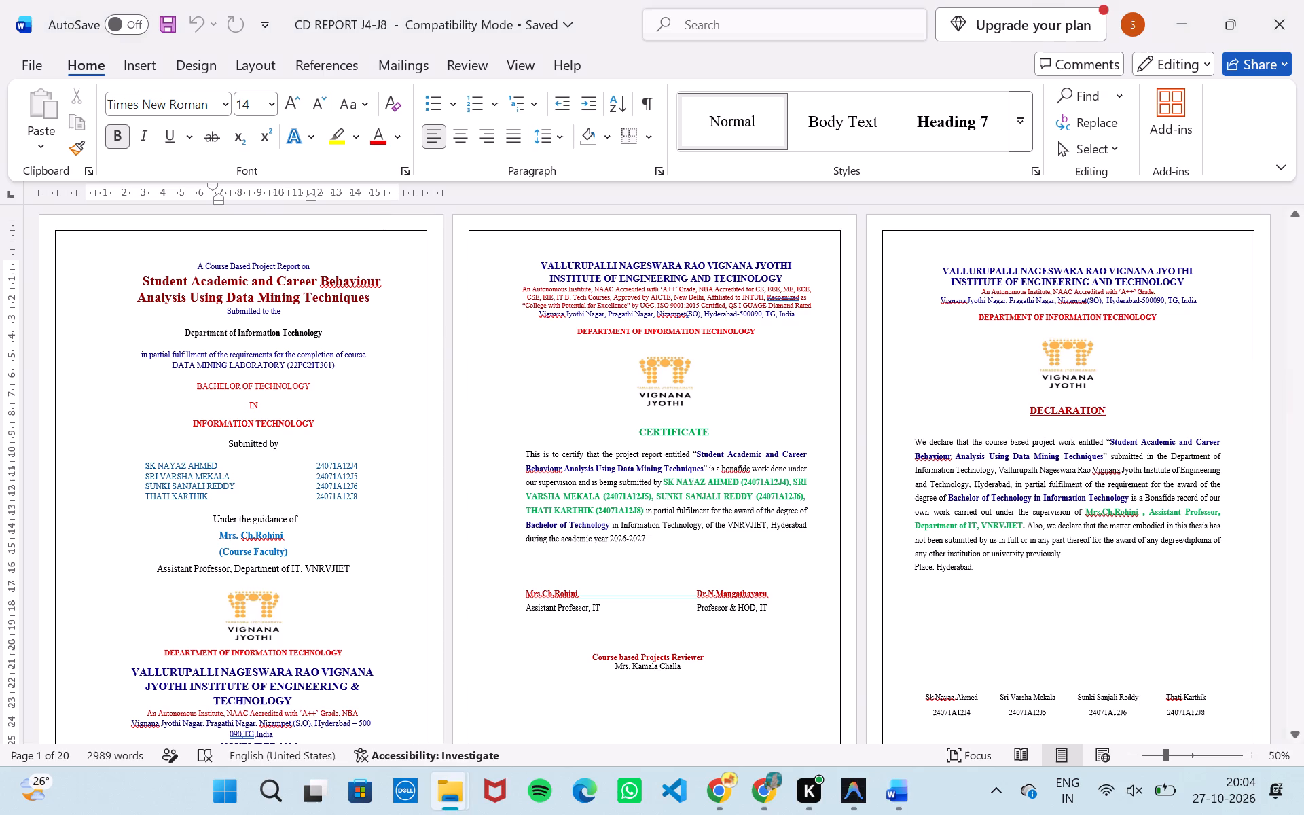
{"action": "left_click", "coordinate": [655, 513]}
{"action": "scroll", "coordinate": [655, 513], "scroll_direction": "down", "scroll_amount": 1}
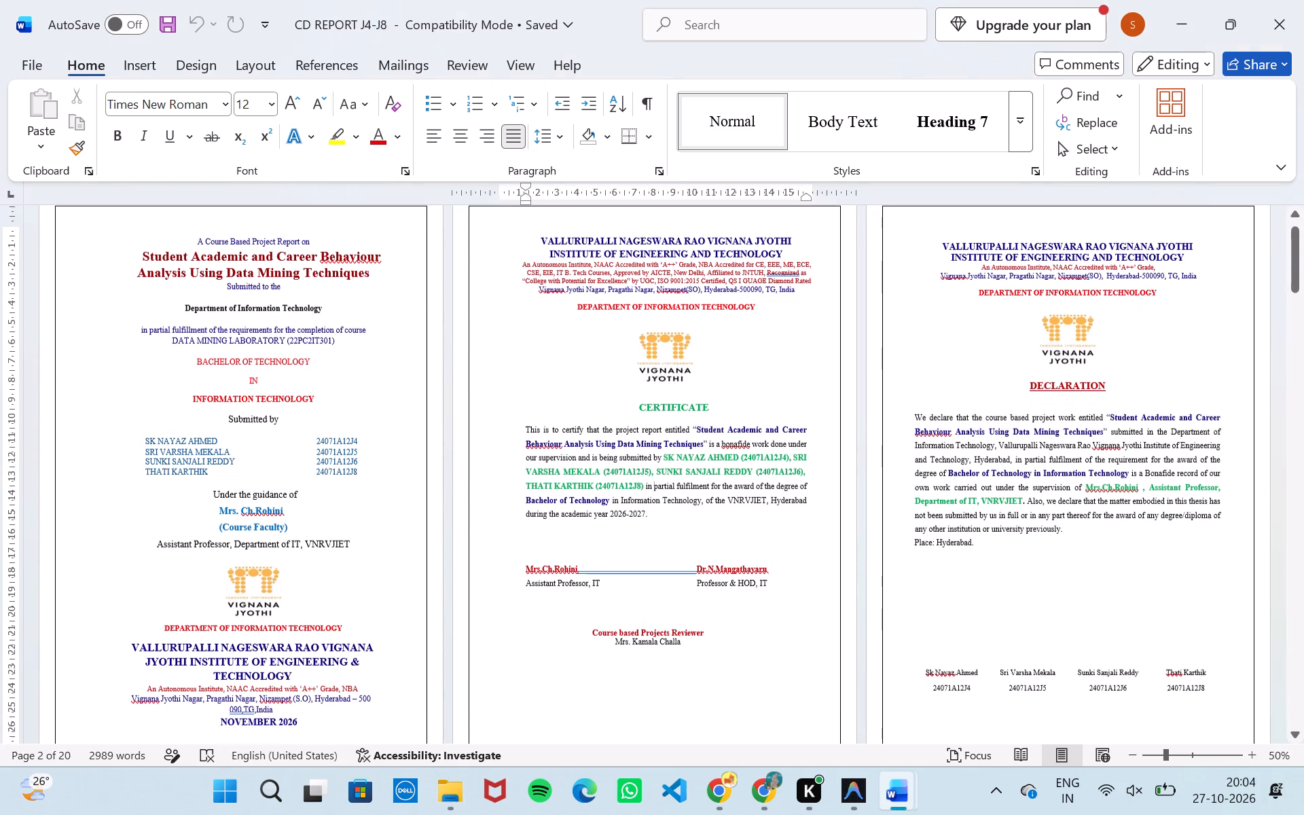
{"action": "scroll", "coordinate": [655, 513], "scroll_direction": "down", "scroll_amount": 1}
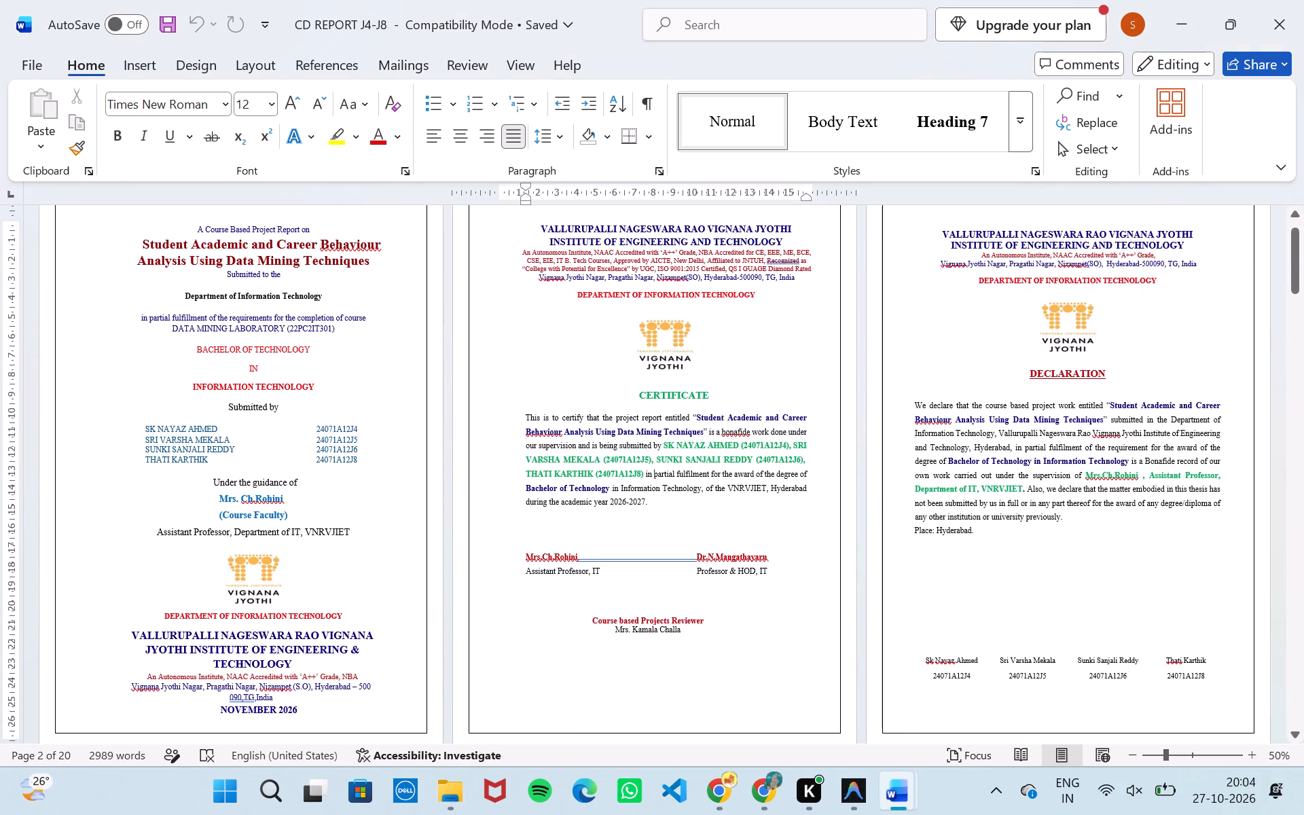